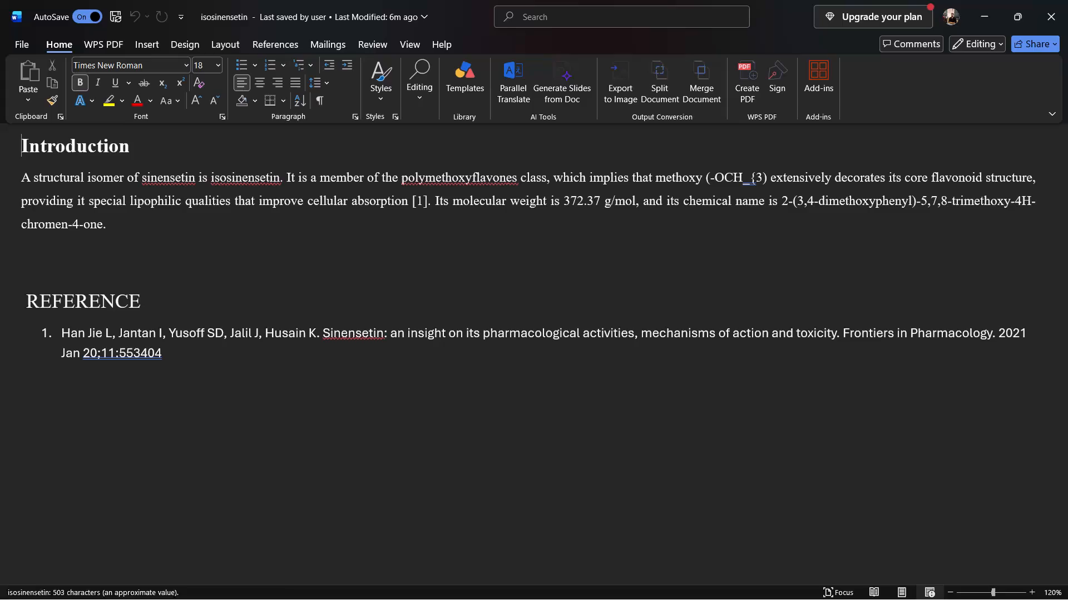
# Switch to Google Chrome in the first profile and rerun the search "isosinensetin used in cancer .give some information about structure,biological effect".
pyautogui.click(565, 193)
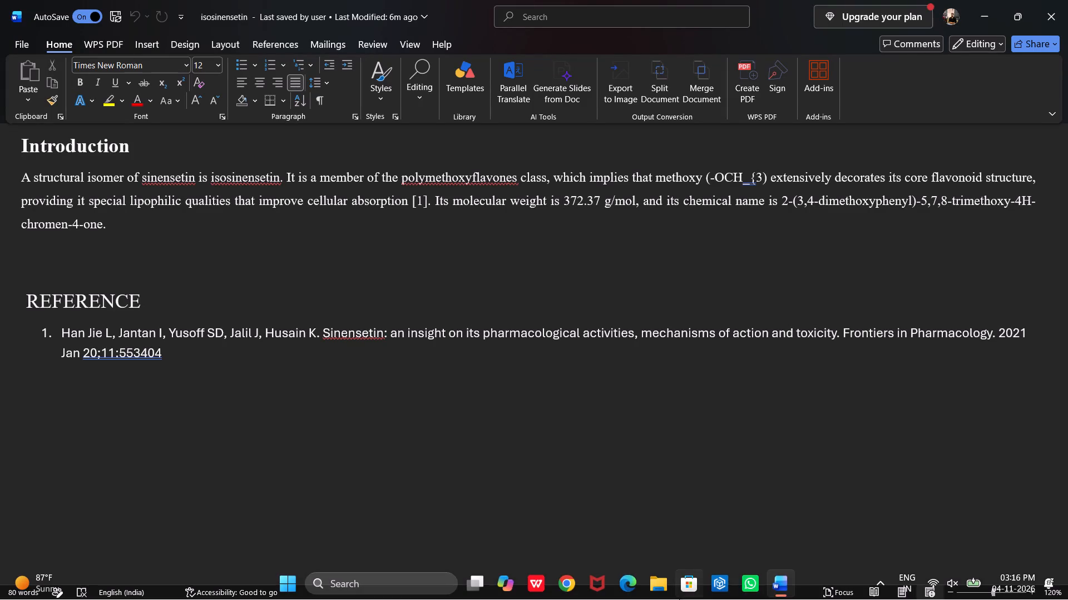
pyautogui.click(564, 591)
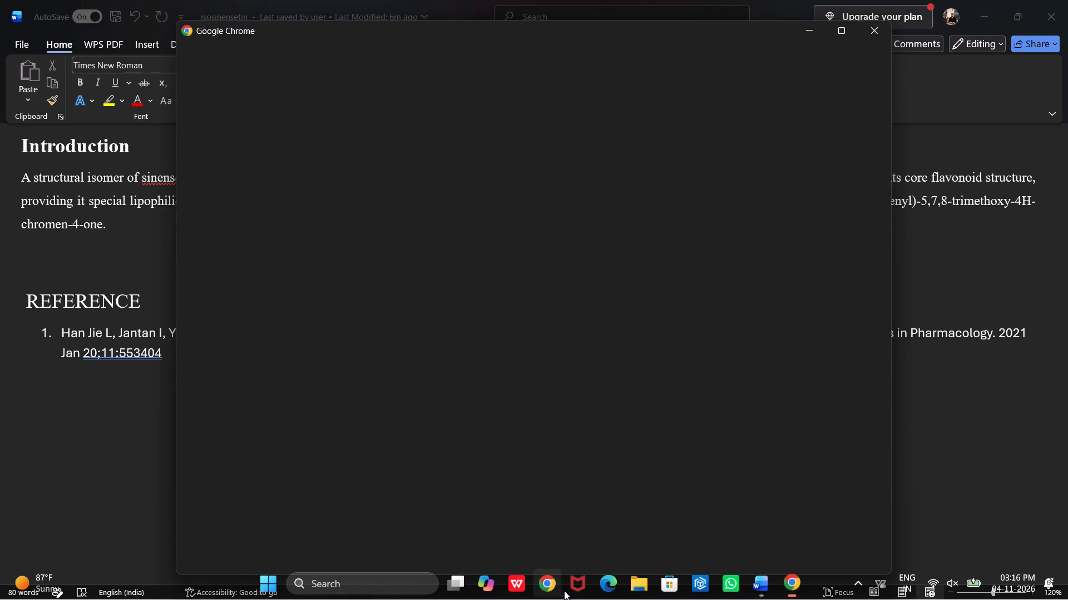
pyautogui.click(839, 29)
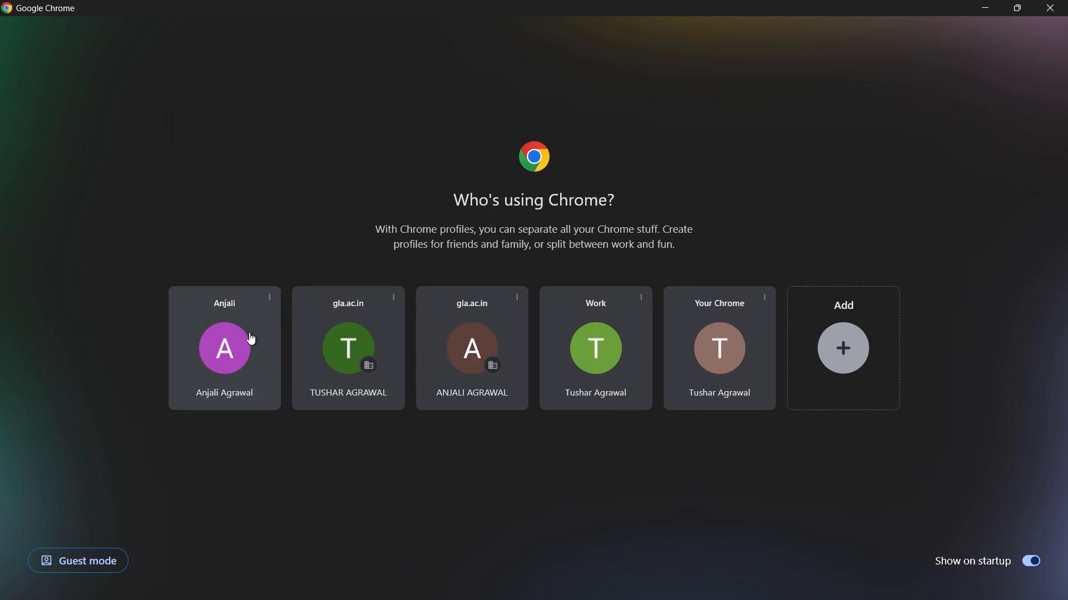
pyautogui.click(249, 332)
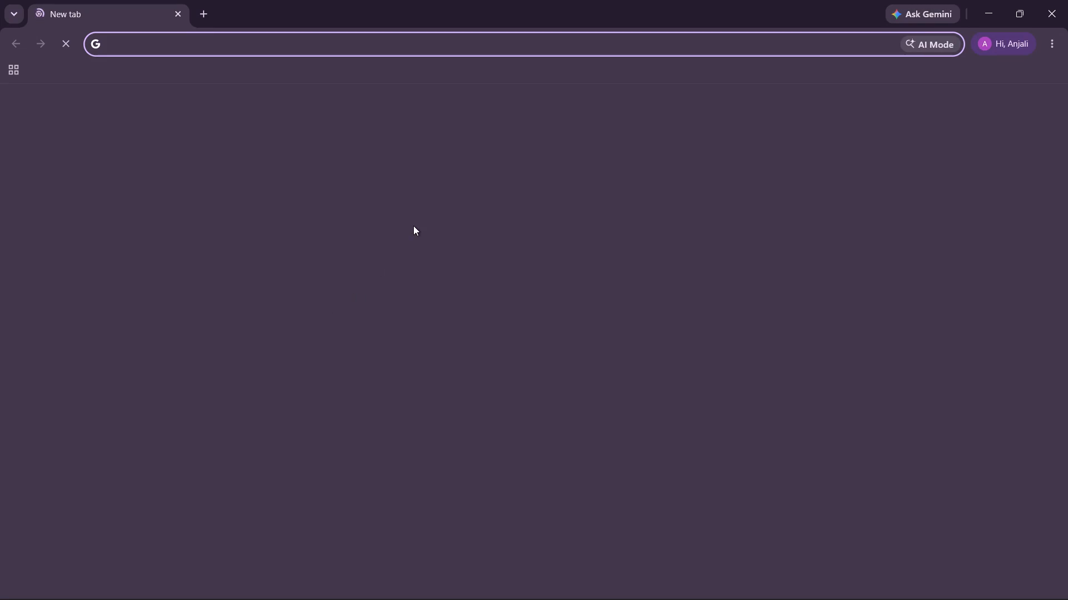
pyautogui.click(370, 281)
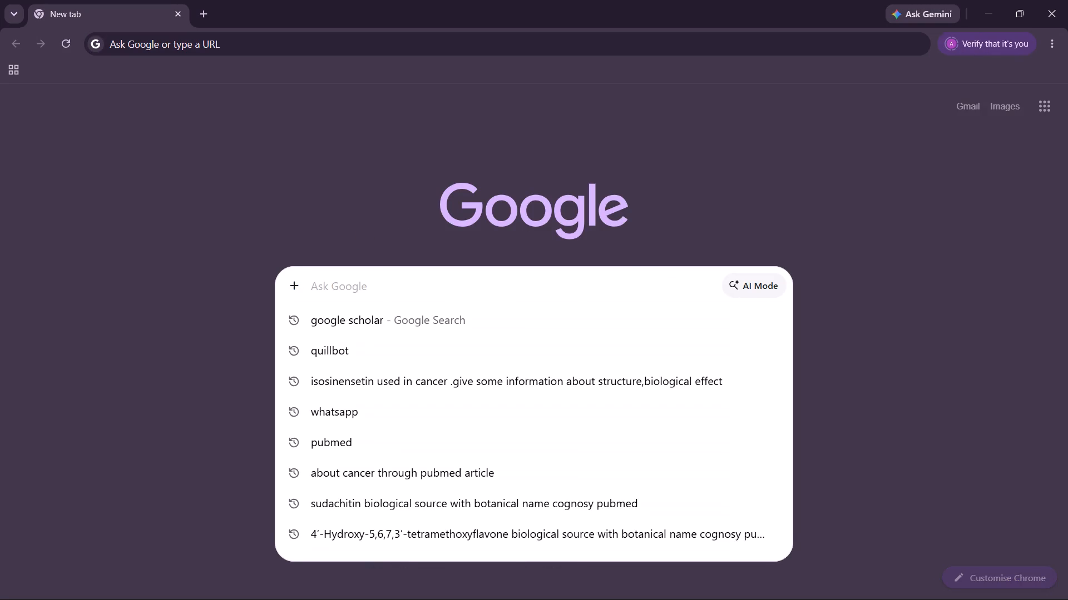
pyautogui.click(405, 379)
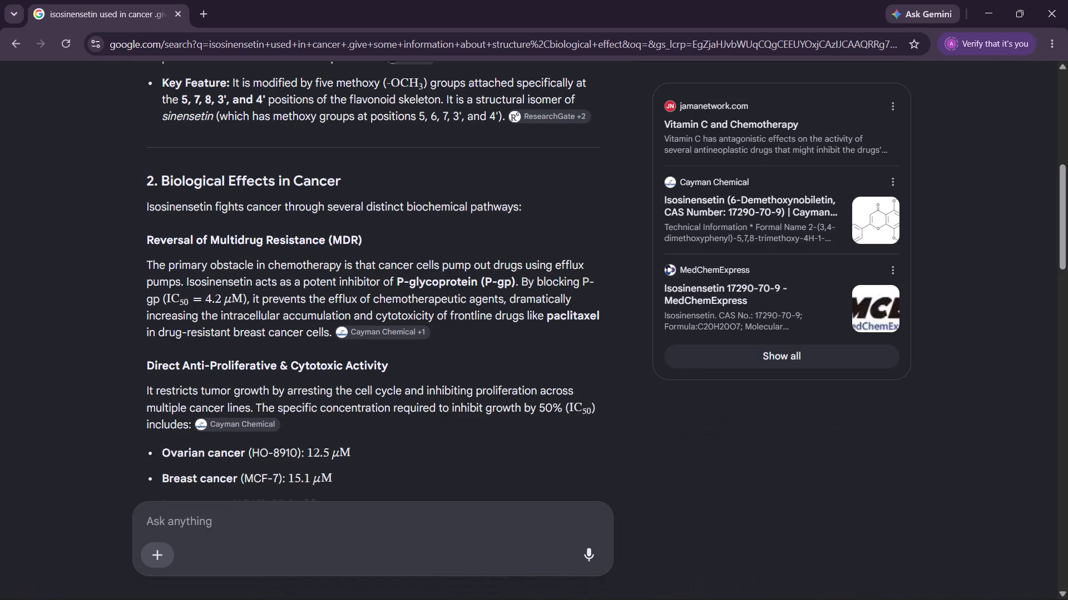
pyautogui.scroll(-4, 570, 337)
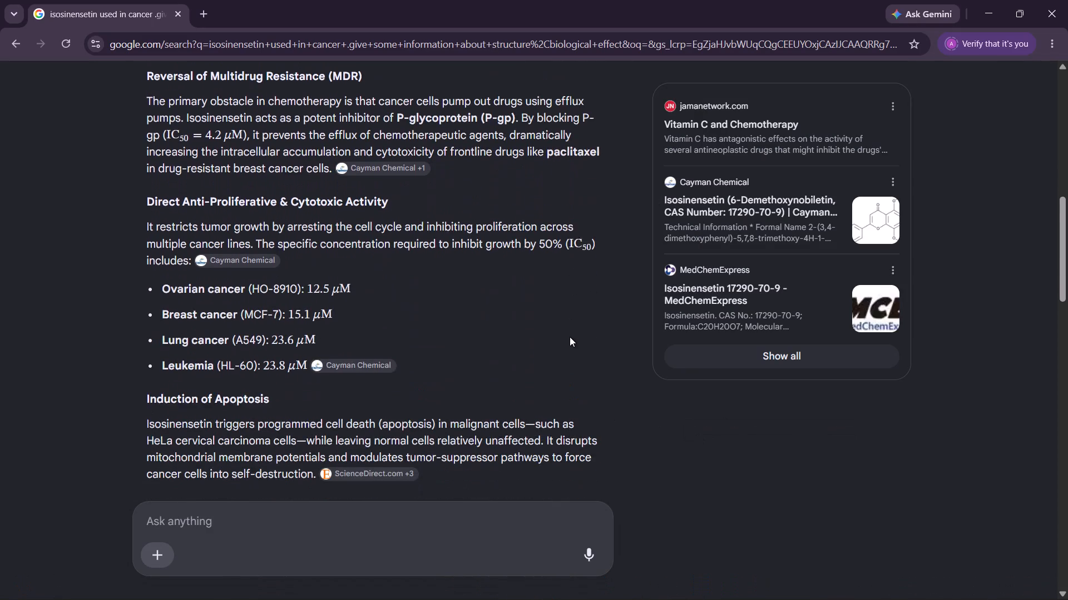
pyautogui.scroll(-4, 570, 337)
pyautogui.scroll(3, 568, 333)
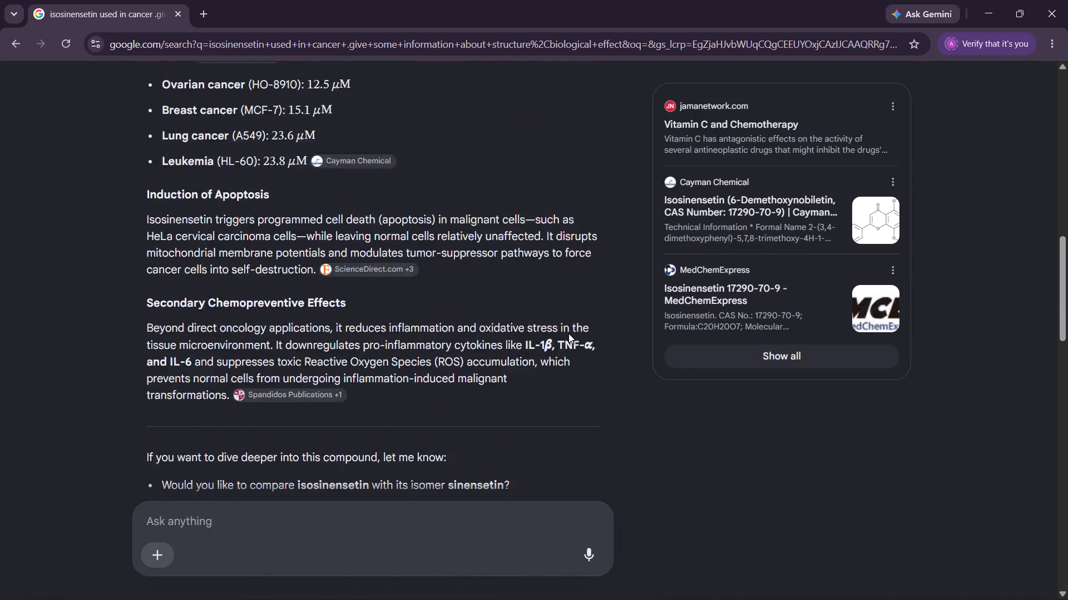
pyautogui.scroll(6, 568, 333)
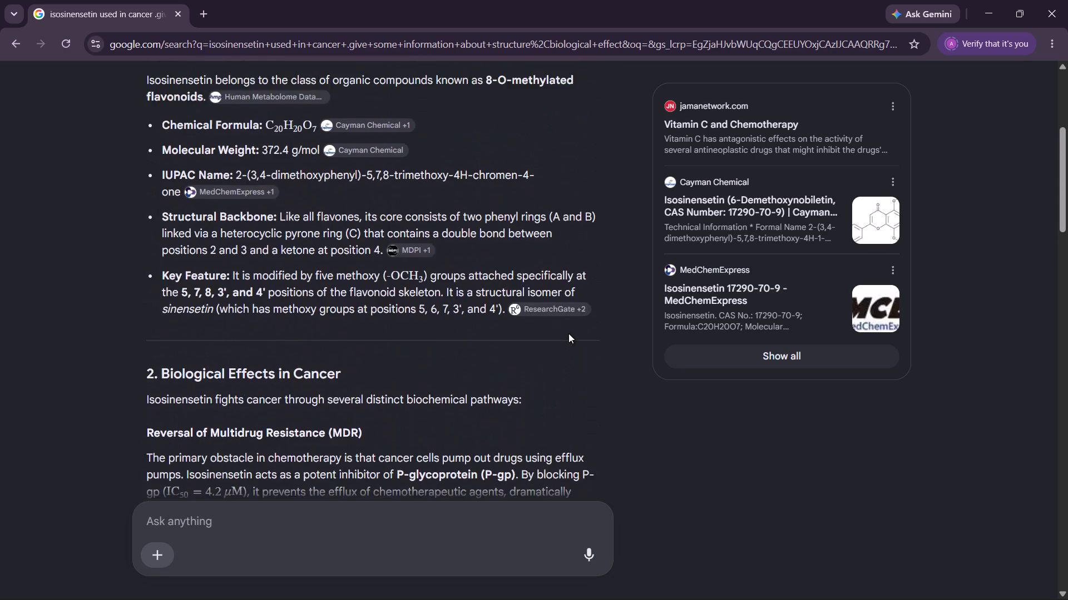
pyautogui.scroll(4, 568, 333)
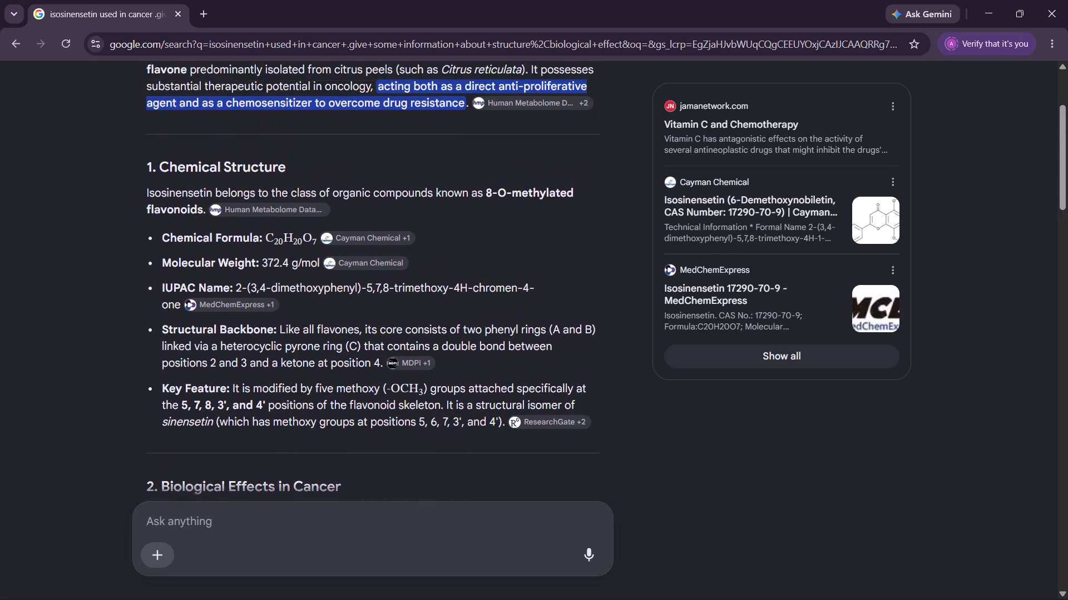
pyautogui.scroll(2, 568, 333)
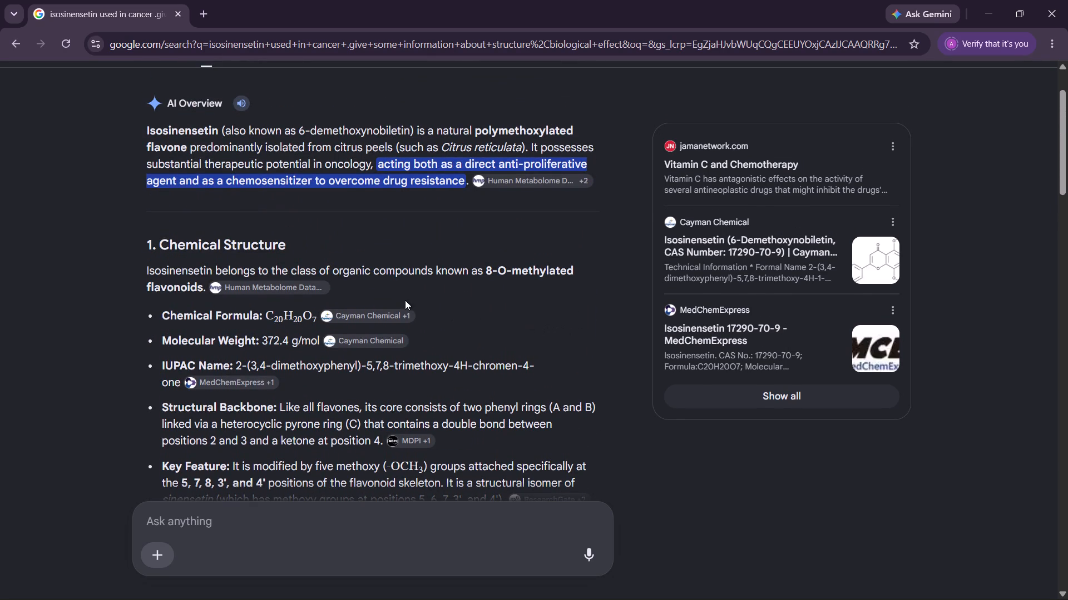
# In a new browser tab, search Google for "pubmed" and open the PubMed website from the National Institutes of Health result.
pyautogui.click(63, 84)
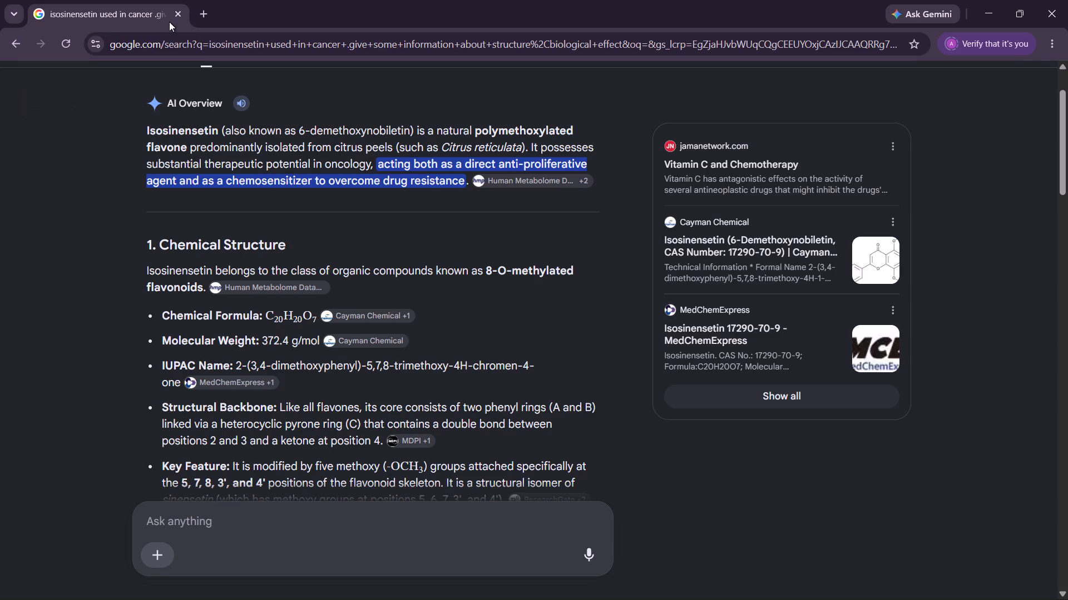
pyautogui.click(201, 12)
pyautogui.click(385, 278)
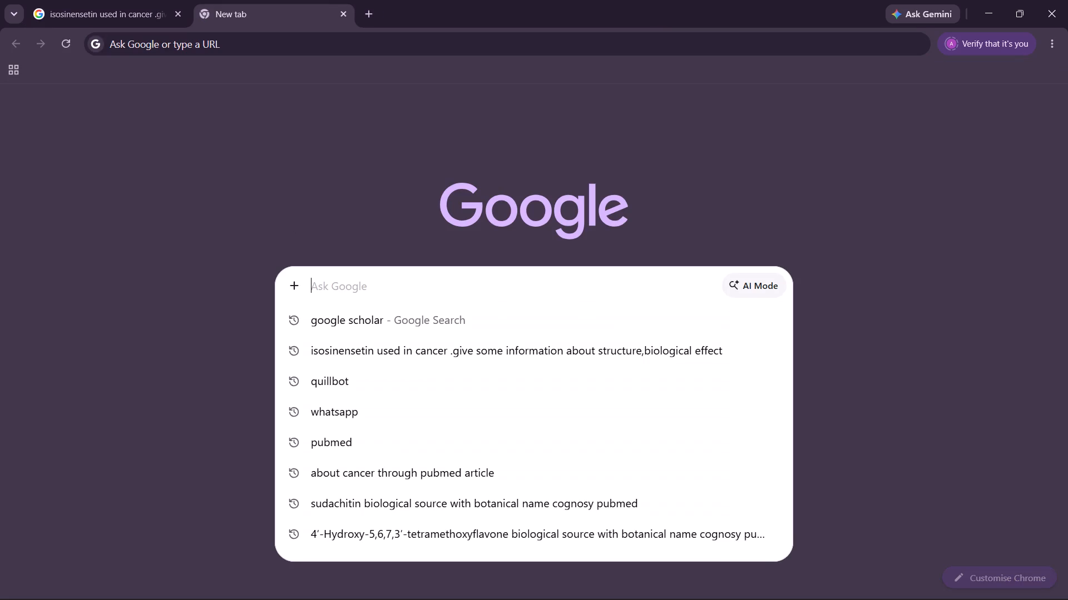
pyautogui.click(430, 452)
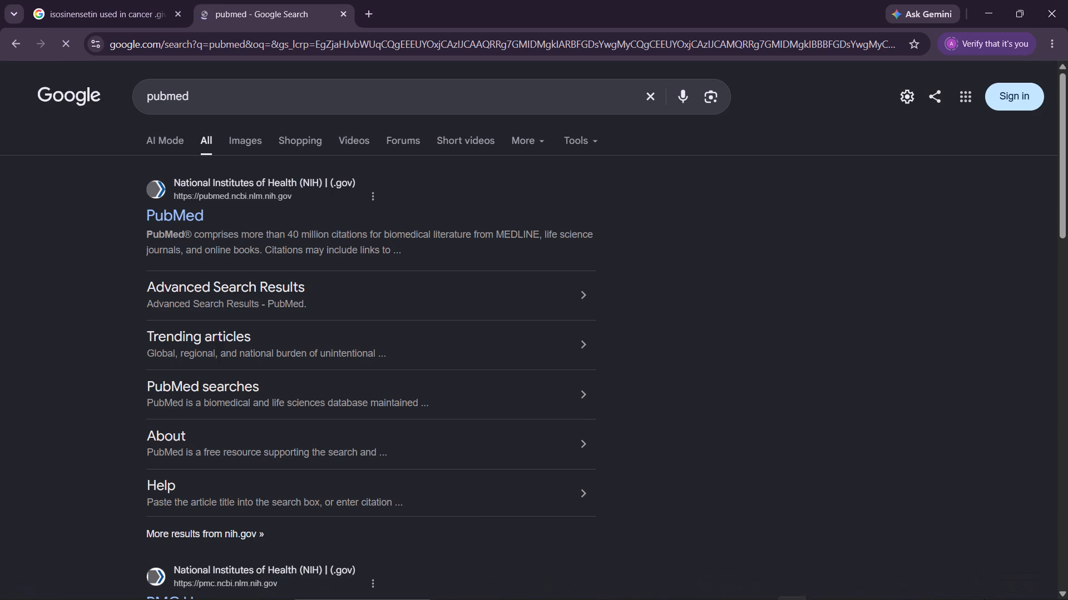
pyautogui.click(977, 578)
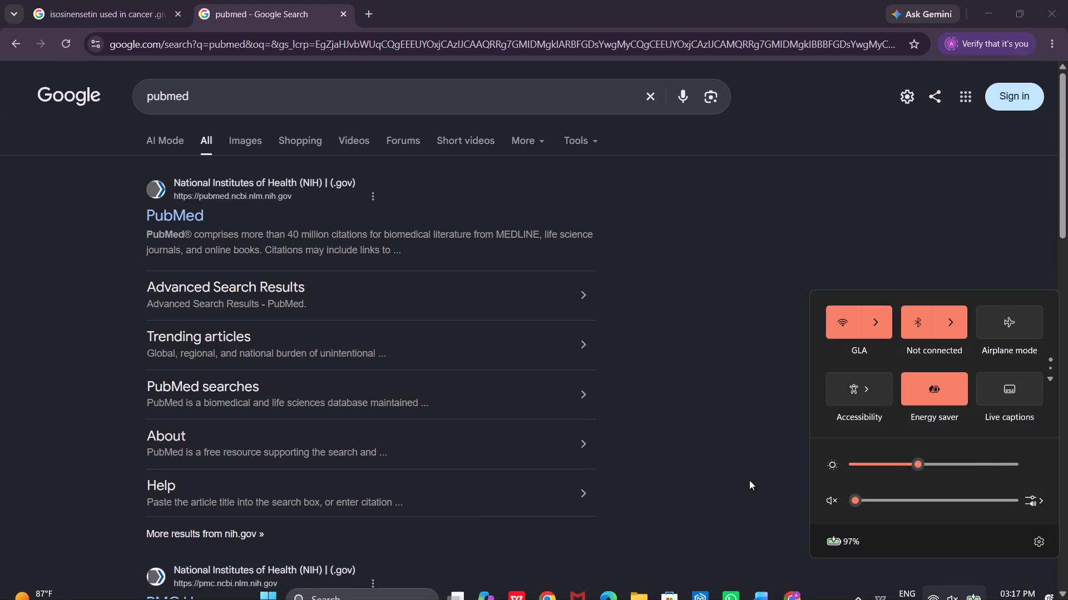
pyautogui.click(175, 211)
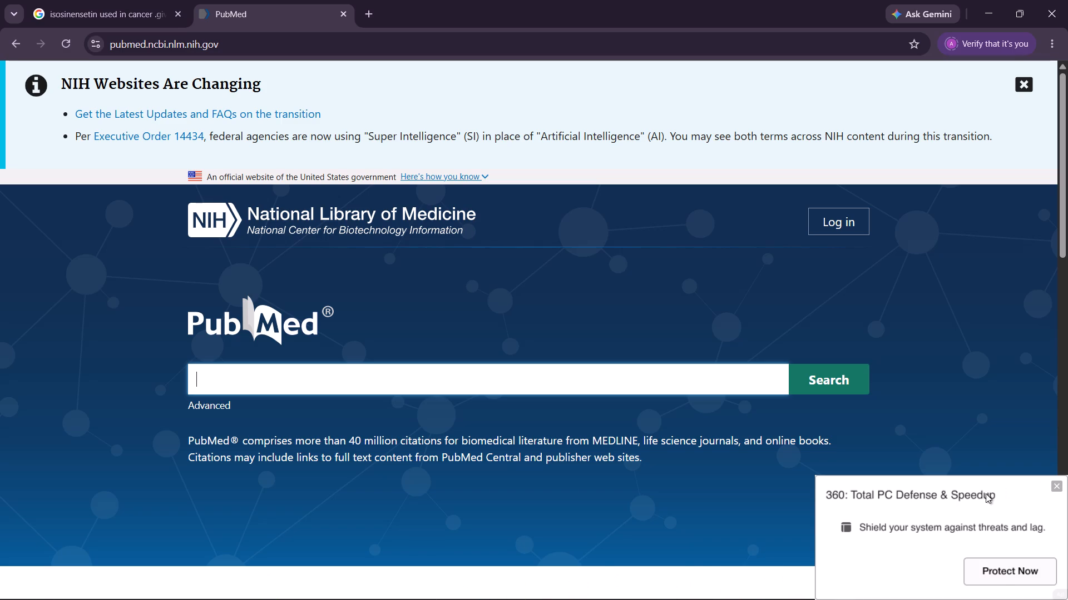
pyautogui.click(999, 568)
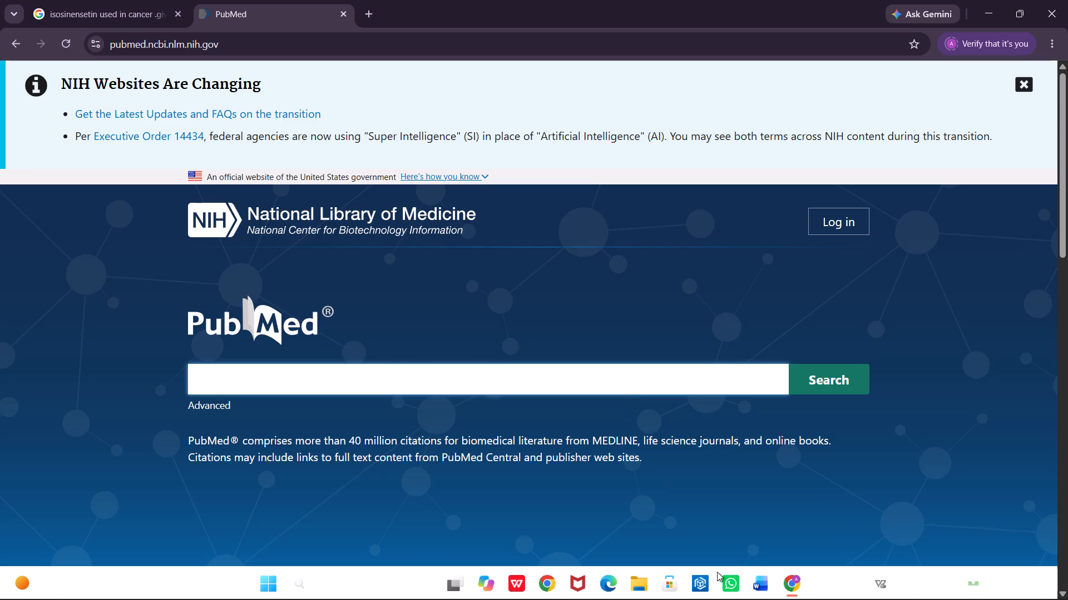
# Copy the Sinensetin citation under REFERENCE in the Word document and search PubMed in Chrome for it.
pyautogui.click(758, 582)
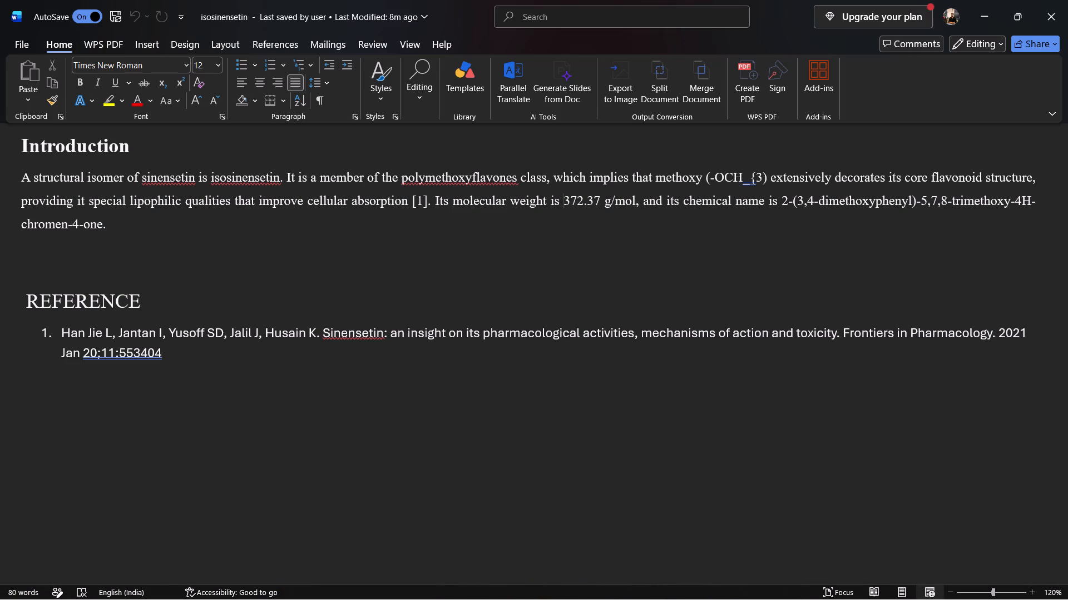
pyautogui.moveTo(60, 328); pyautogui.dragTo(156, 346)
pyautogui.hotkey('ctrl', 'c')
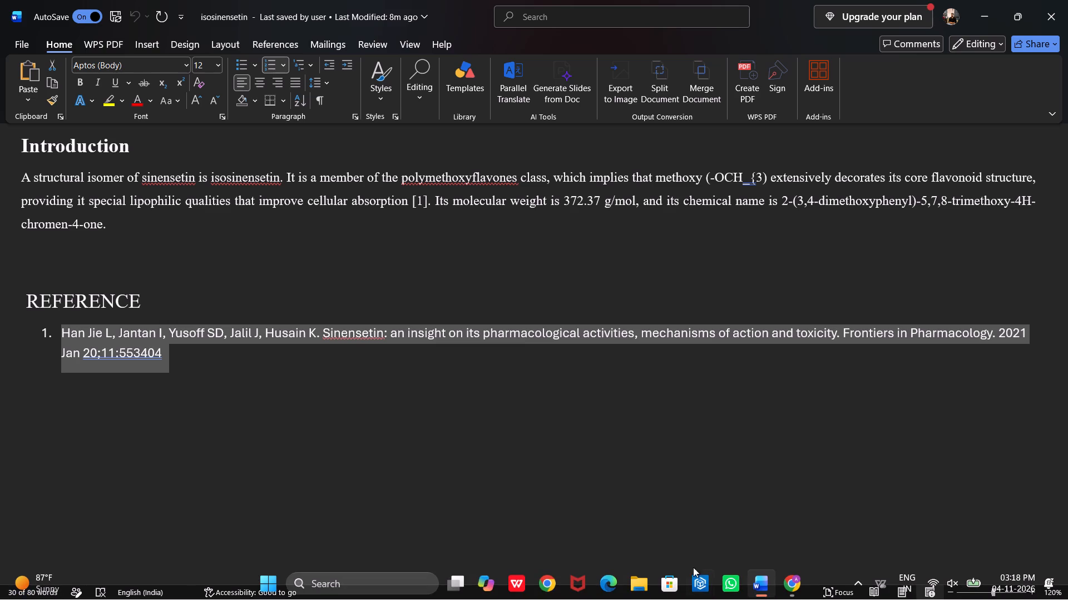
pyautogui.click(785, 579)
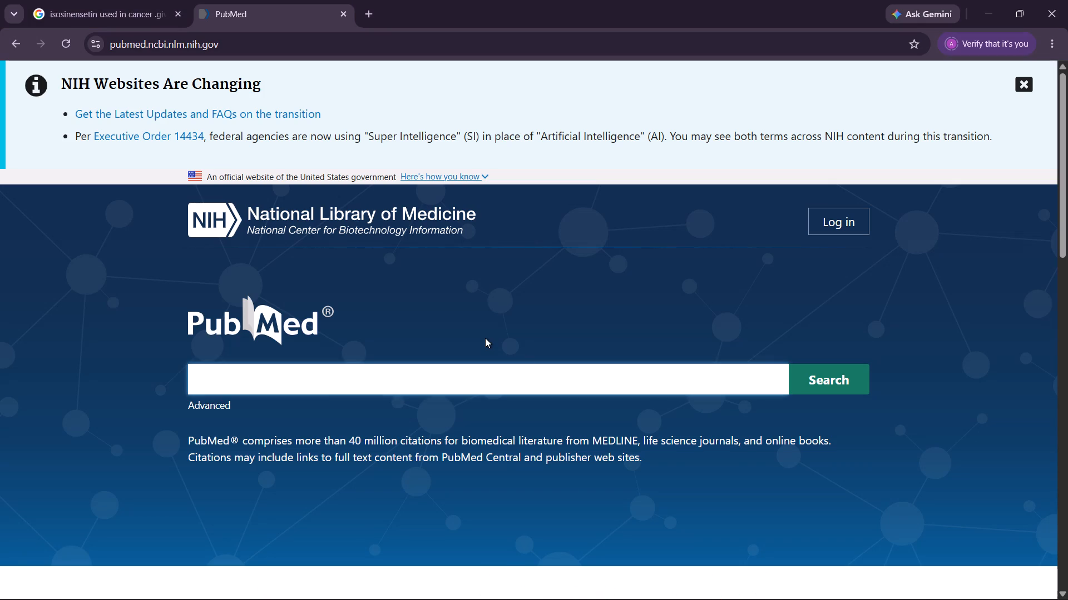
pyautogui.hotkey('ctrl', 'v')
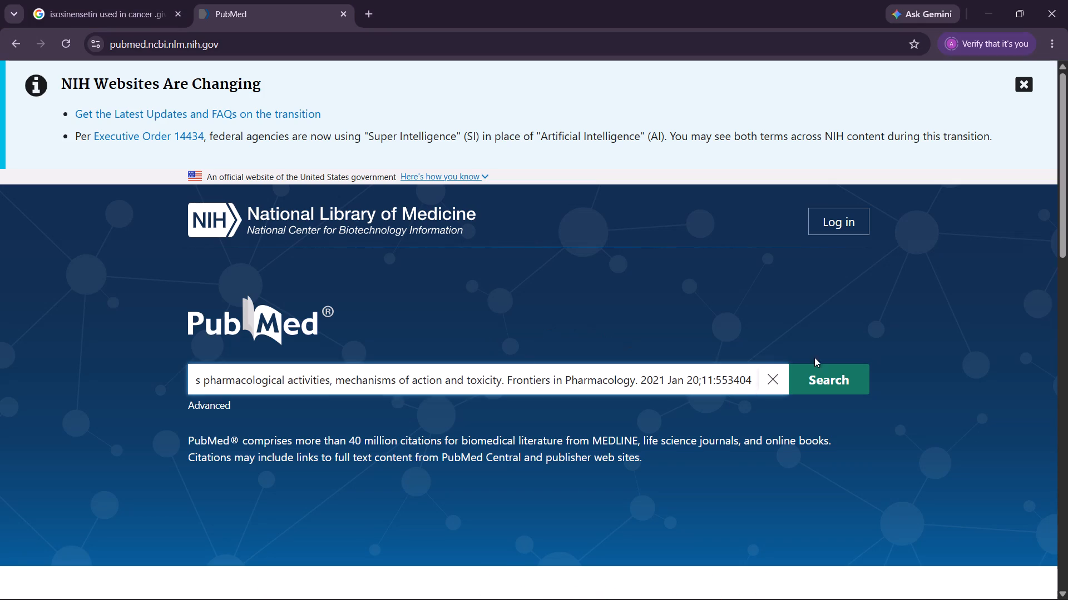
pyautogui.click(826, 377)
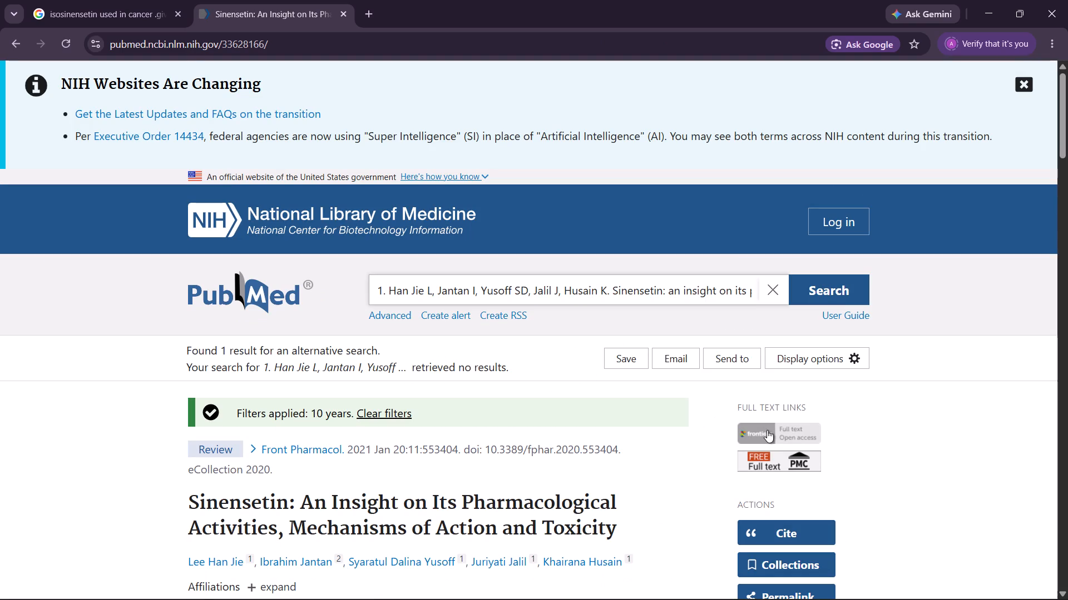
# Open the Sinensetin article's free PMC full text and copy its DOI, 10.3389/fphar.2020.553404.
pyautogui.click(766, 463)
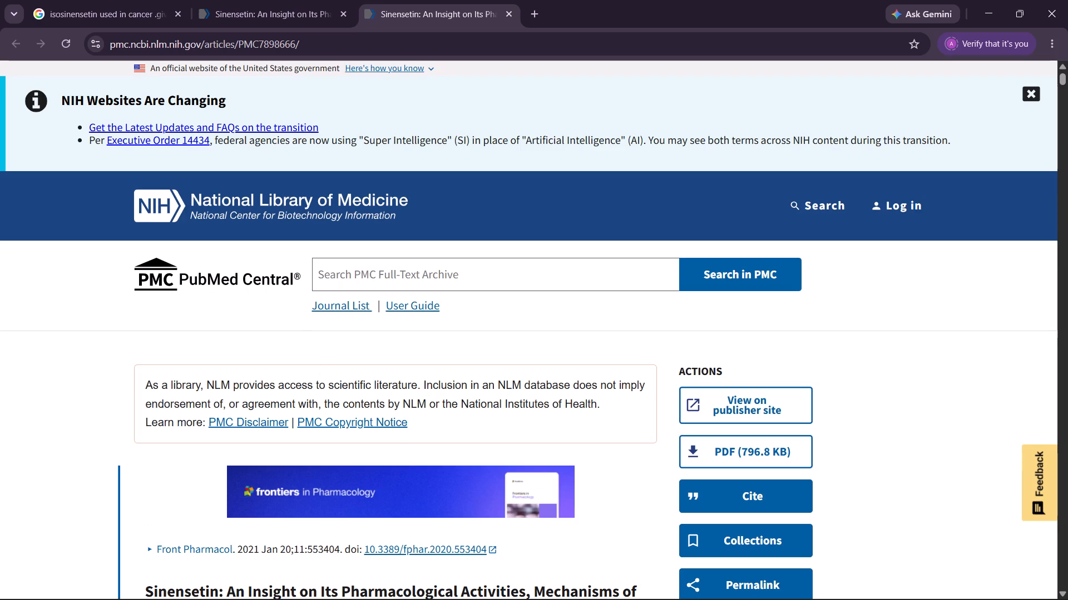
pyautogui.moveTo(363, 547); pyautogui.dragTo(484, 540)
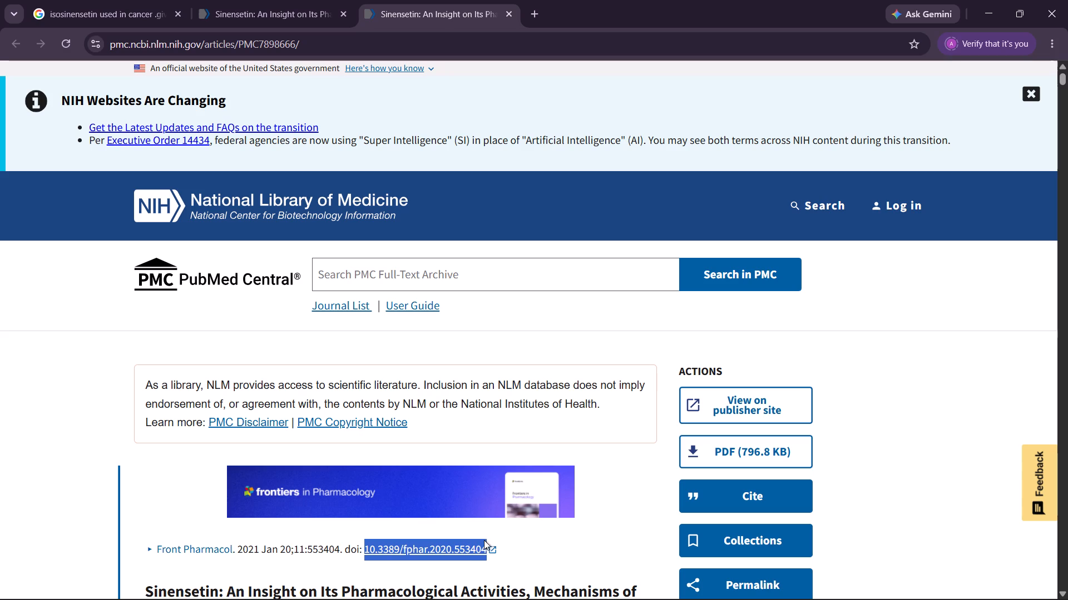
pyautogui.moveTo(484, 540); pyautogui.dragTo(486, 540)
pyautogui.hotkey('ctrl', 'c')
# Open a new browser tab and start a Google search.
pyautogui.click(531, 13)
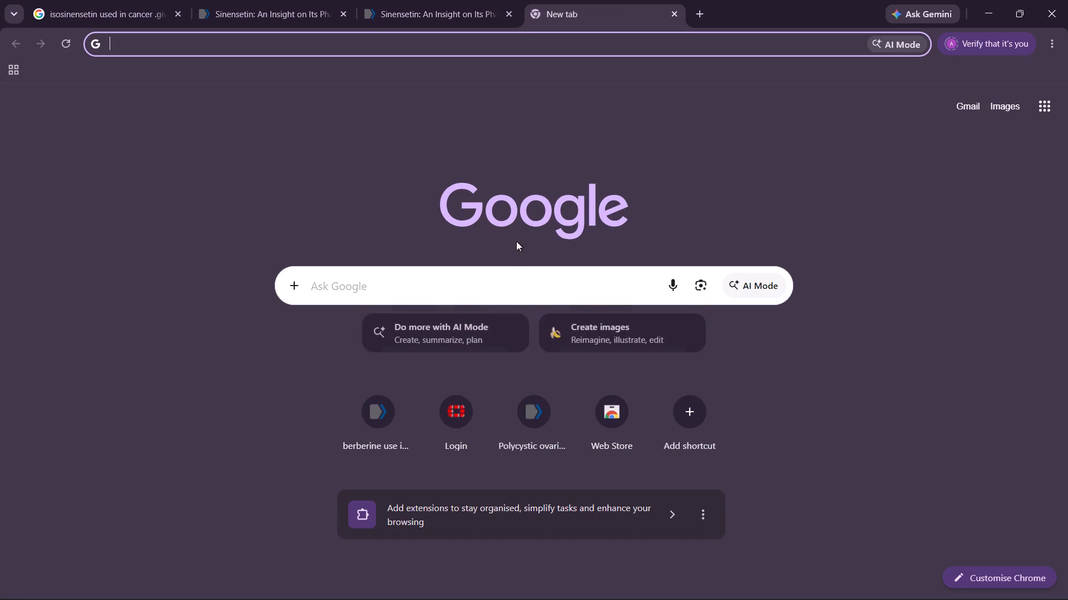
pyautogui.click(467, 292)
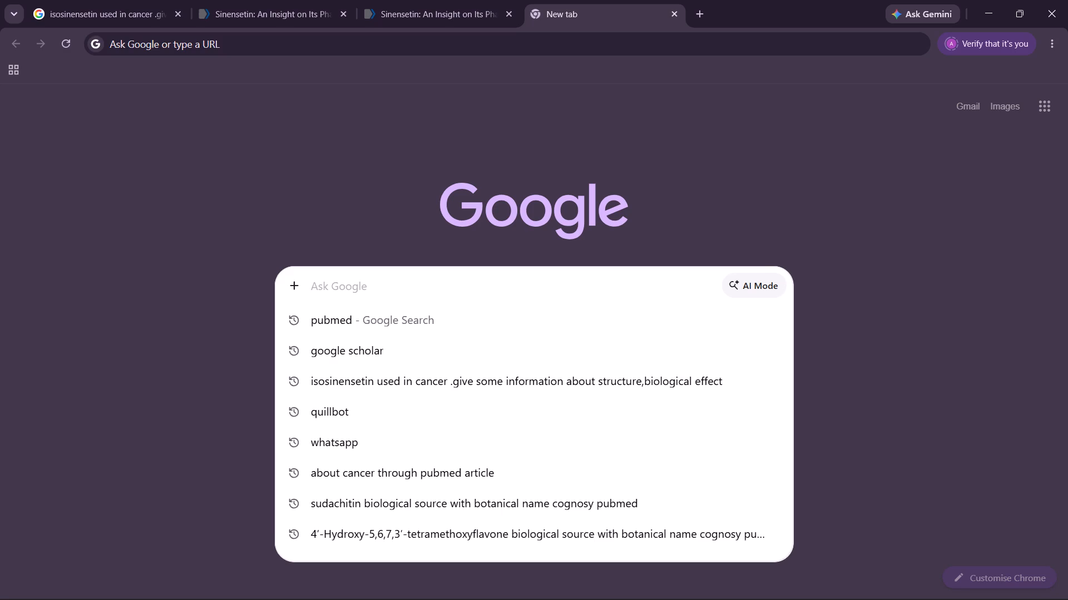
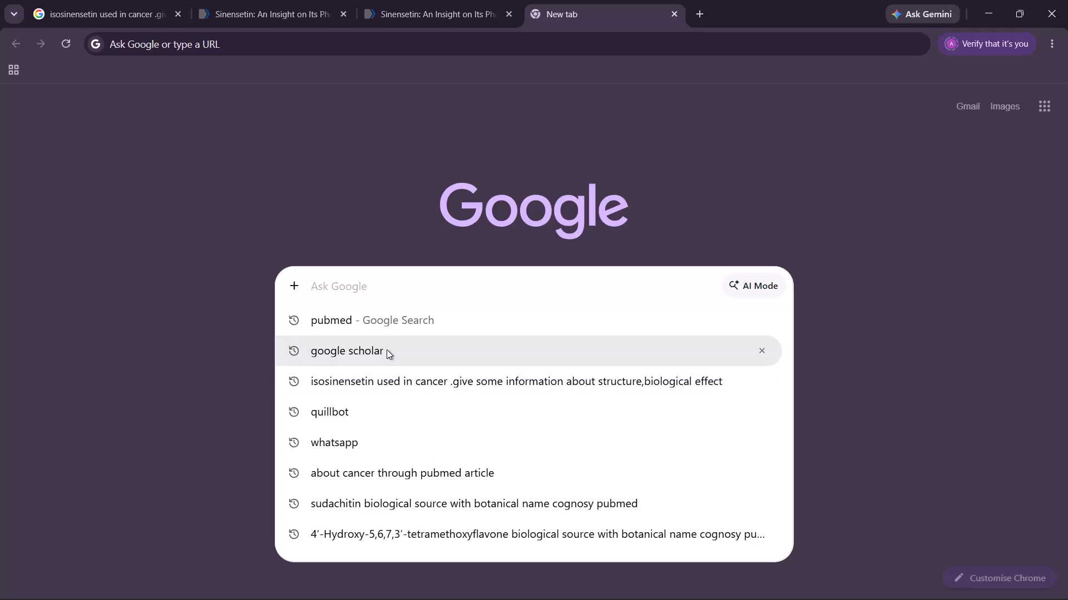
# Search Google Scholar for the DOI 10.3389/fphar.2020.553404 and open the Sinensetin article's citation formats.
pyautogui.click(387, 349)
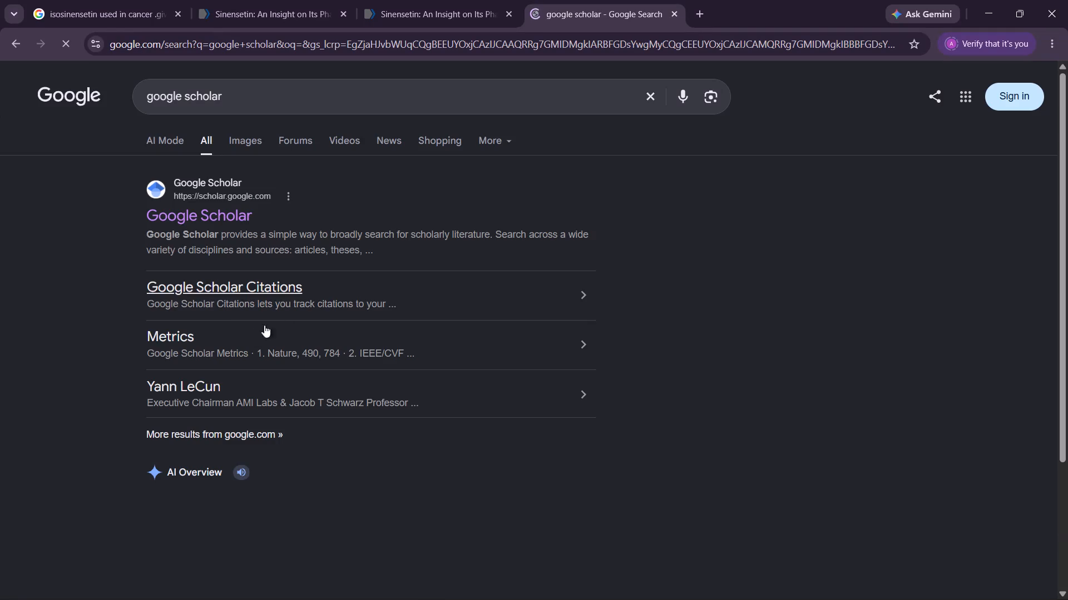
pyautogui.click(236, 214)
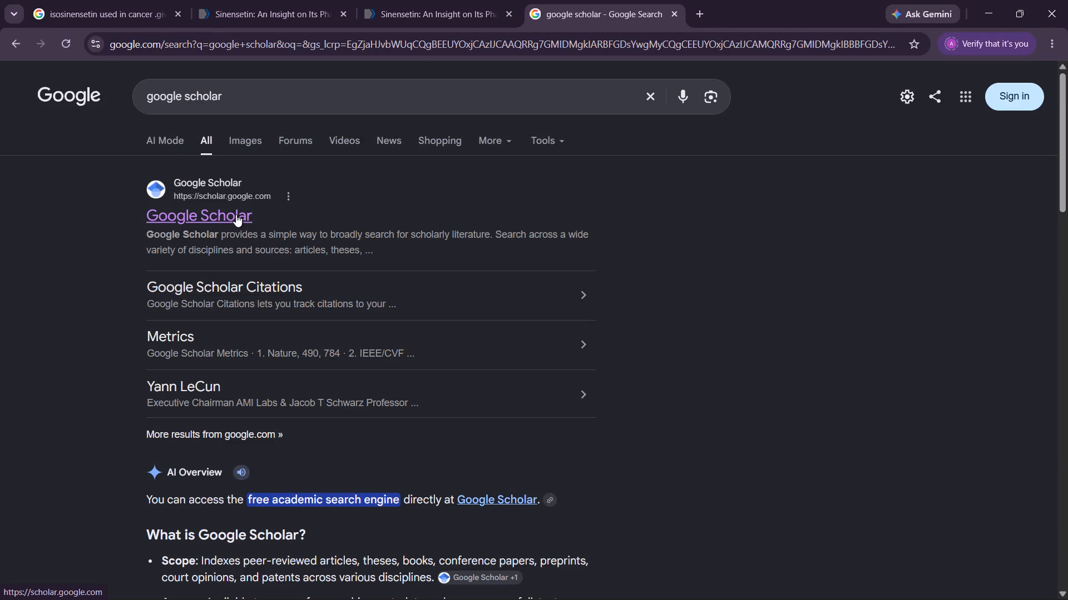
pyautogui.click(416, 204)
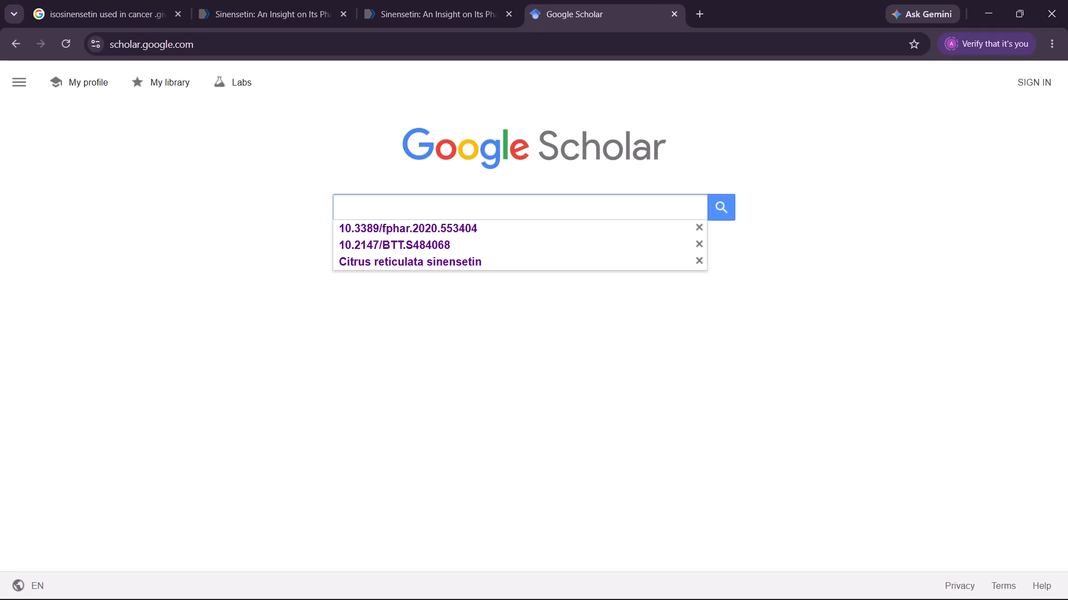
pyautogui.hotkey('ctrl', 'v')
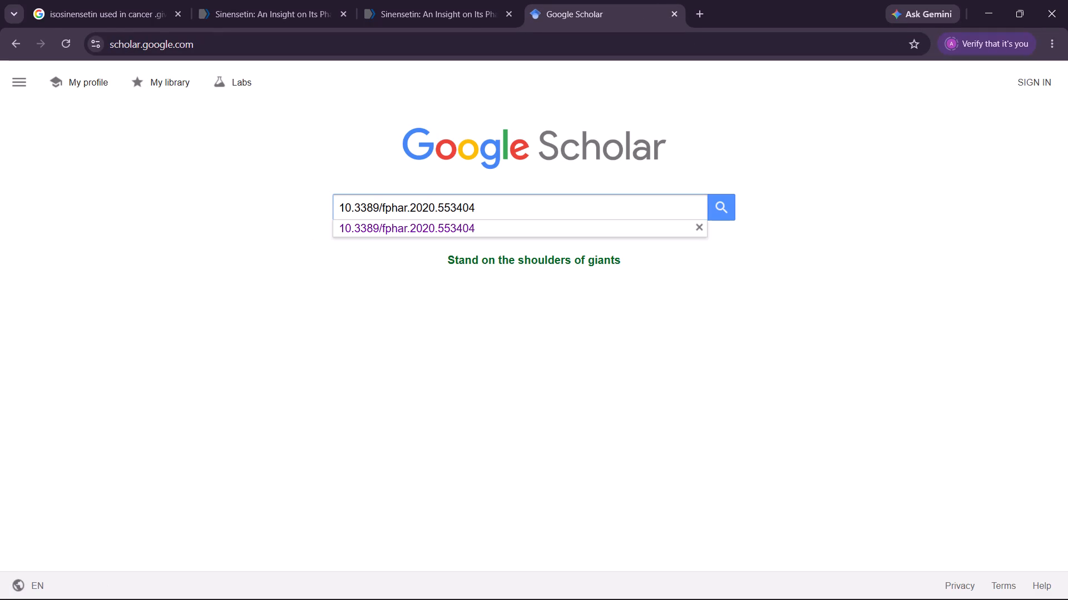
pyautogui.click(715, 209)
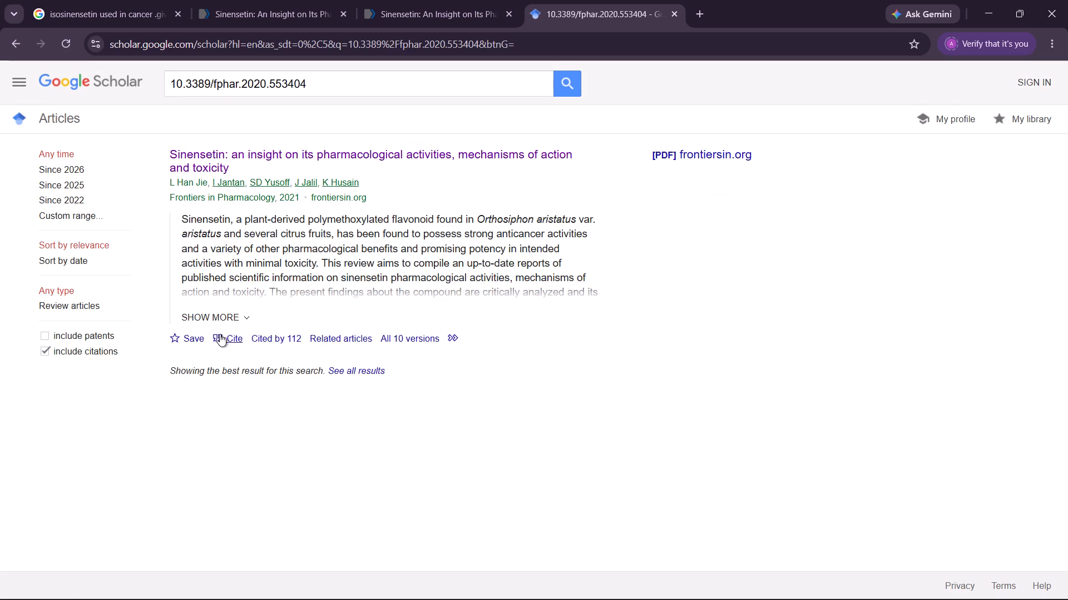
pyautogui.click(220, 334)
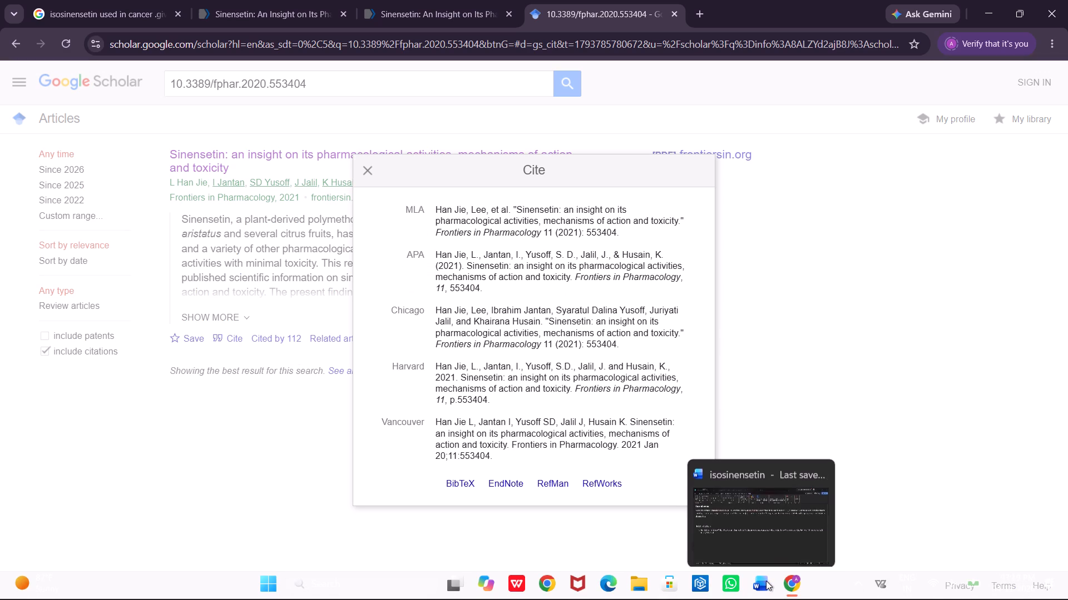
# In the Word document, end the Sinensetin reference with a period, checking it against Google Scholar's Vancouver citation in Chrome.
pyautogui.click(760, 579)
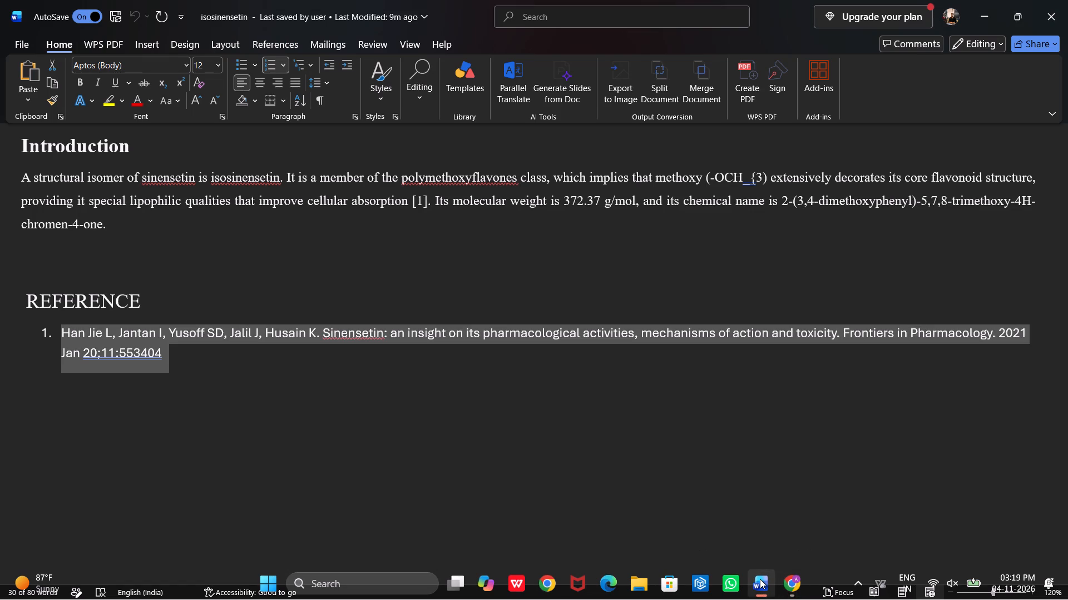
pyautogui.click(166, 365)
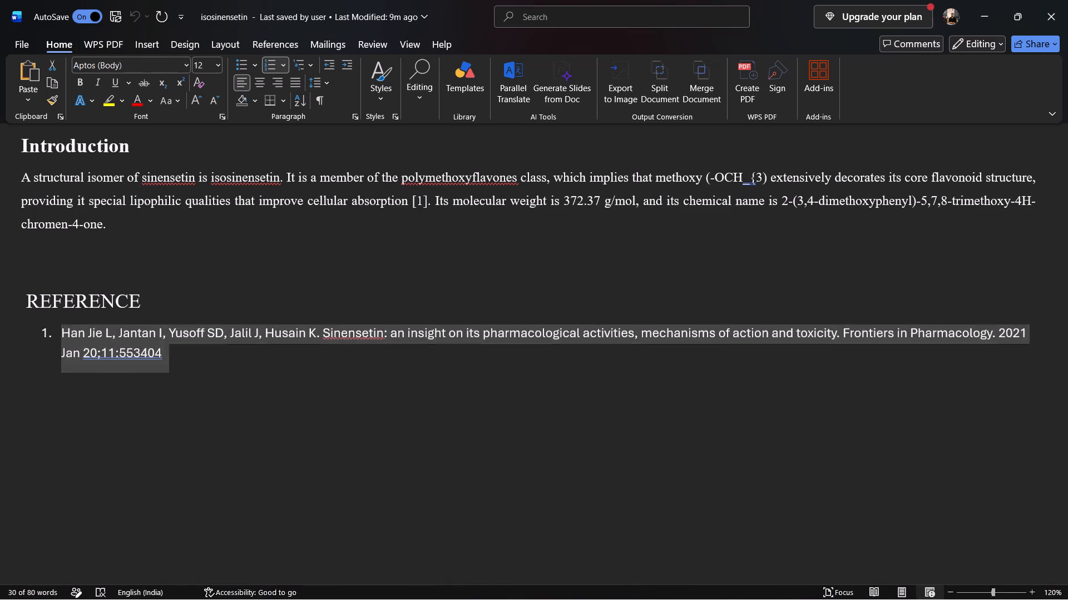
pyautogui.click(166, 365)
pyautogui.press('.')
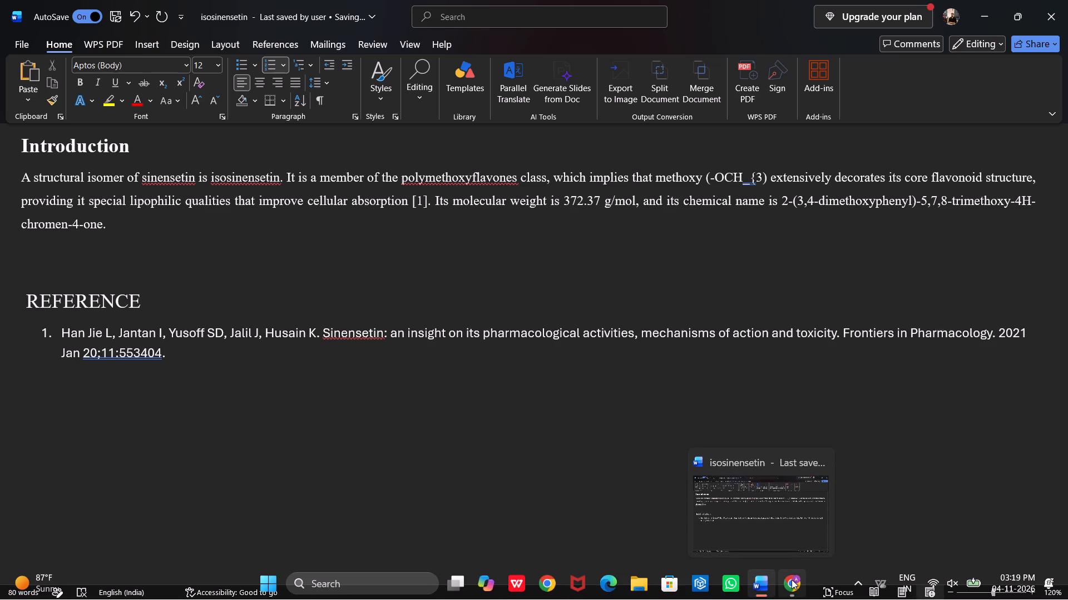
pyautogui.click(792, 579)
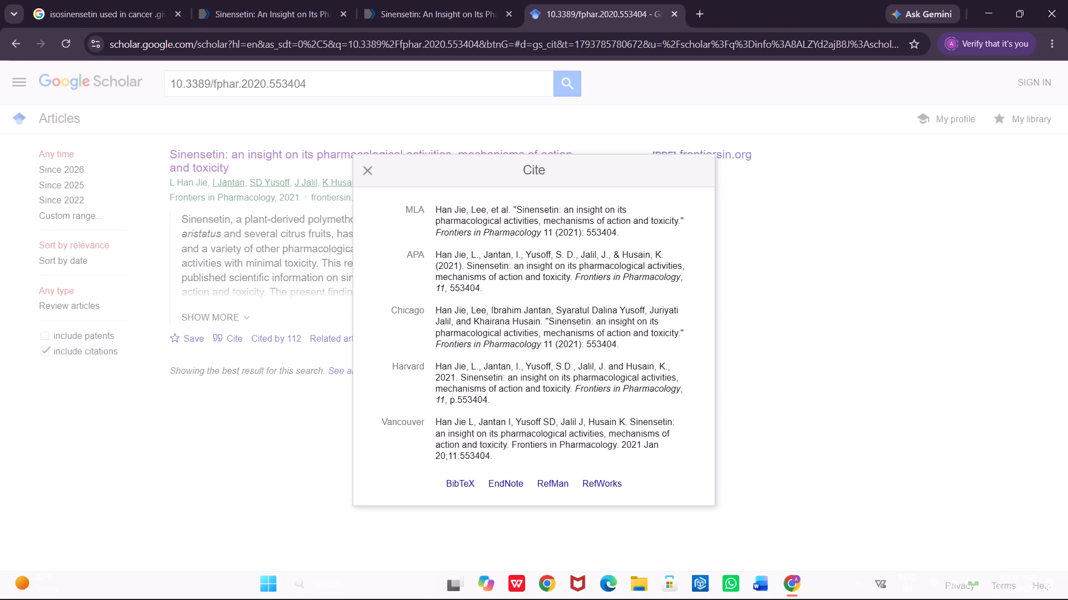
pyautogui.click(763, 584)
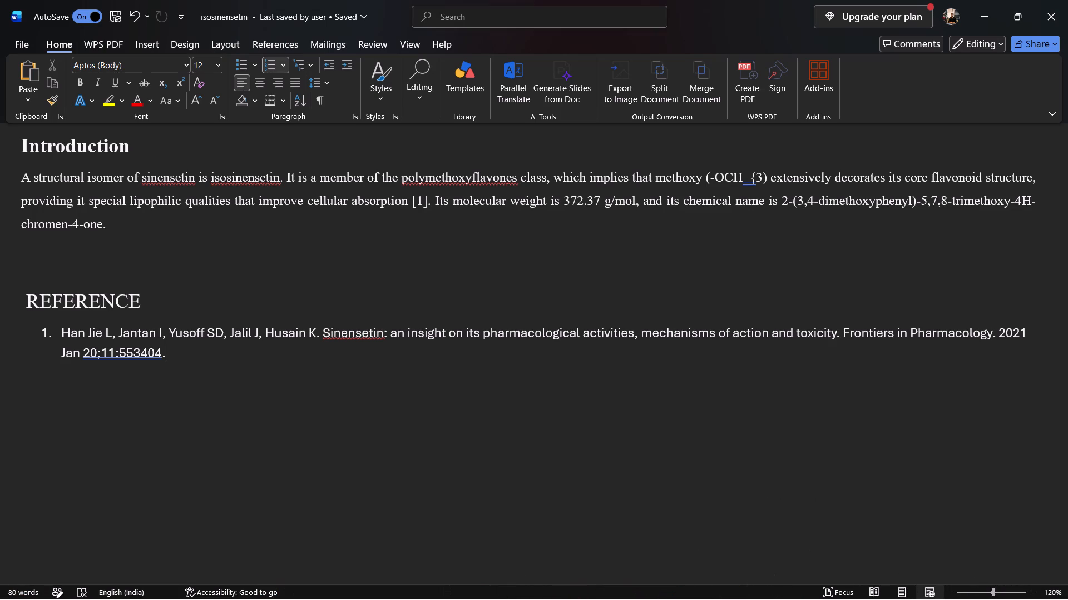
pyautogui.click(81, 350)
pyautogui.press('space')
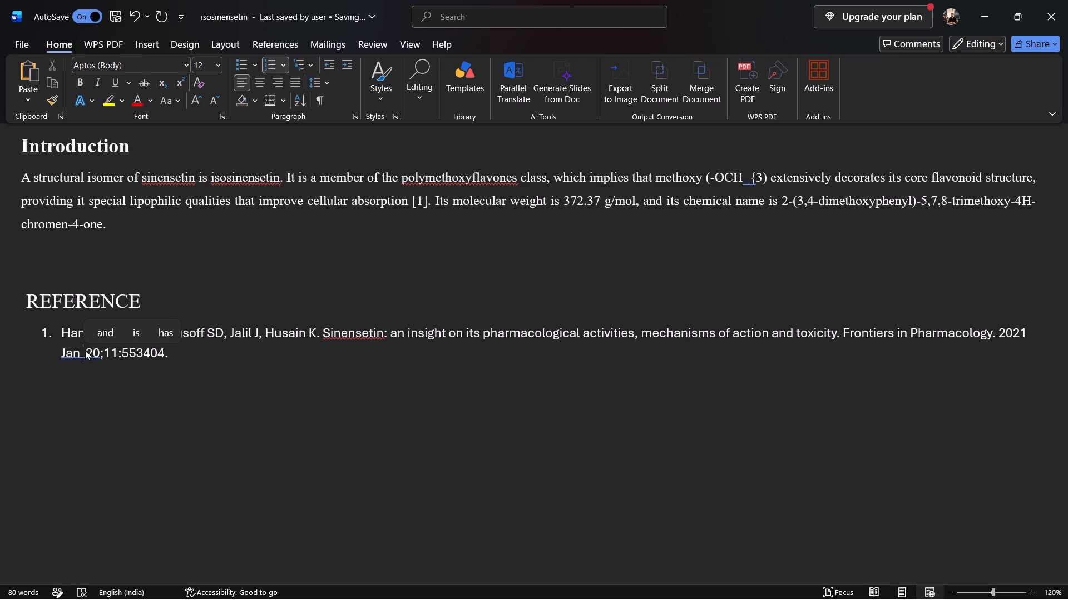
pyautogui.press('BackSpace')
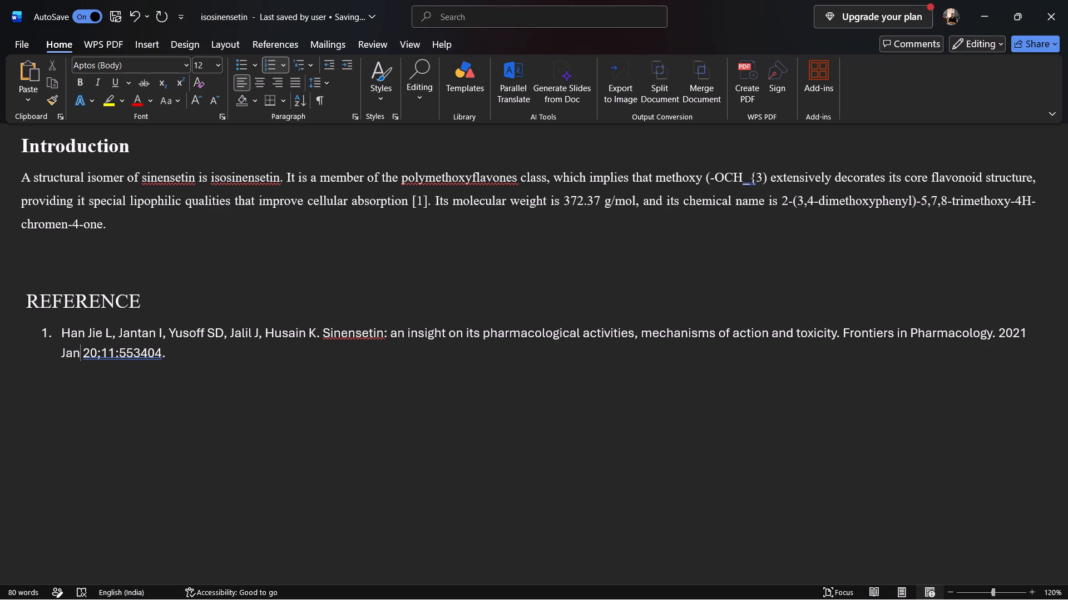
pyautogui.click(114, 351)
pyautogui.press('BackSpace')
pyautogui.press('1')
# Insert a space between "11:" and "553404" in the Sinensetin reference.
pyautogui.click(120, 351)
pyautogui.press('space')
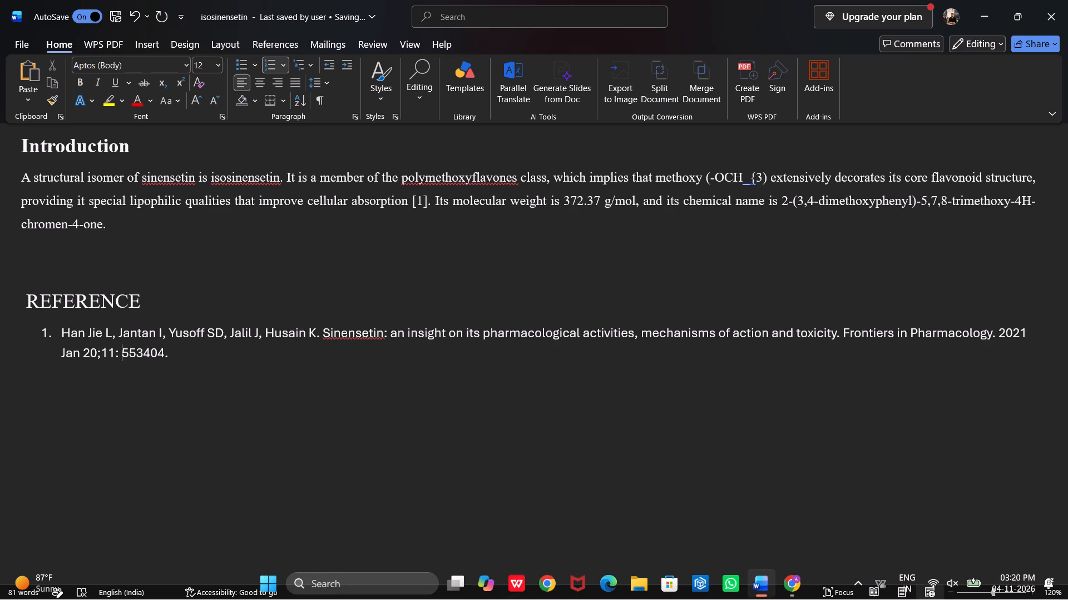
# Switch to the Sinensetin PMC article in Chrome and read its Introduction and the chemical structure in Figure 1.
pyautogui.click(795, 582)
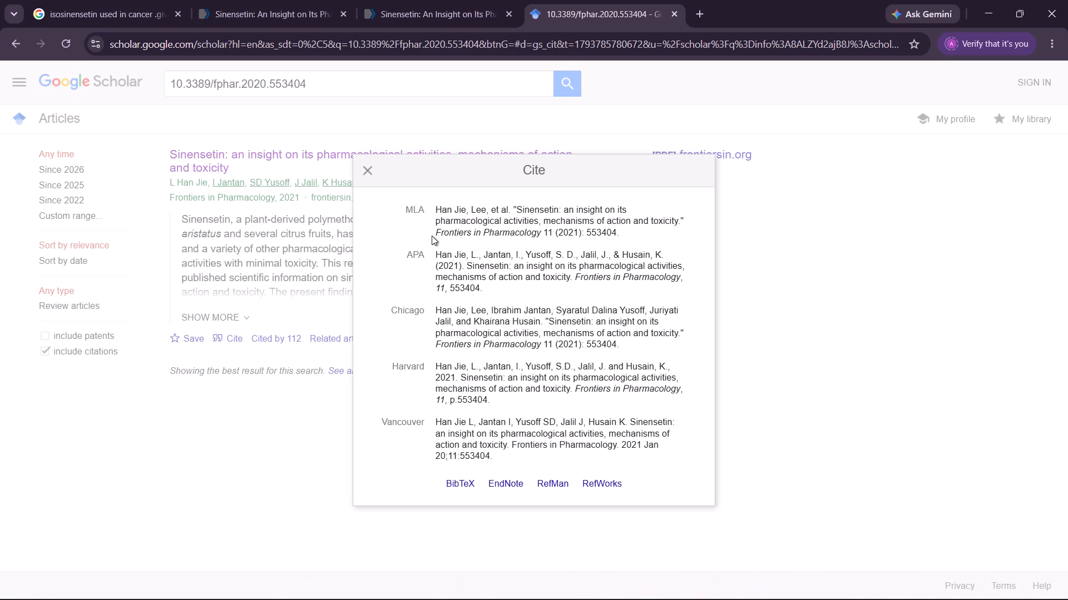
pyautogui.click(411, 8)
pyautogui.scroll(-1, 473, 301)
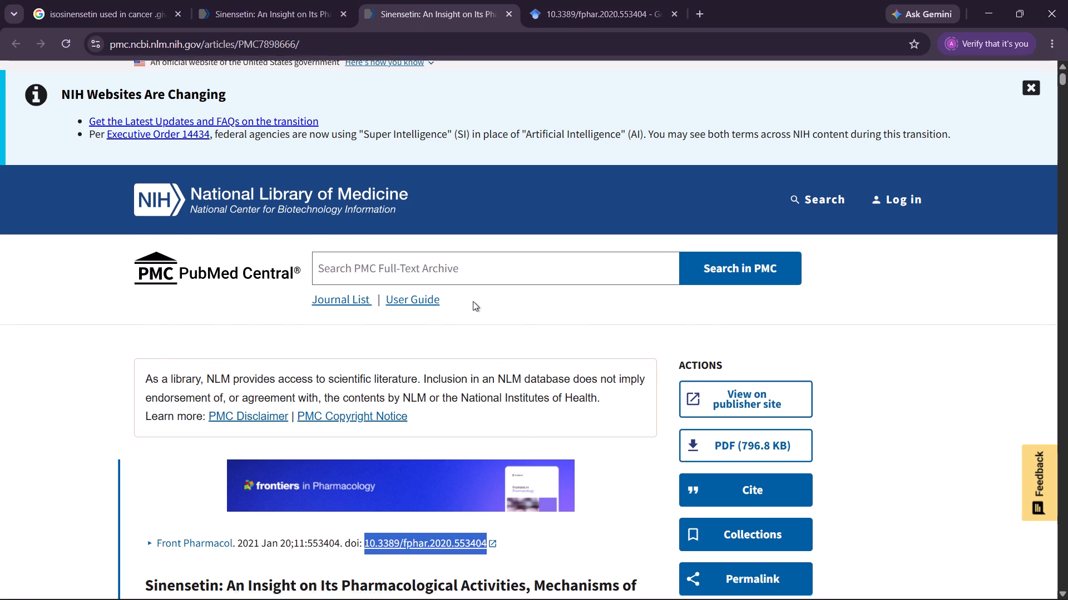
pyautogui.scroll(-10, 473, 301)
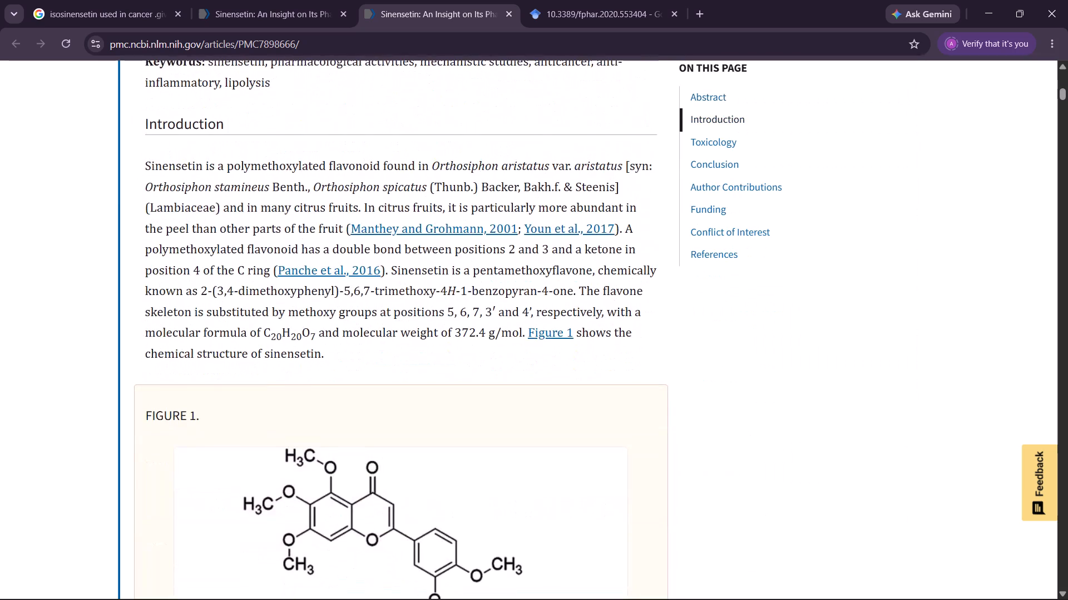
pyautogui.scroll(-1, 473, 301)
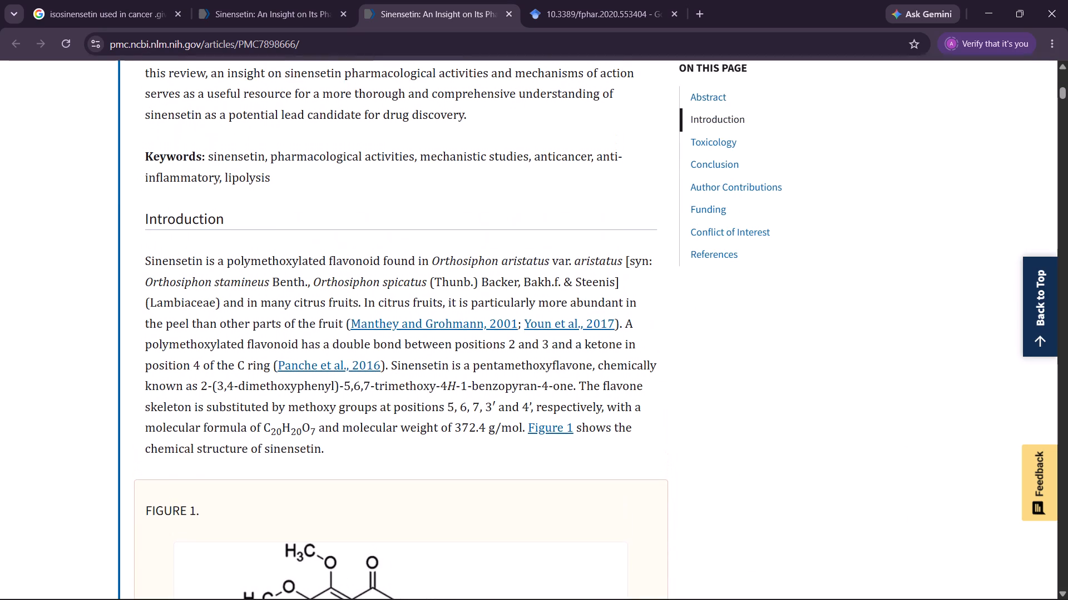
pyautogui.click(473, 301)
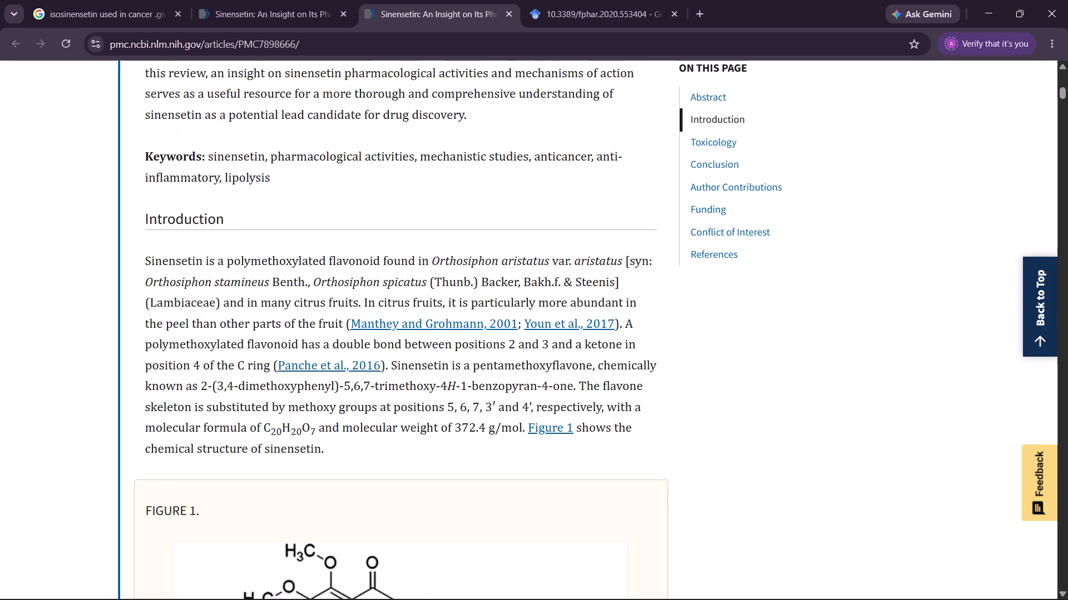
pyautogui.scroll(-2, 469, 231)
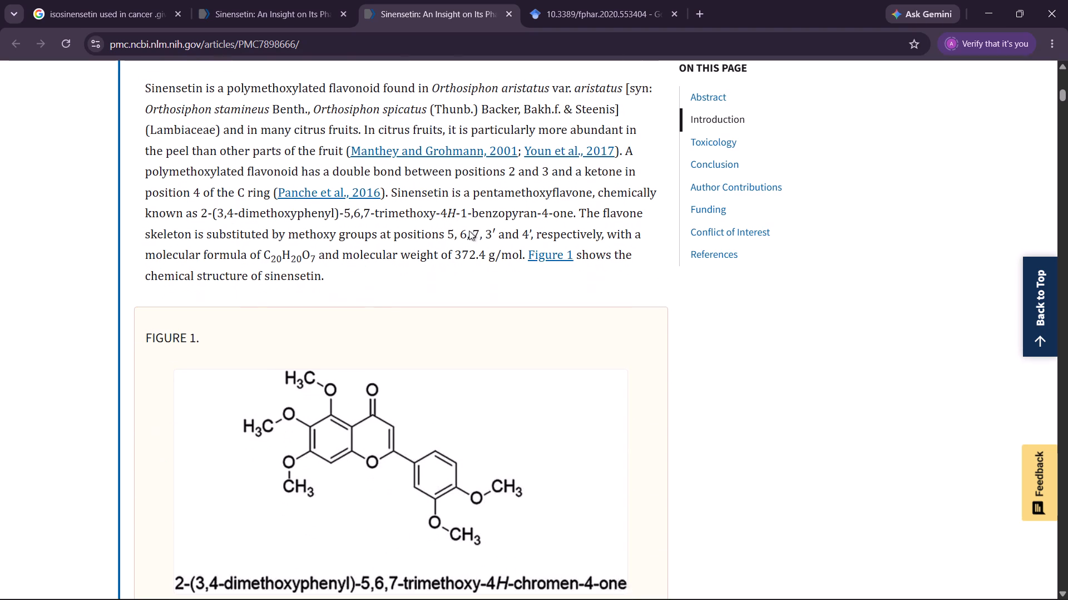
pyautogui.scroll(-4, 469, 231)
pyautogui.scroll(1, 469, 231)
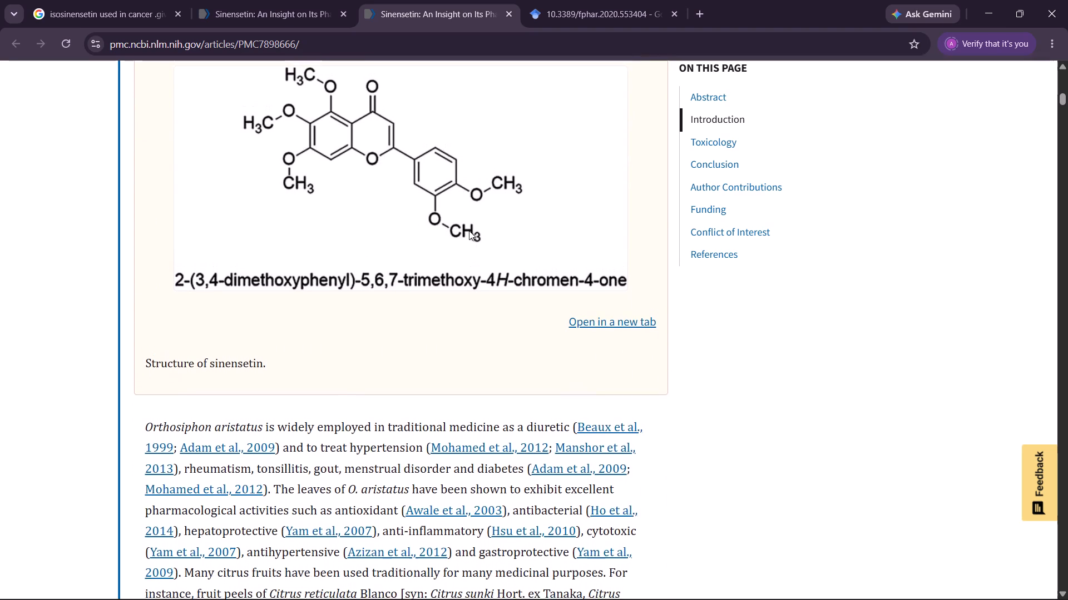
pyautogui.scroll(2, 469, 231)
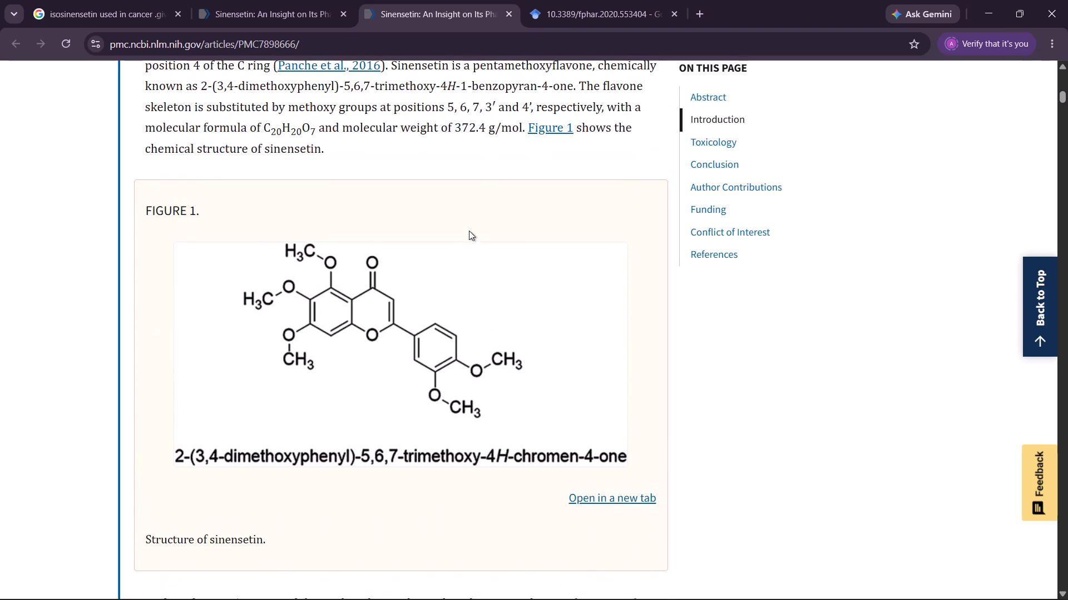
pyautogui.scroll(2, 469, 231)
# Skim the article's passages on sinensetin isolation and synthesis and its Pharmacological Activities and Mechanisms of Action section, returning to Figure 1.
pyautogui.scroll(-1, 469, 231)
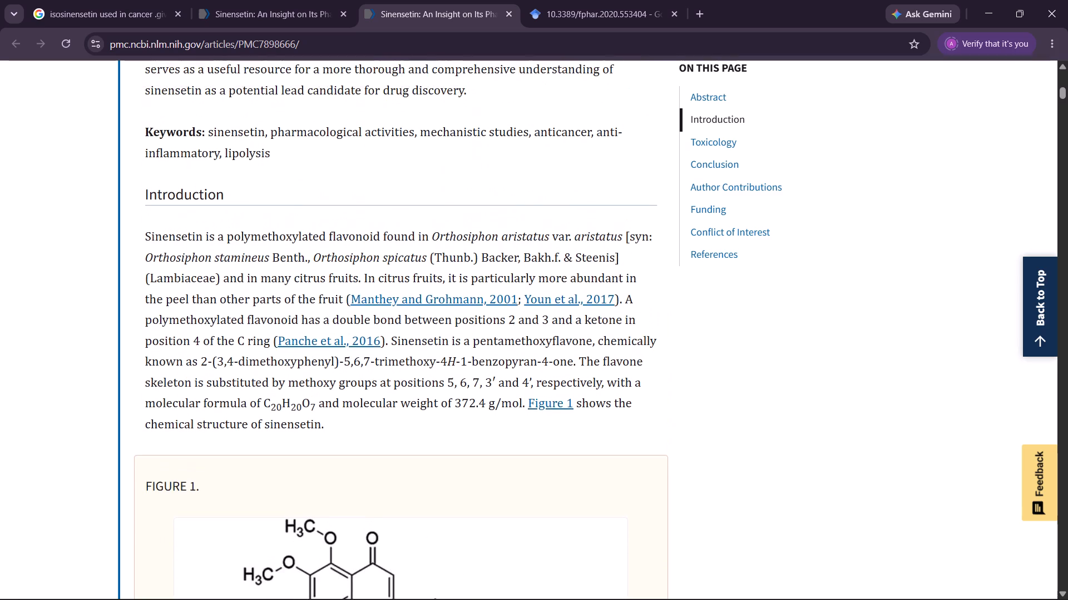
pyautogui.scroll(-3, 469, 231)
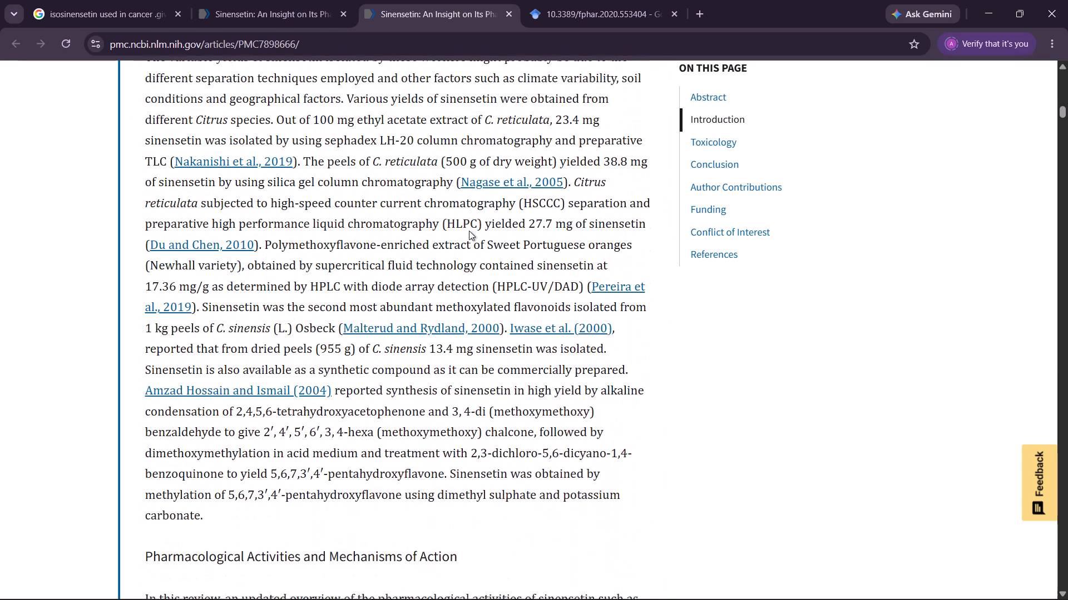
pyautogui.scroll(-3, 469, 231)
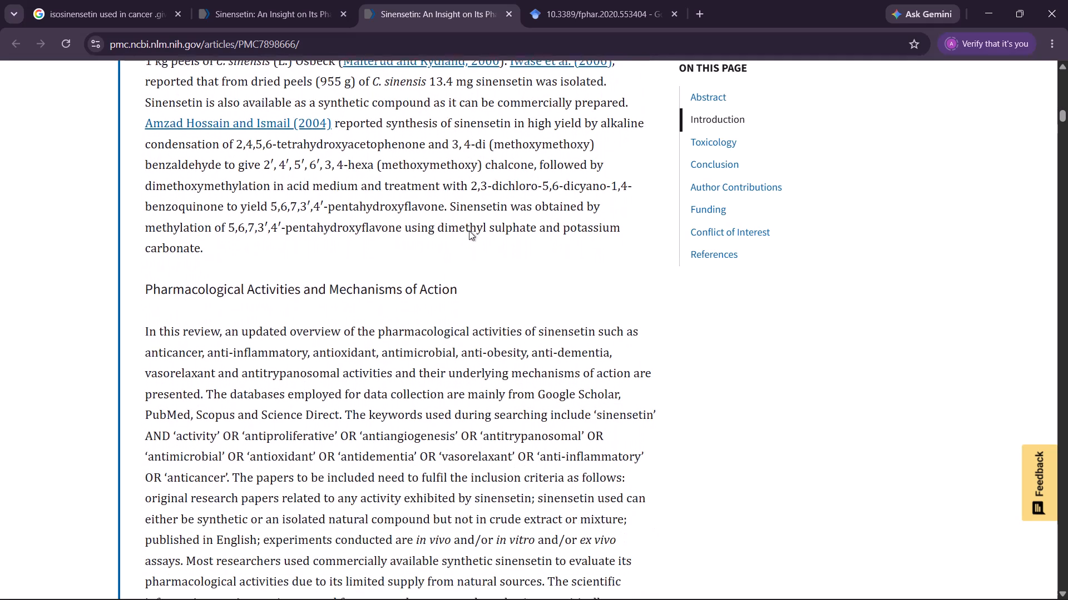
pyautogui.scroll(-3, 469, 231)
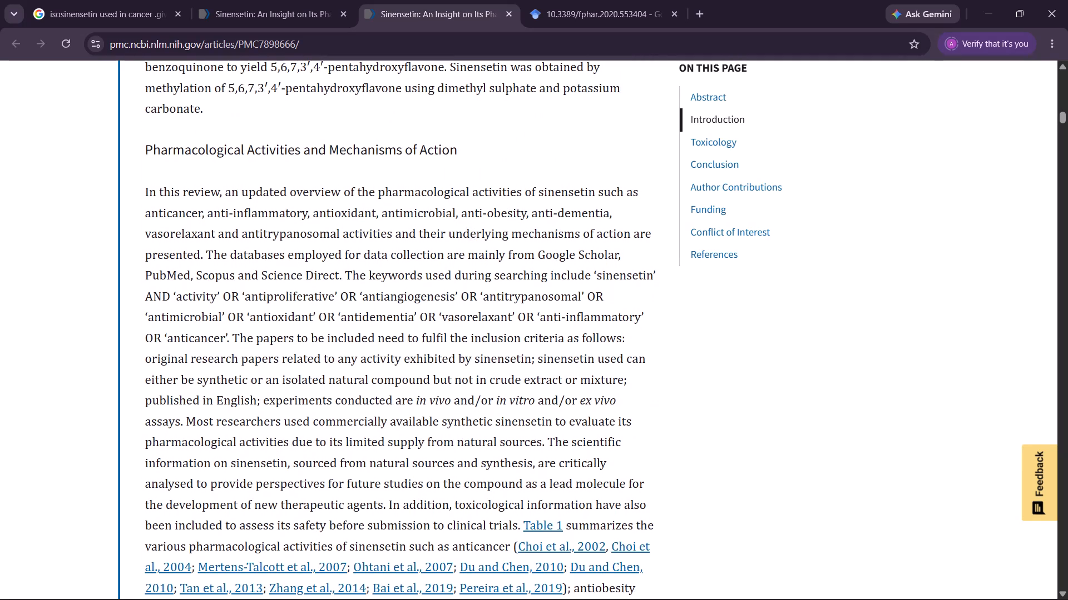
pyautogui.scroll(1, 469, 231)
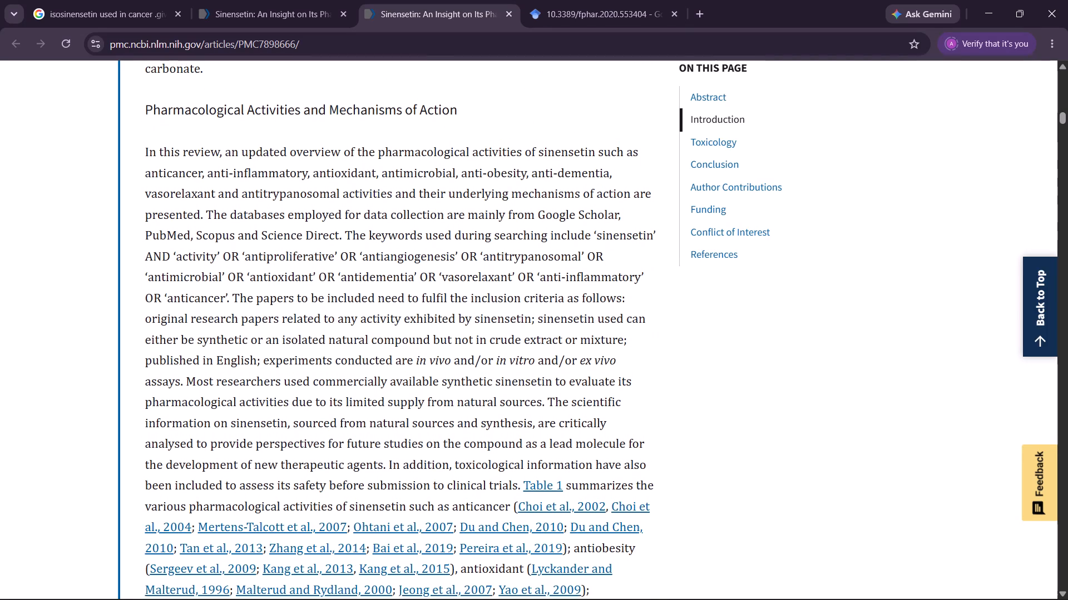
pyautogui.scroll(2, 469, 231)
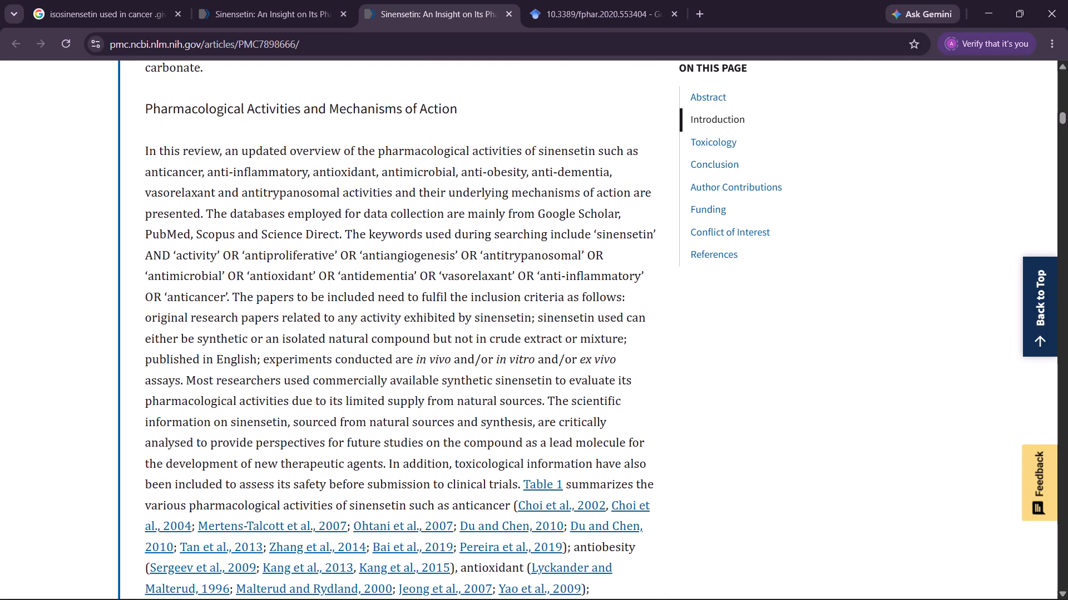
pyautogui.scroll(1, 469, 231)
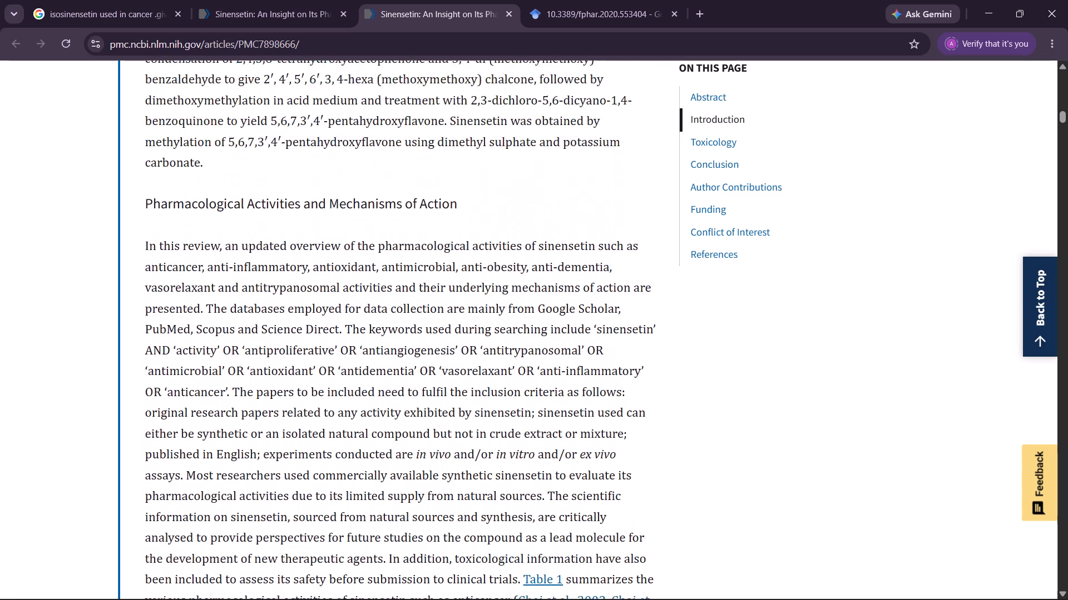
pyautogui.scroll(9, 469, 231)
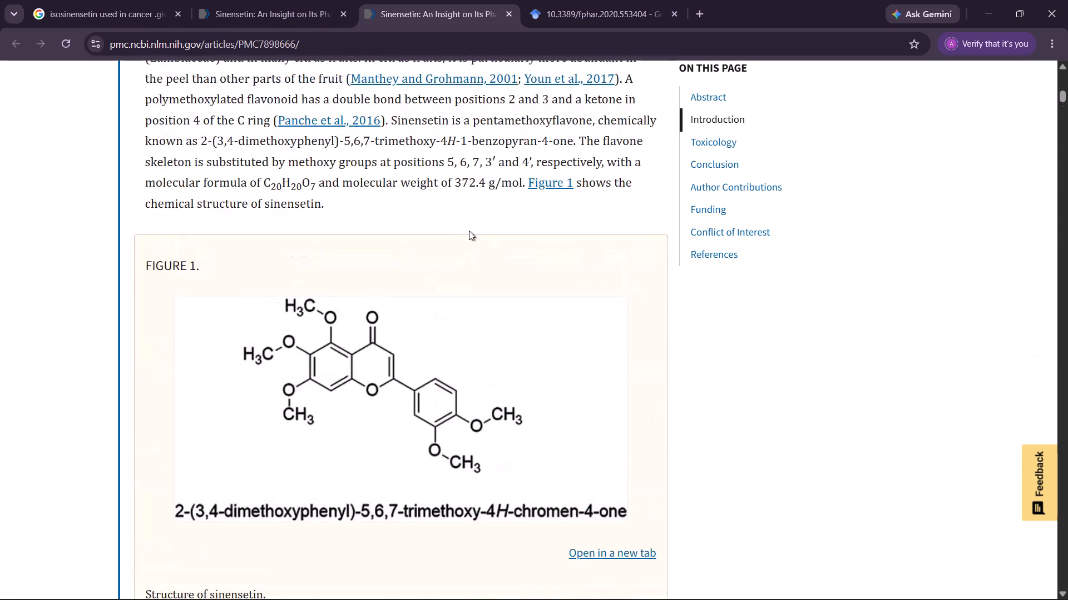
# Copy the article's Introduction text from "Sinensetin is a polymethoxylated flavonoid" through the molecular formula C20H20O7.
pyautogui.scroll(3, 469, 231)
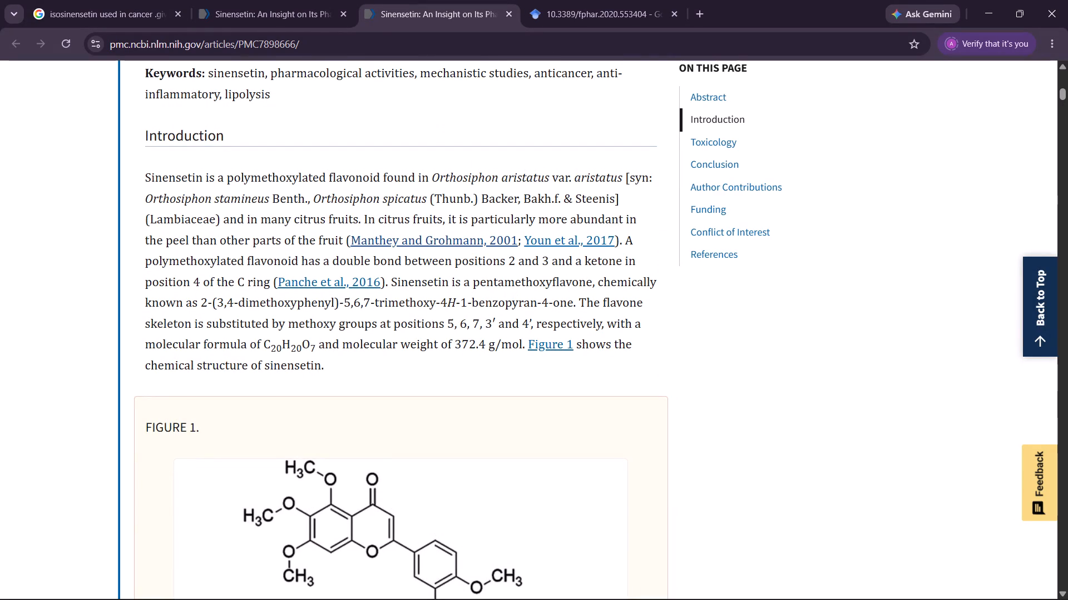
pyautogui.moveTo(146, 173); pyautogui.dragTo(231, 228)
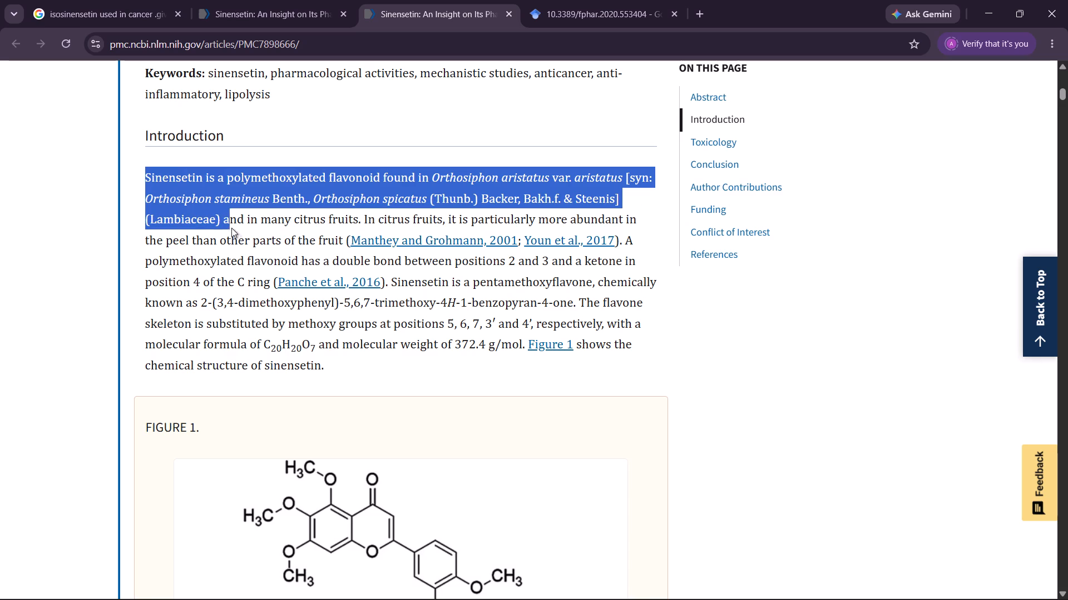
pyautogui.moveTo(231, 228); pyautogui.dragTo(280, 286)
pyautogui.hscroll(1, 275, 285)
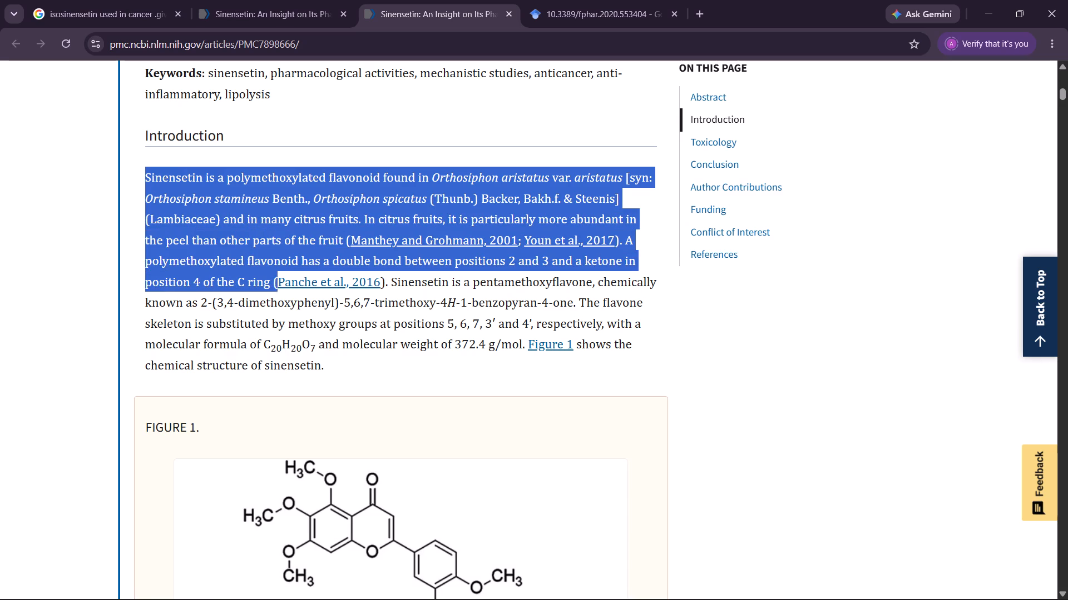
pyautogui.hscroll(1, 280, 286)
pyautogui.moveTo(280, 286); pyautogui.dragTo(359, 363)
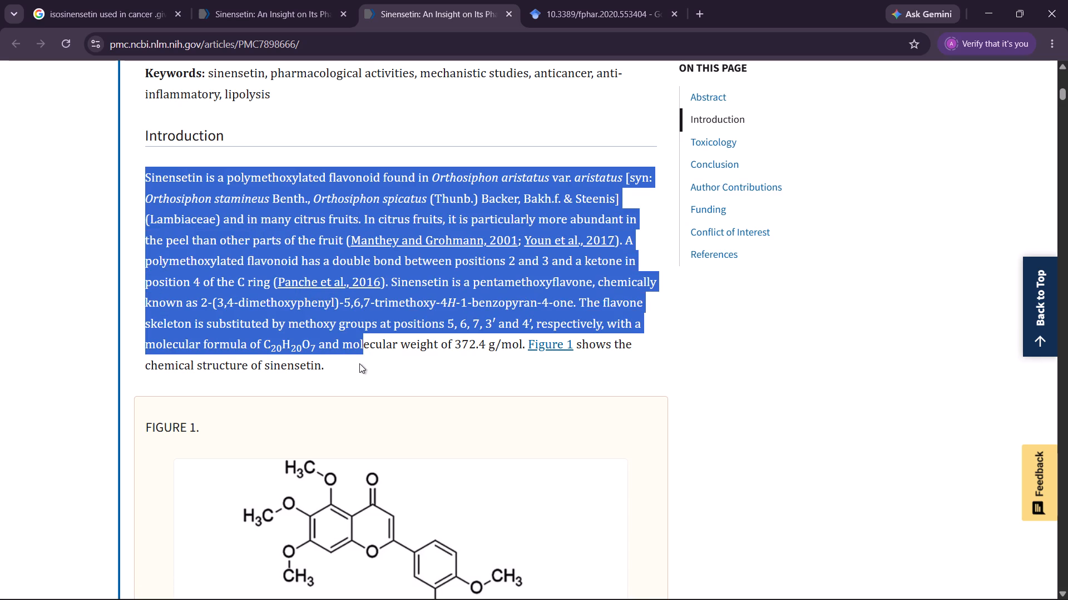
pyautogui.hotkey('ctrl', 'c')
pyautogui.click(702, 11)
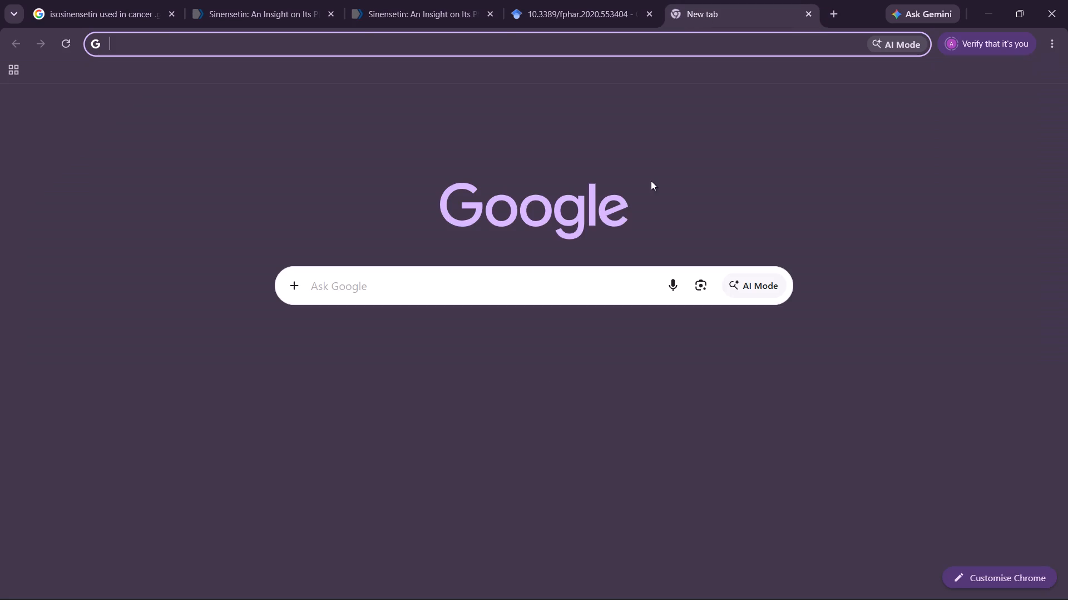
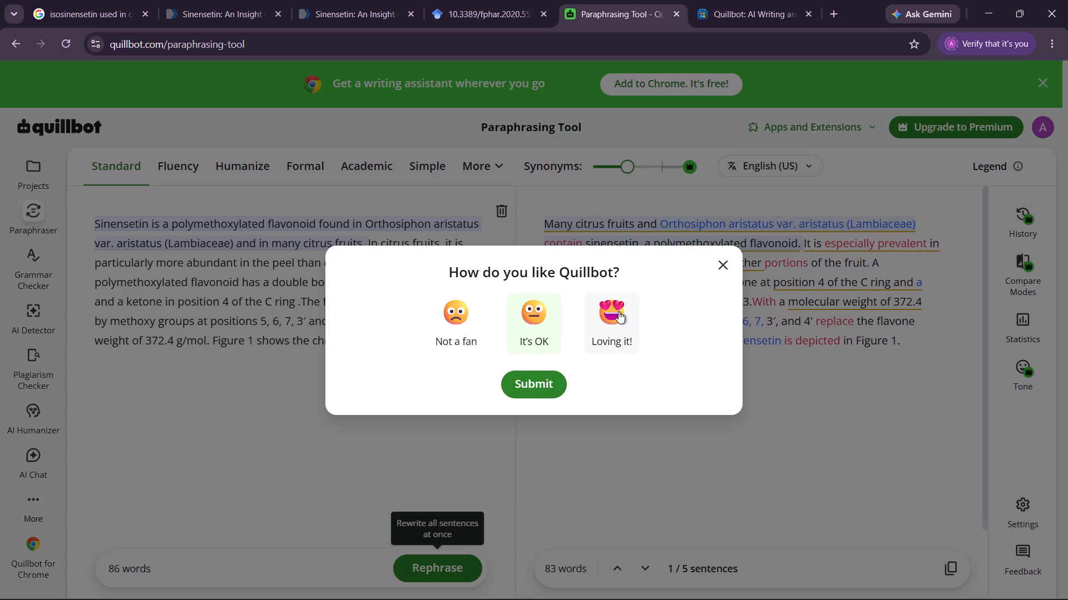
pyautogui.click(619, 311)
pyautogui.click(539, 381)
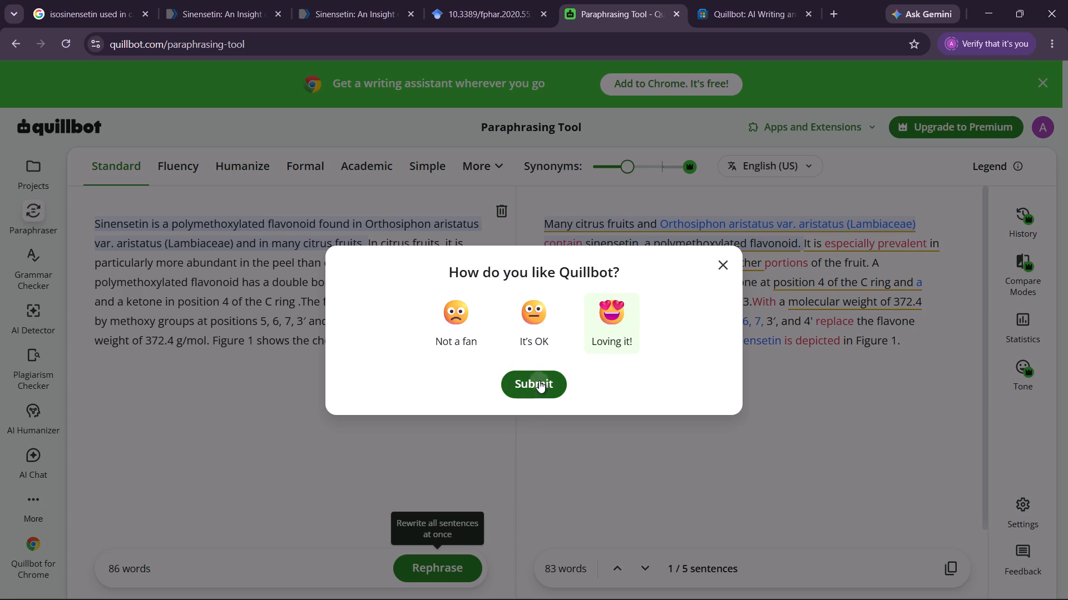
pyautogui.click(722, 264)
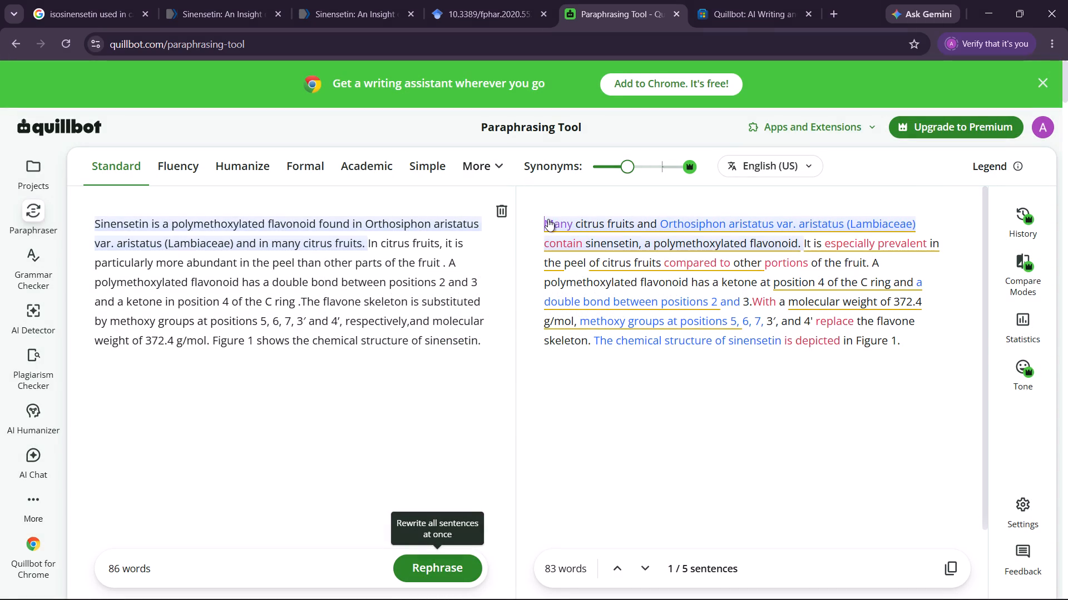
# Copy the full paraphrased text and paste it in the Word document after "C20H20O7." at the Introduction's end.
pyautogui.moveTo(548, 219); pyautogui.dragTo(901, 377)
pyautogui.hscroll(1, 844, 388)
pyautogui.hotkey('ctrl', 'c')
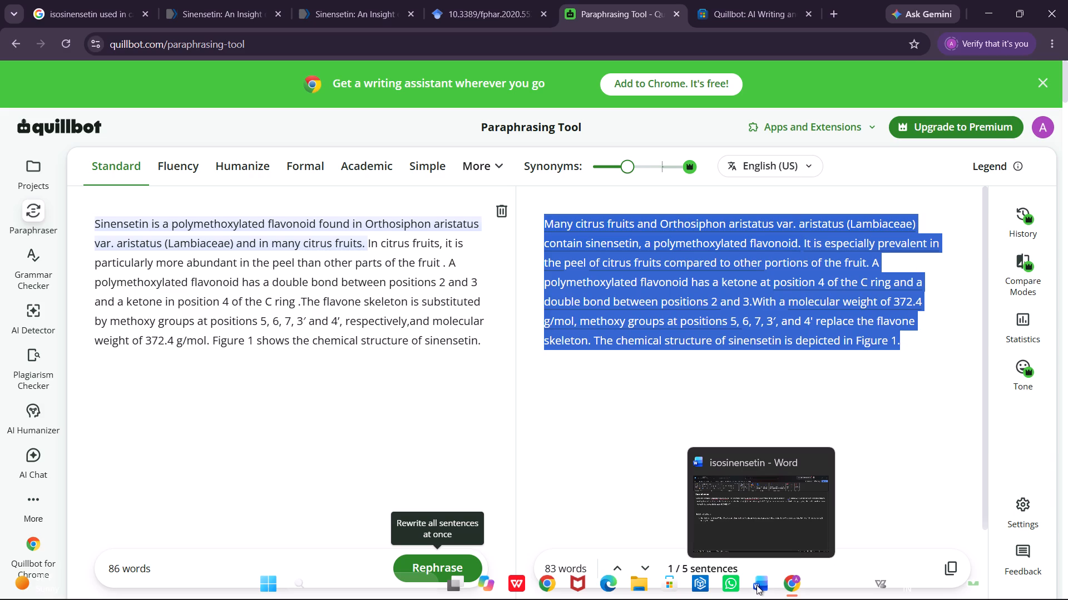
pyautogui.click(751, 507)
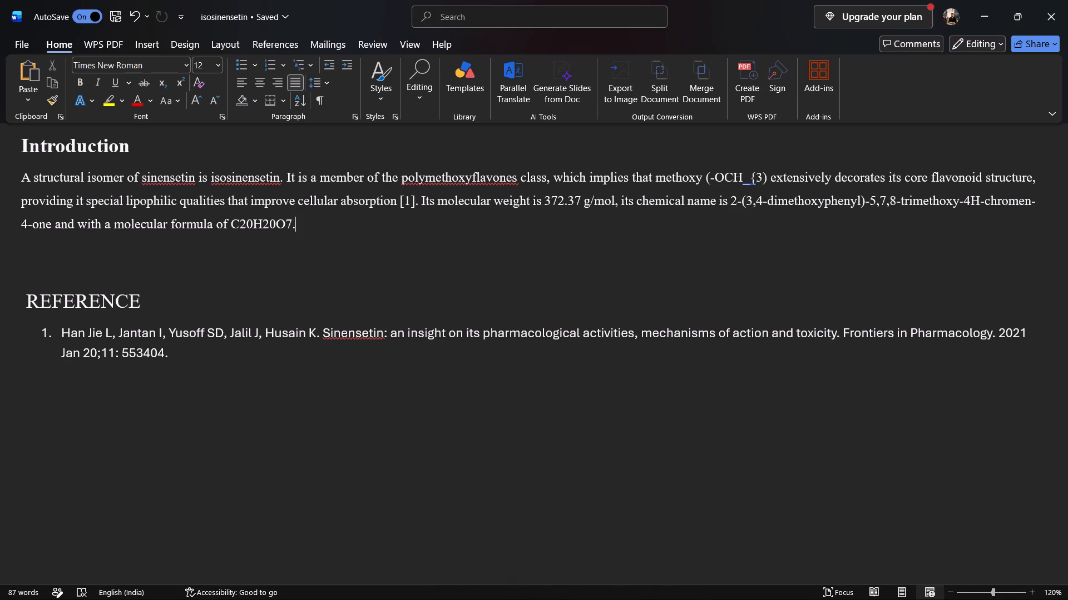
pyautogui.hotkey('ctrl', 'v')
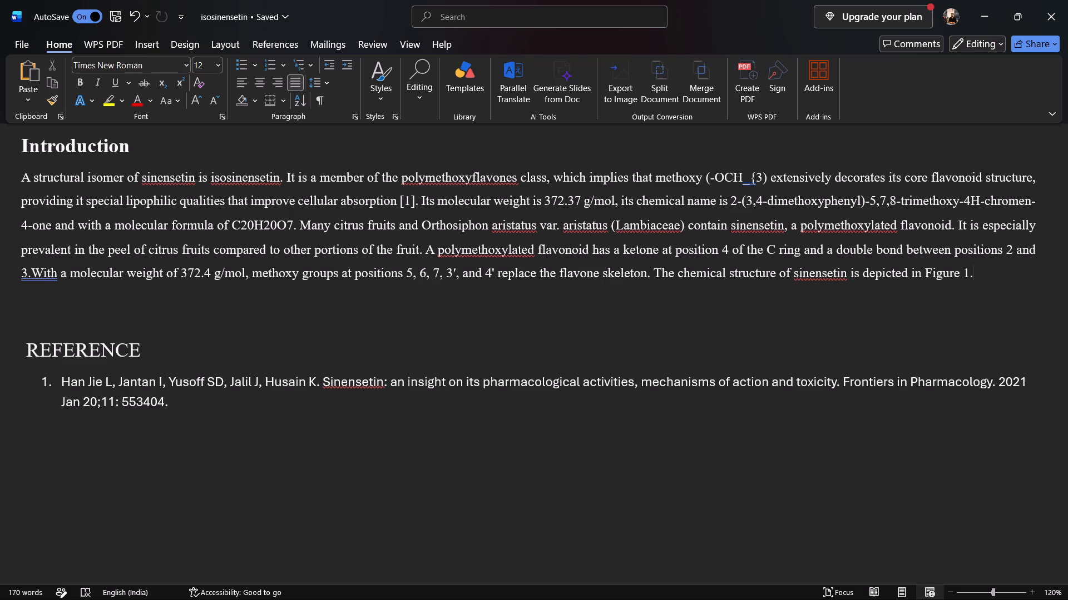
# Delete "With a molecular weight of 372.4 g/mol," from the pasted Introduction text.
pyautogui.moveTo(250, 276); pyautogui.dragTo(192, 273)
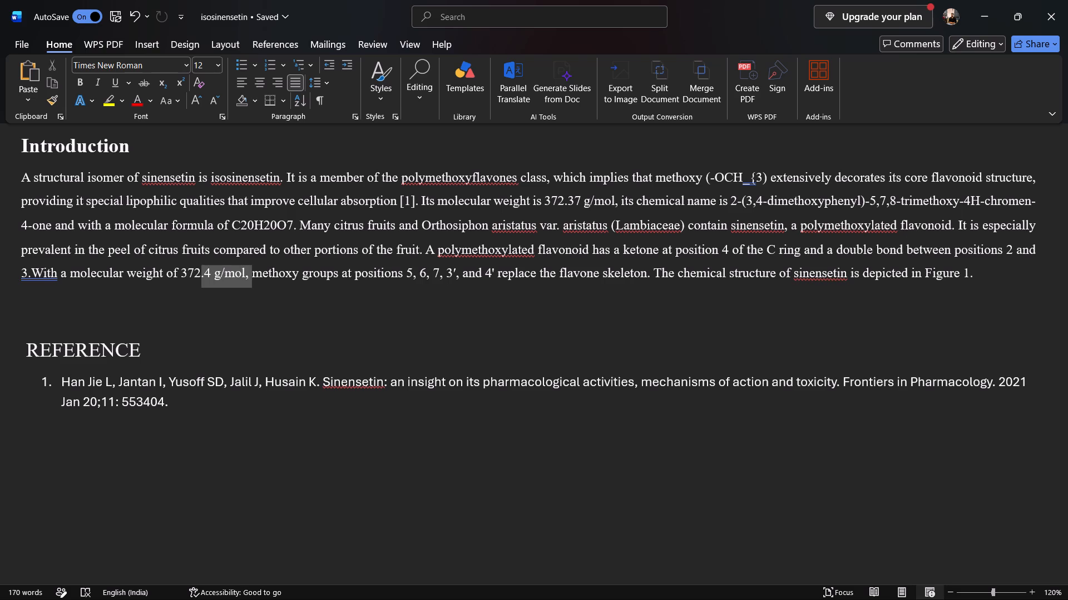
pyautogui.moveTo(192, 273); pyautogui.dragTo(46, 284)
pyautogui.press('BackSpace')
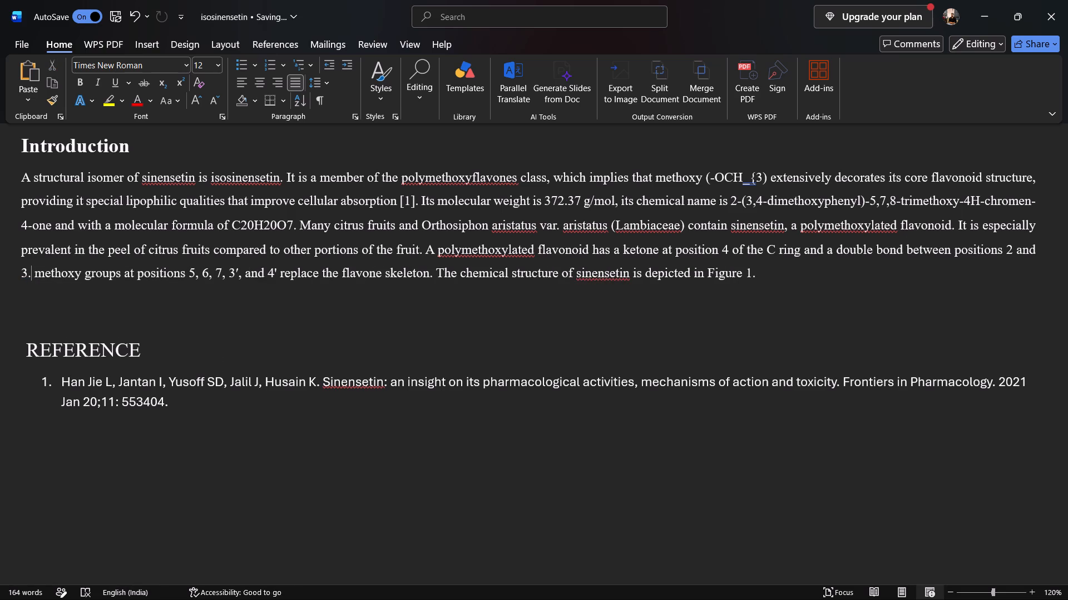
# Replace the period after "positions 2 and 3" with "and" to join it to "methoxy groups", keeping single spaces around the word.
pyautogui.press('BackSpace')
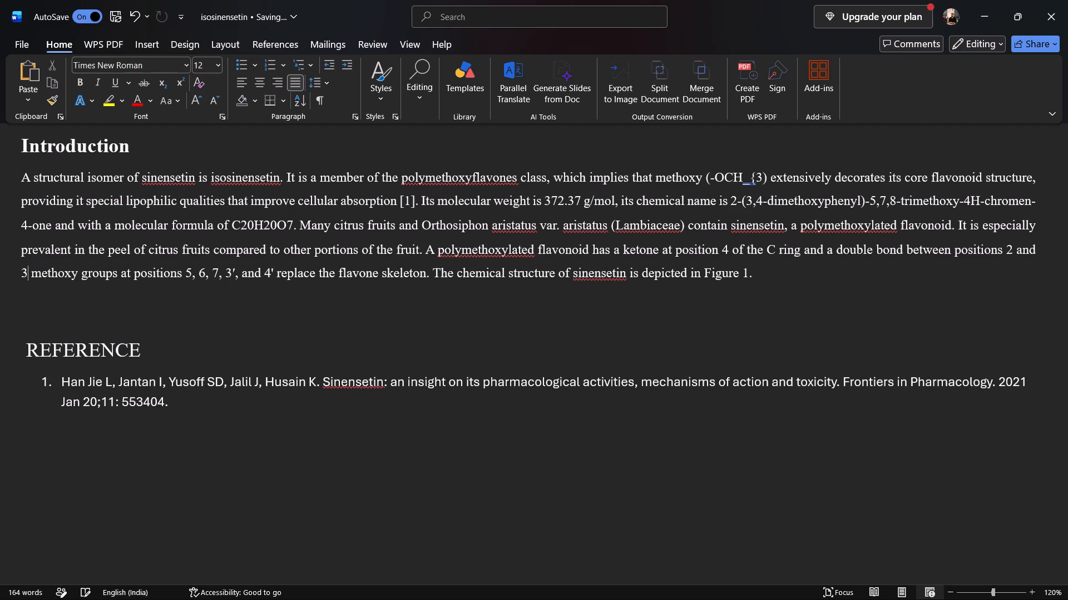
pyautogui.press(',')
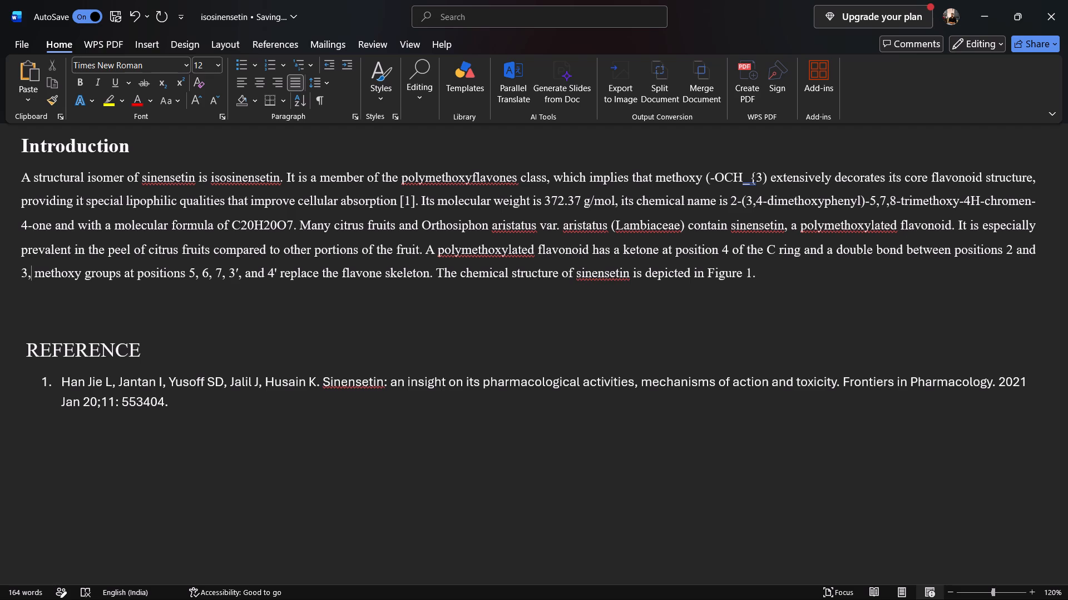
pyautogui.press('BackSpace')
pyautogui.write('and')
pyautogui.press('space')
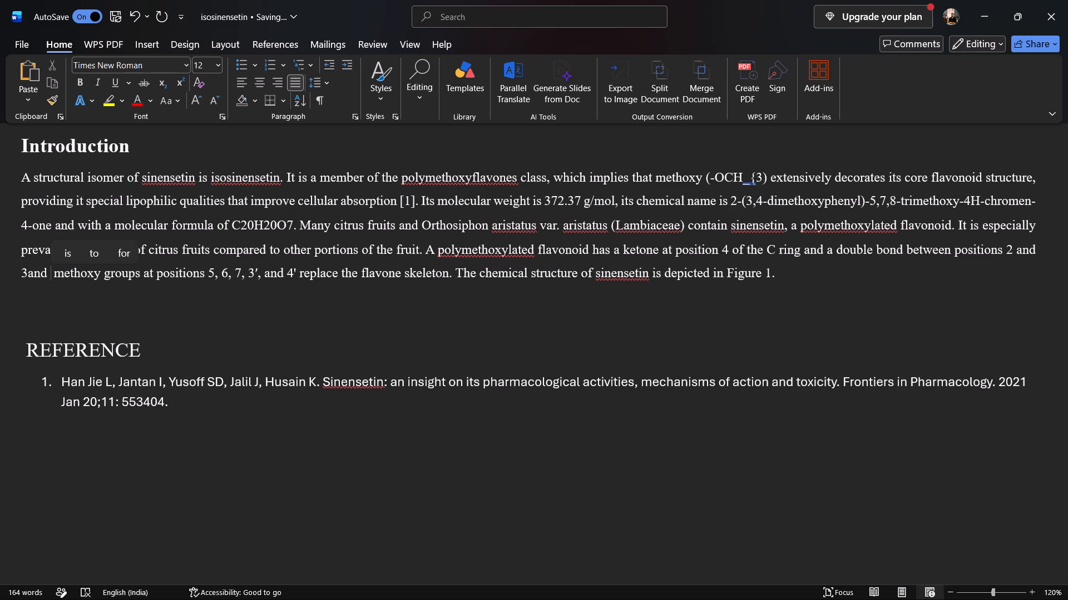
pyautogui.click(25, 271)
pyautogui.press('space')
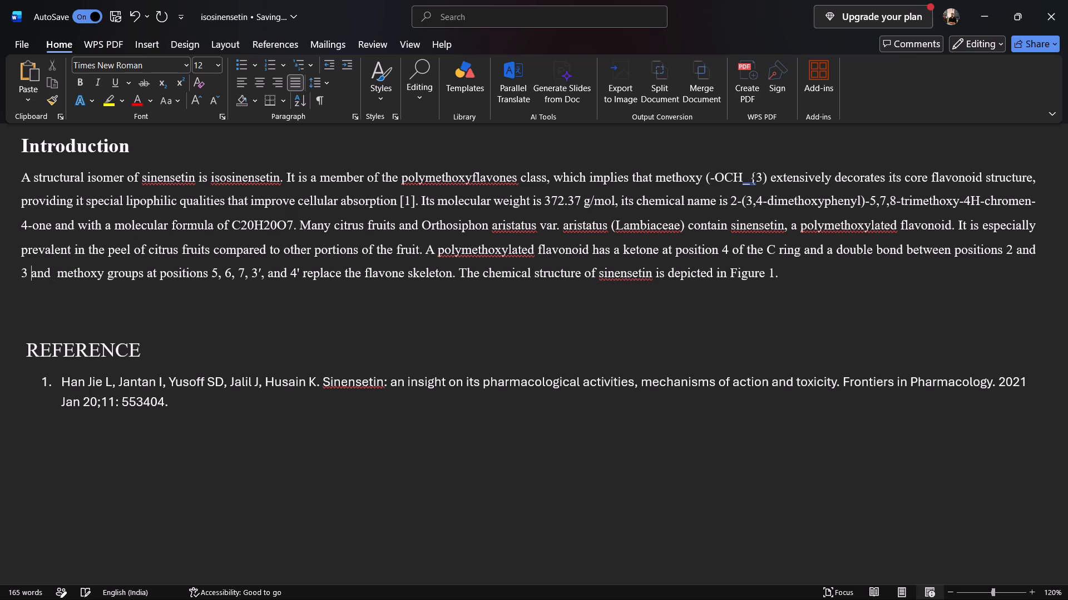
pyautogui.click(58, 271)
pyautogui.press('BackSpace')
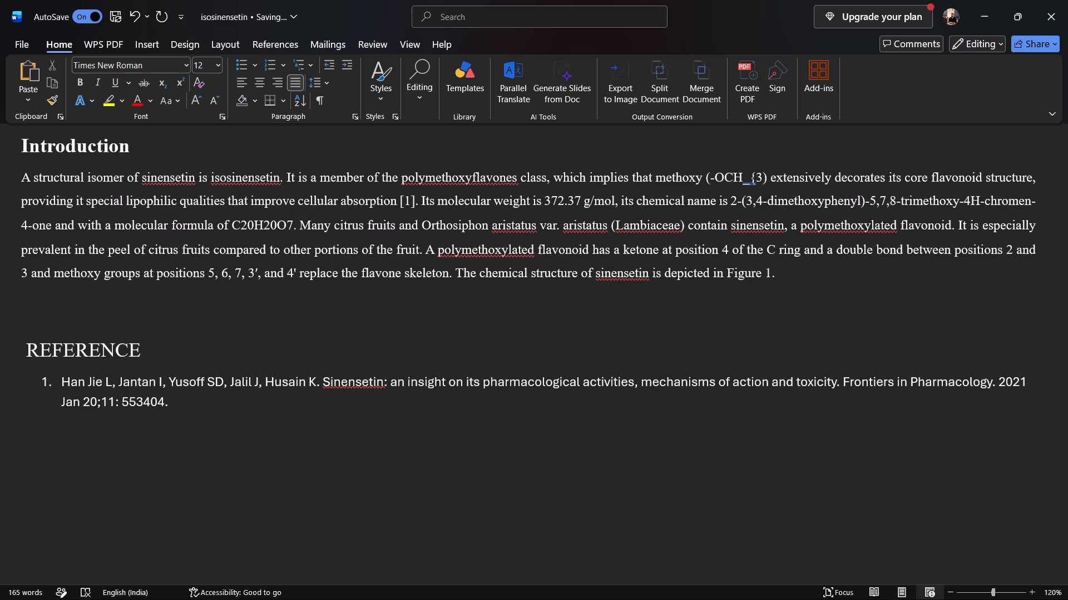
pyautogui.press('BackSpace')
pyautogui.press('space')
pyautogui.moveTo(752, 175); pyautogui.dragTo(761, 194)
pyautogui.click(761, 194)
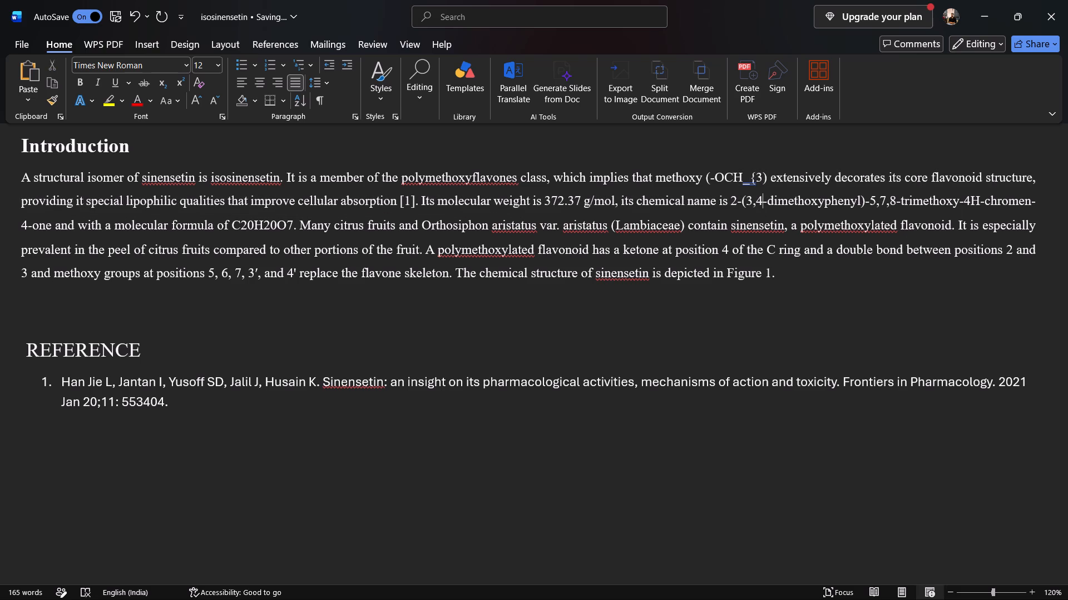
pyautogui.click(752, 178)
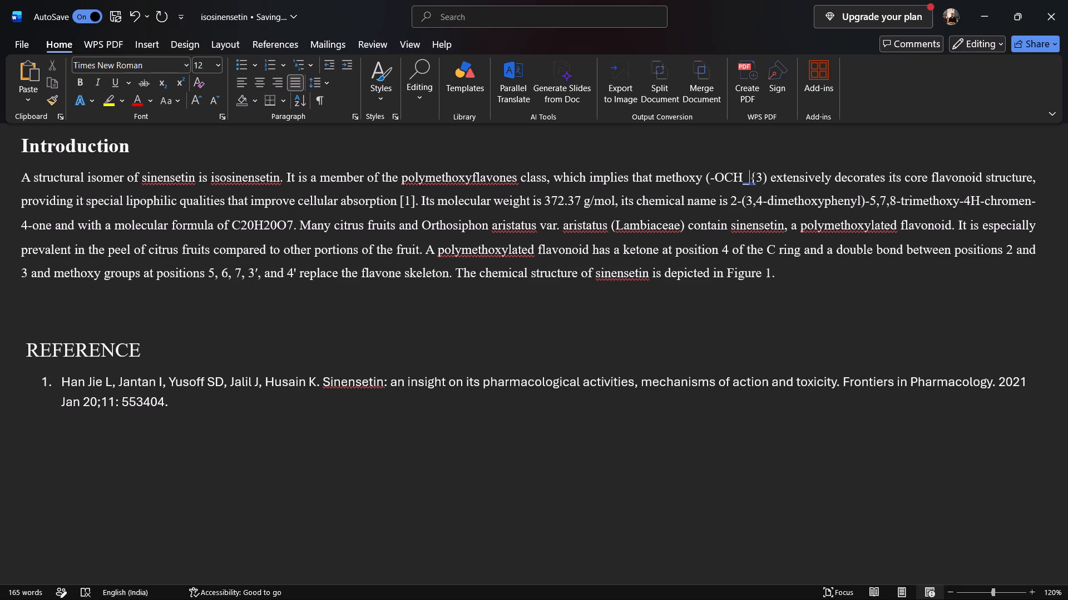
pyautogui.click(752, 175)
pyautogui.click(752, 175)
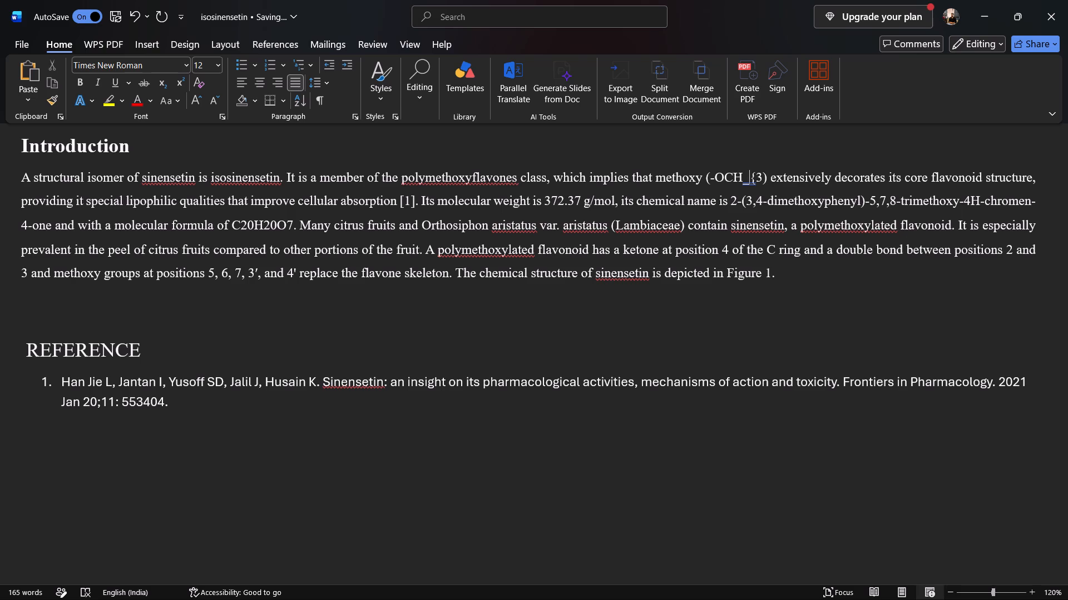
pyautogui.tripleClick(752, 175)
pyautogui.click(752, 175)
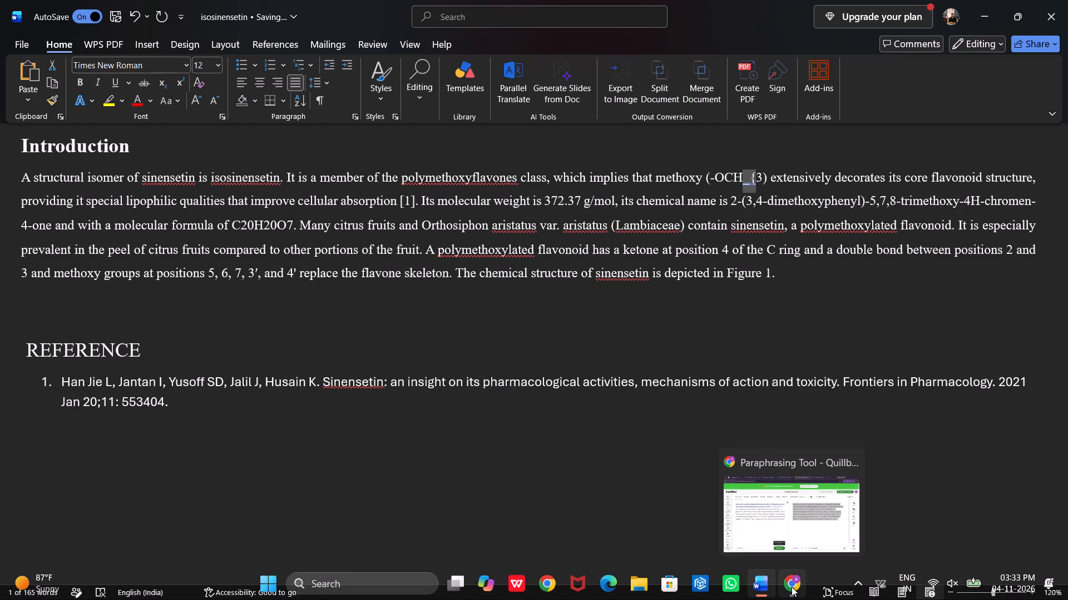
# Copy the entire paragraph starting "Orthosiphon aristatus is widely employed in traditional medicine" from the sinensetin article on PMC in Chrome.
pyautogui.click(792, 587)
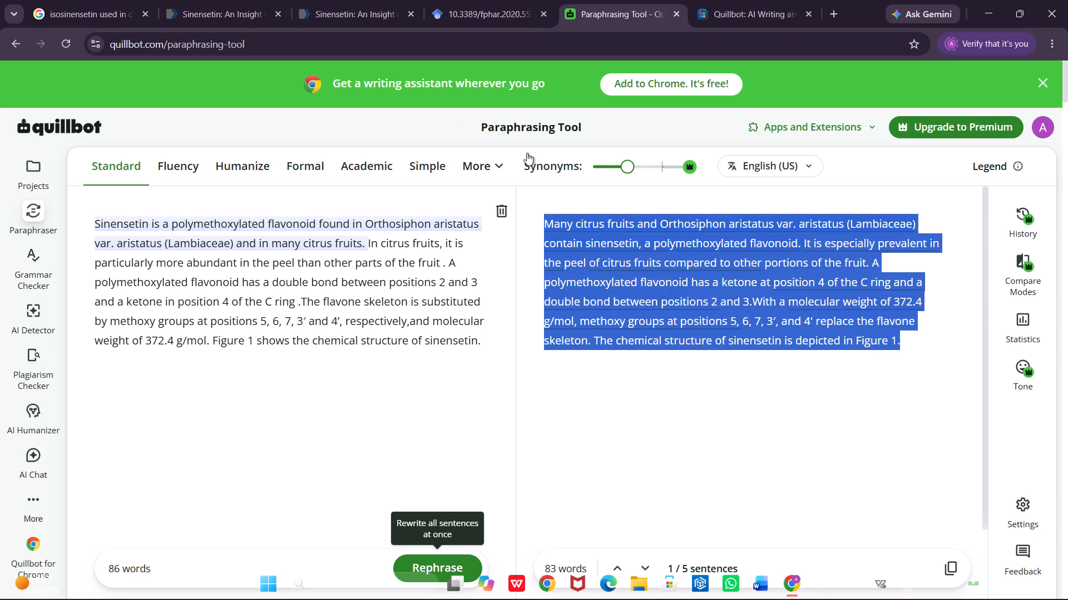
pyautogui.click(373, 15)
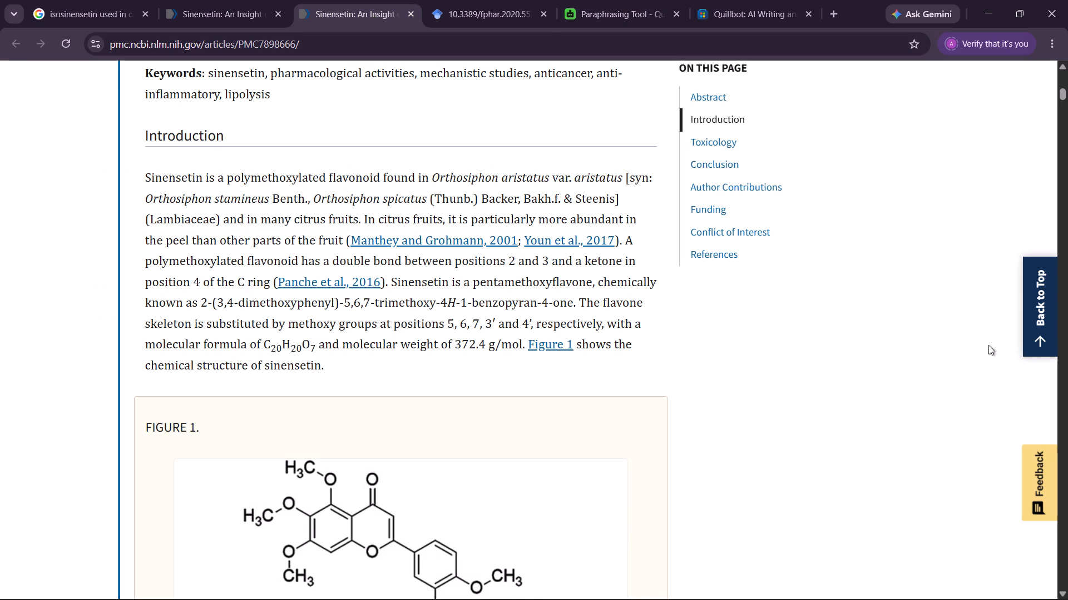
pyautogui.scroll(-6, 939, 339)
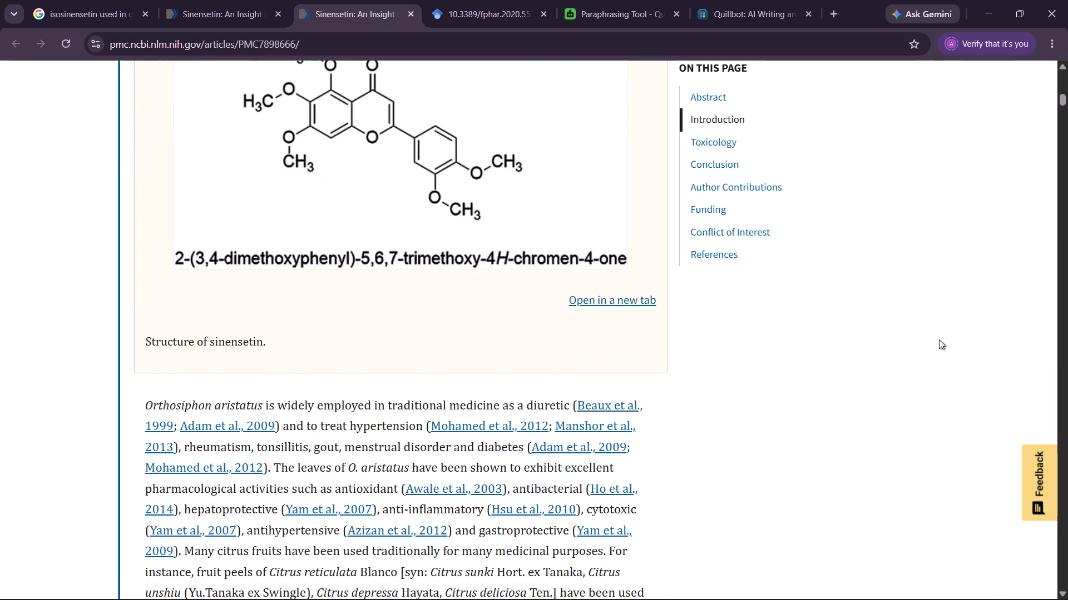
pyautogui.scroll(-3, 939, 339)
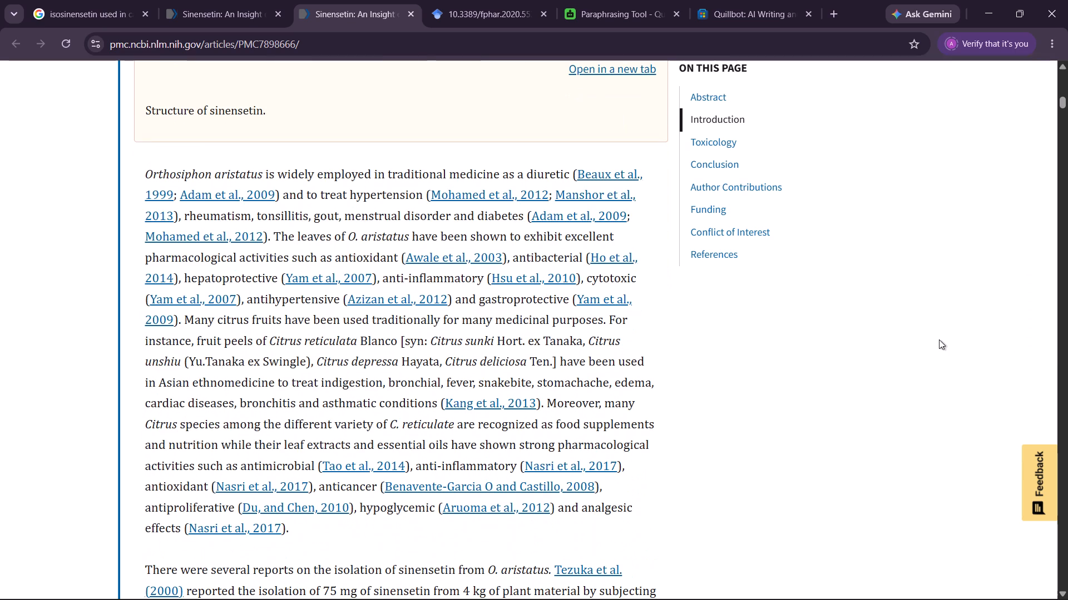
pyautogui.scroll(-1, 939, 339)
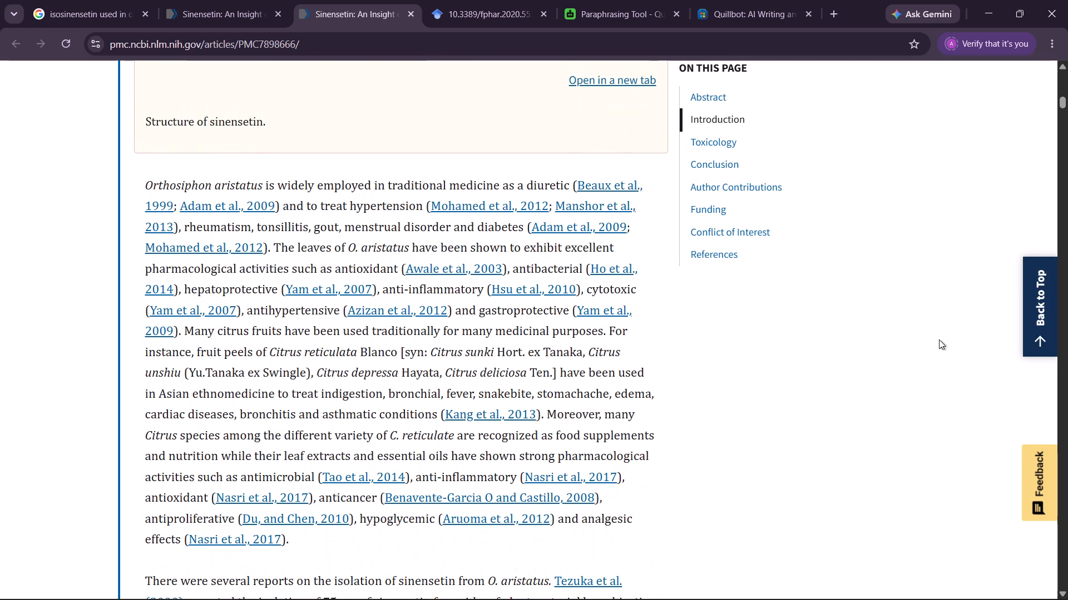
pyautogui.scroll(-2, 939, 339)
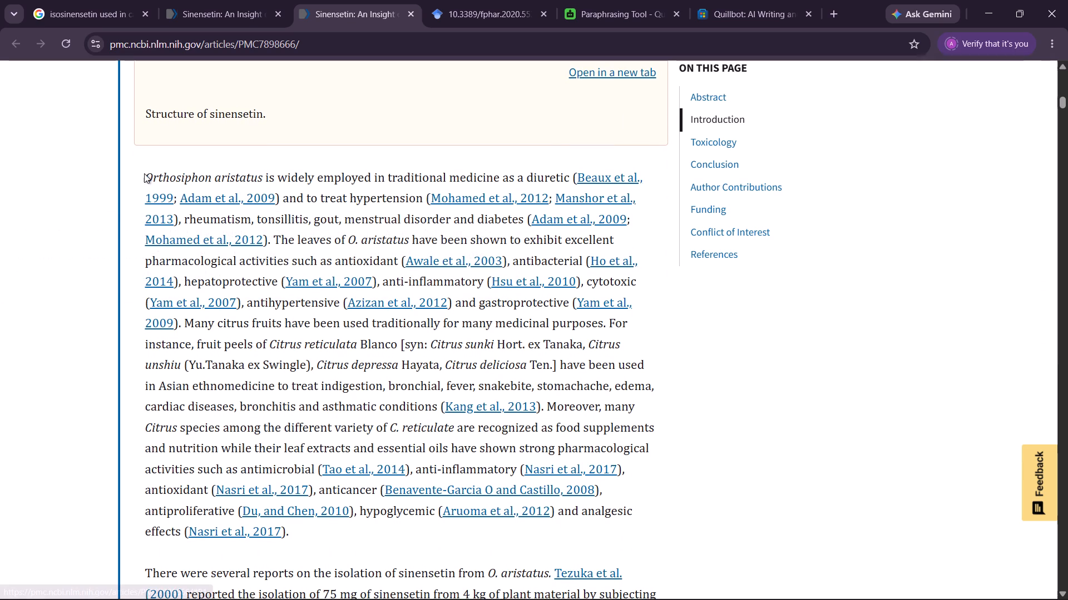
pyautogui.moveTo(149, 173); pyautogui.dragTo(317, 493)
pyautogui.scroll(1, 237, 336)
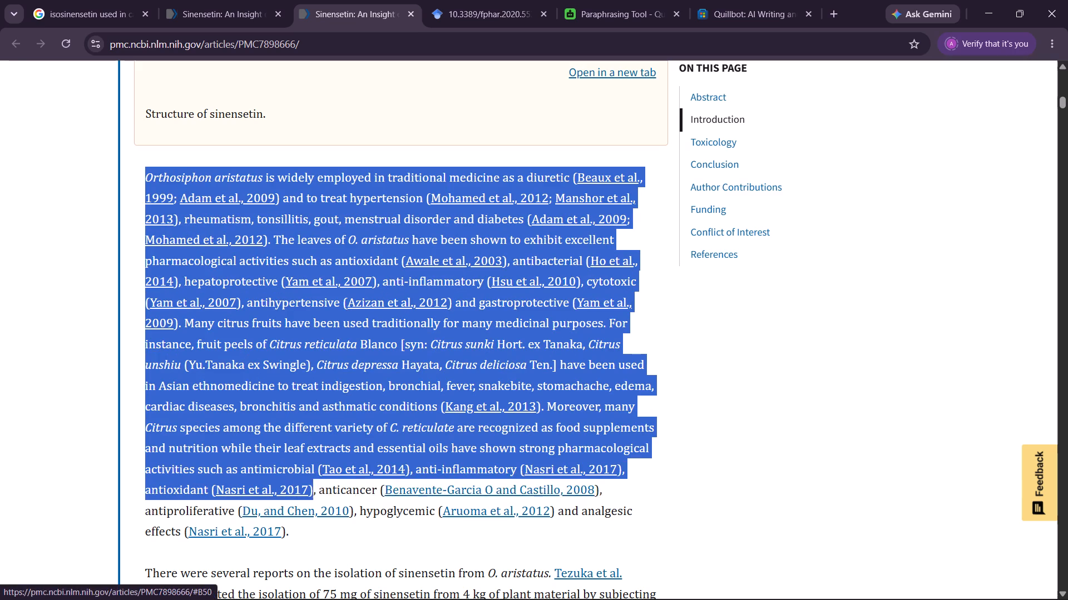
pyautogui.scroll(1, 319, 495)
pyautogui.moveTo(317, 493); pyautogui.dragTo(306, 539)
pyautogui.hotkey('ctrl', 'c')
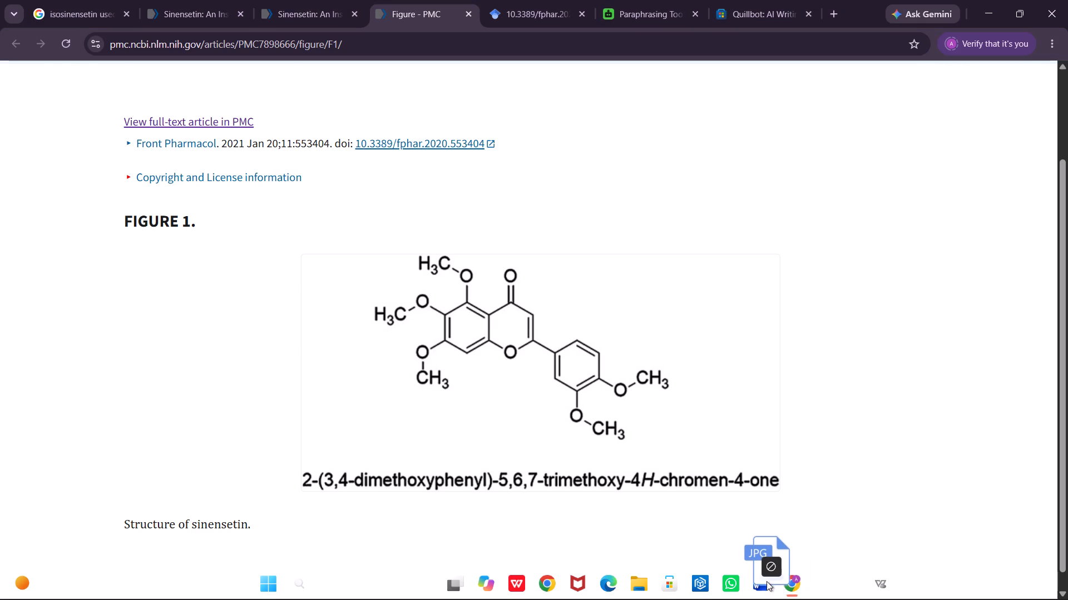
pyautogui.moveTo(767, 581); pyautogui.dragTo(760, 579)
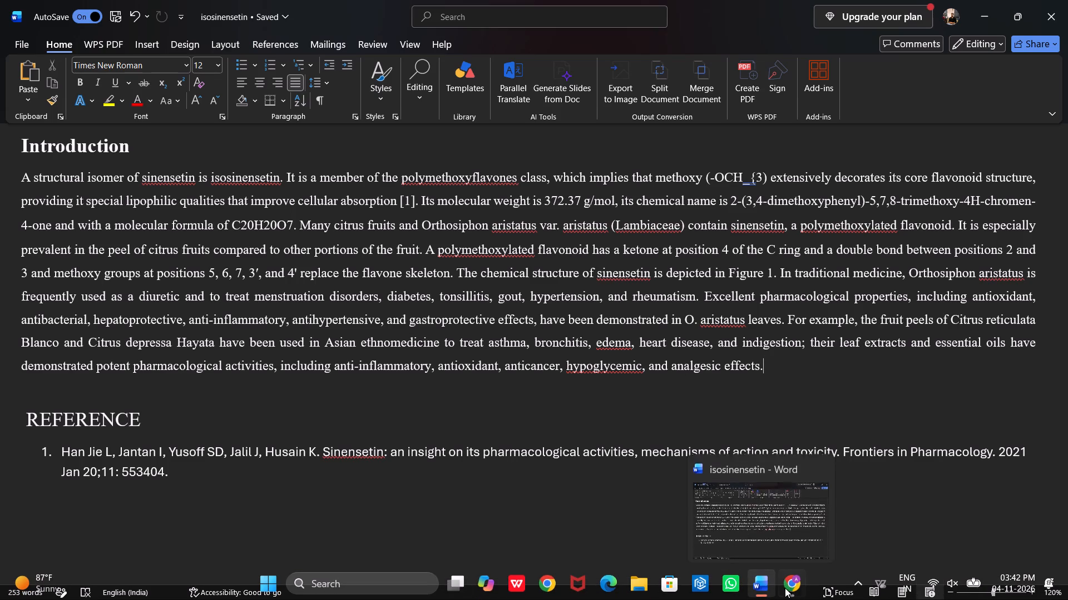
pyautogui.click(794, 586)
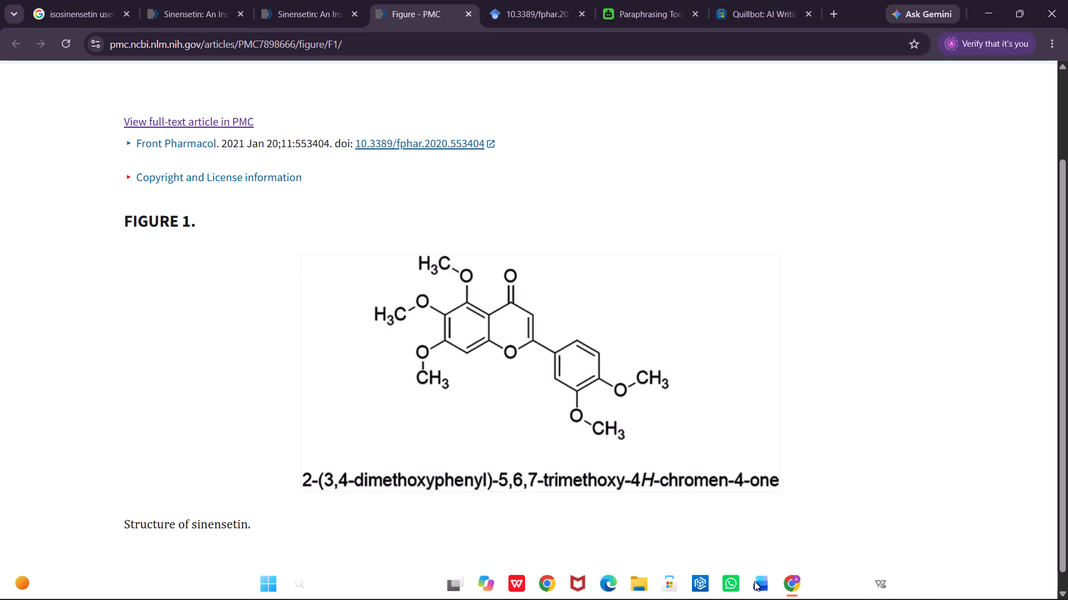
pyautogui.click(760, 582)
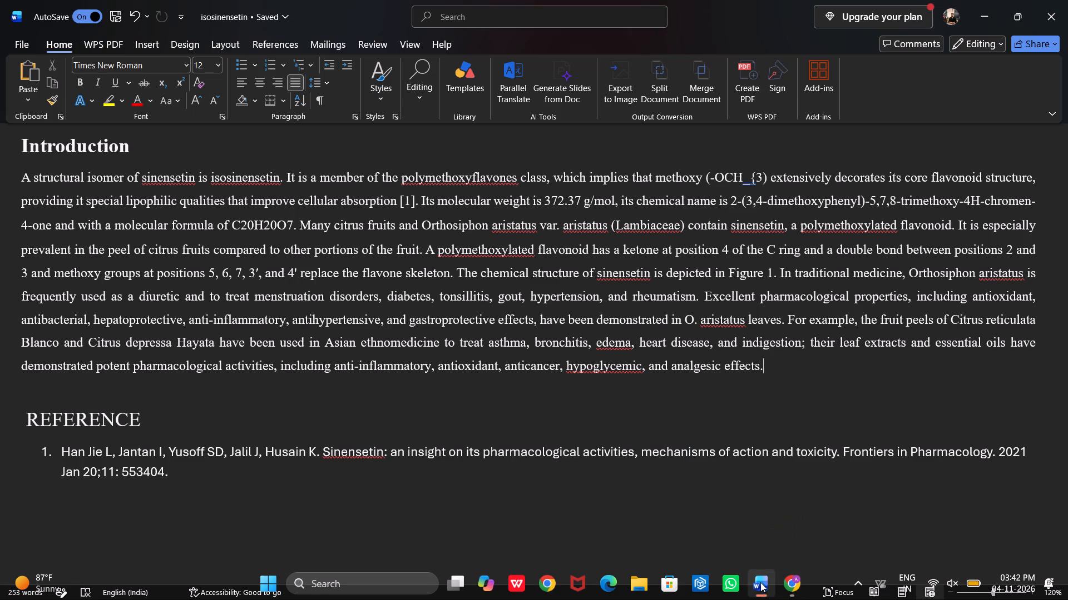
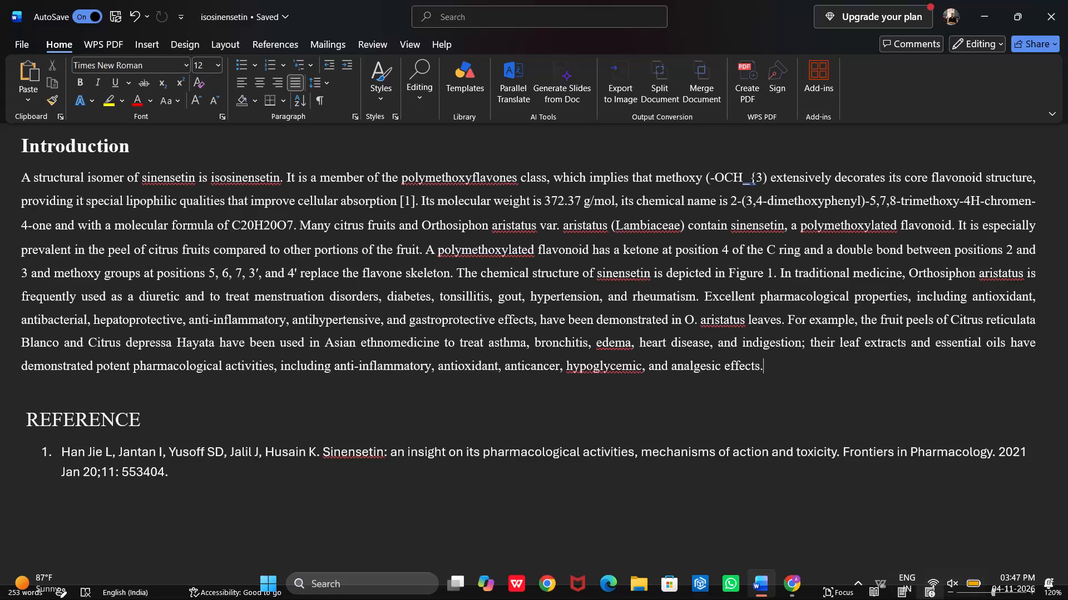
# Switch to Chrome and close the separate Figure 1 page to get back to the sinensetin article.
pyautogui.click(797, 587)
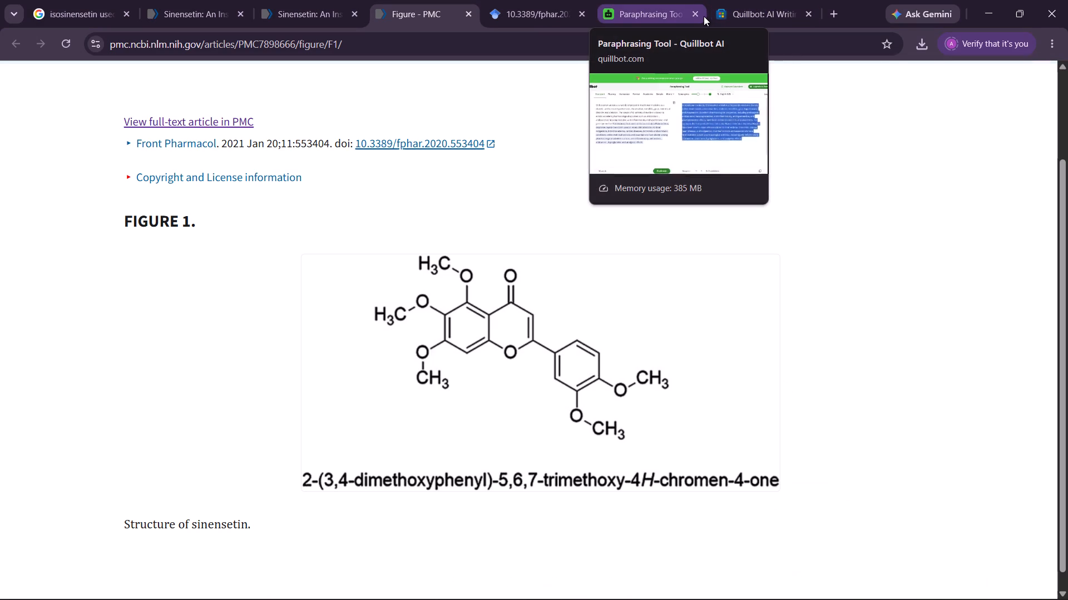
pyautogui.click(464, 12)
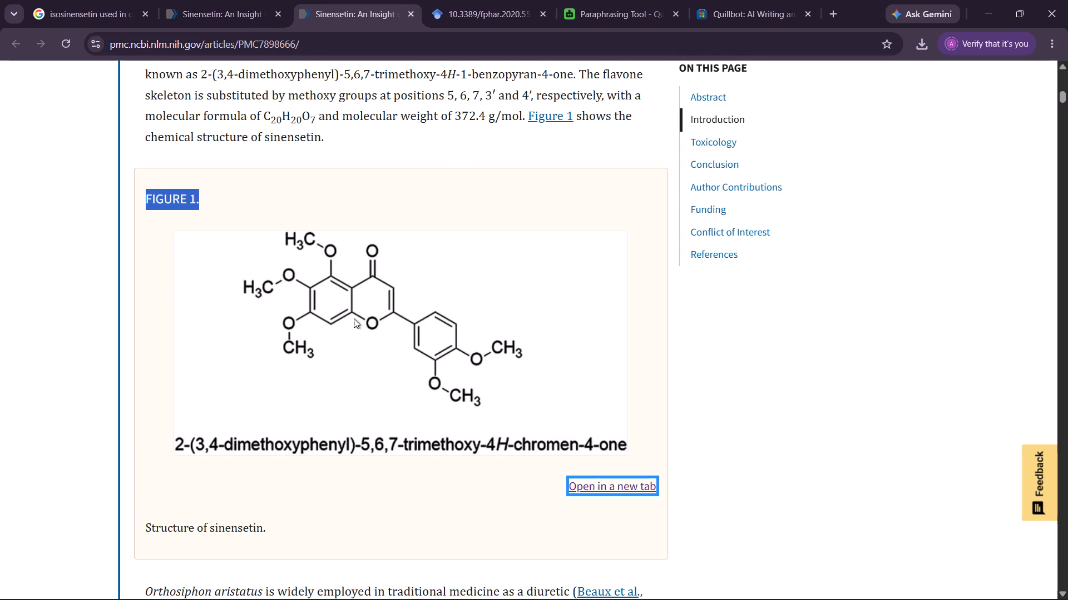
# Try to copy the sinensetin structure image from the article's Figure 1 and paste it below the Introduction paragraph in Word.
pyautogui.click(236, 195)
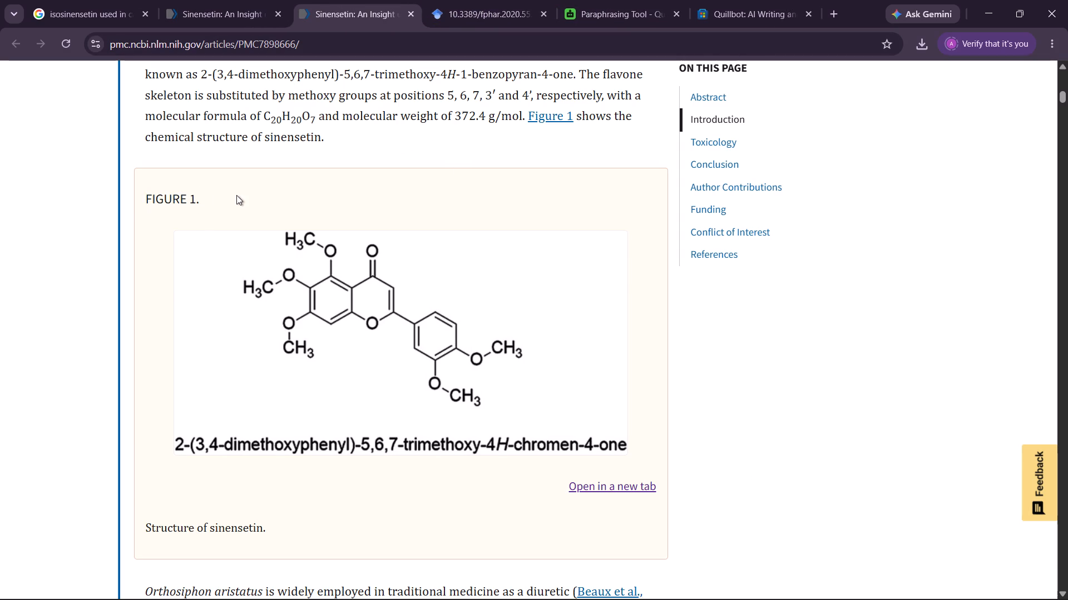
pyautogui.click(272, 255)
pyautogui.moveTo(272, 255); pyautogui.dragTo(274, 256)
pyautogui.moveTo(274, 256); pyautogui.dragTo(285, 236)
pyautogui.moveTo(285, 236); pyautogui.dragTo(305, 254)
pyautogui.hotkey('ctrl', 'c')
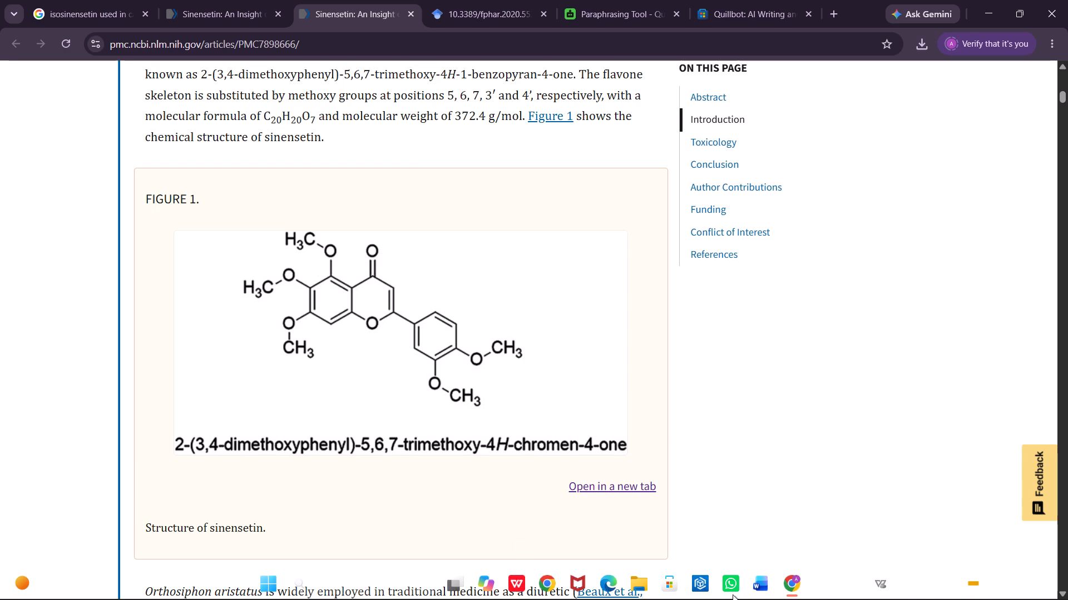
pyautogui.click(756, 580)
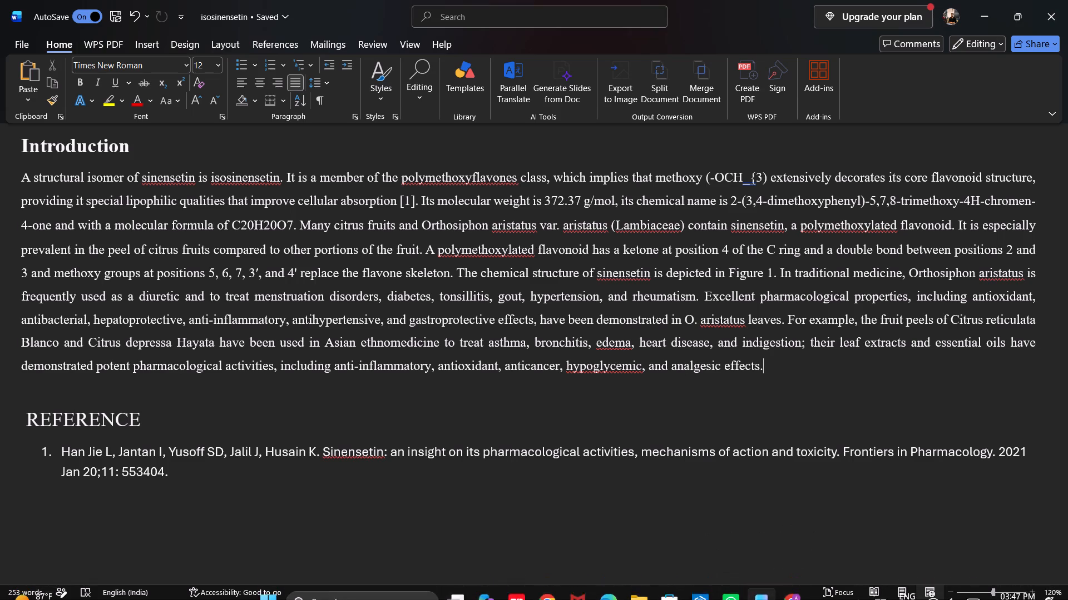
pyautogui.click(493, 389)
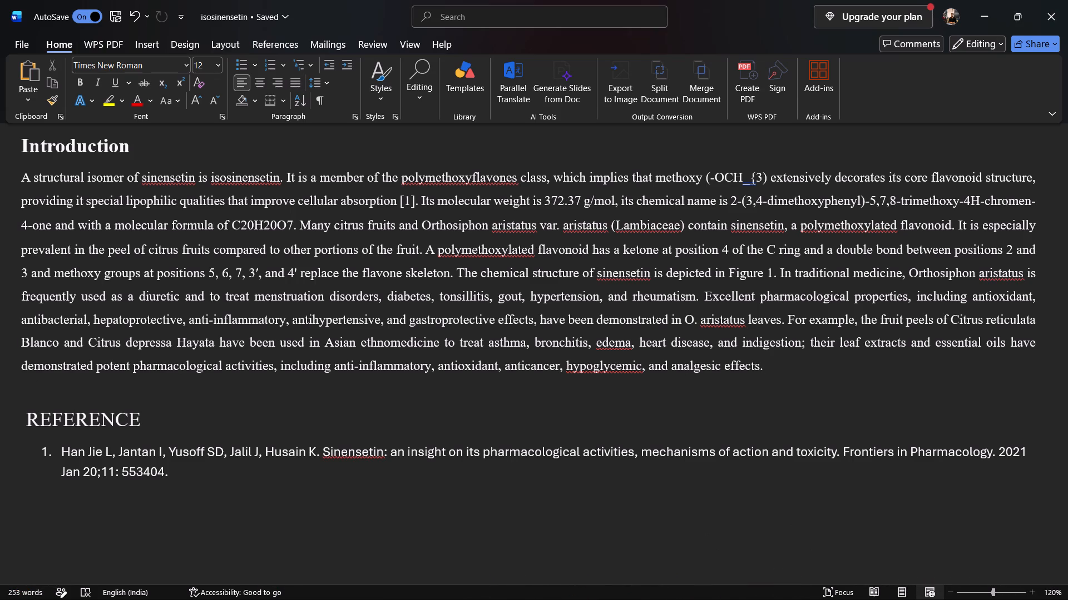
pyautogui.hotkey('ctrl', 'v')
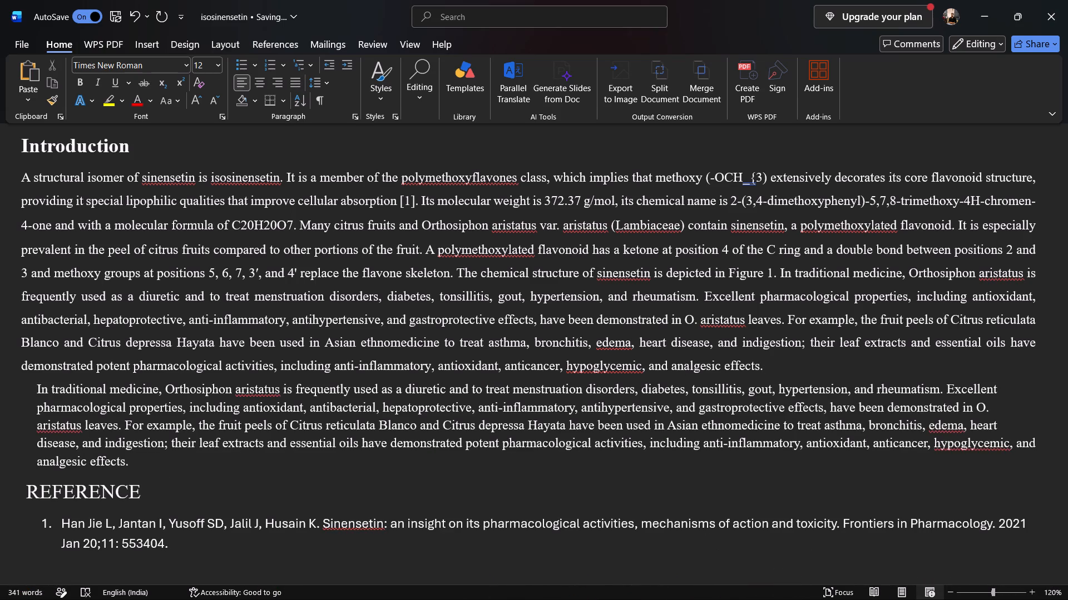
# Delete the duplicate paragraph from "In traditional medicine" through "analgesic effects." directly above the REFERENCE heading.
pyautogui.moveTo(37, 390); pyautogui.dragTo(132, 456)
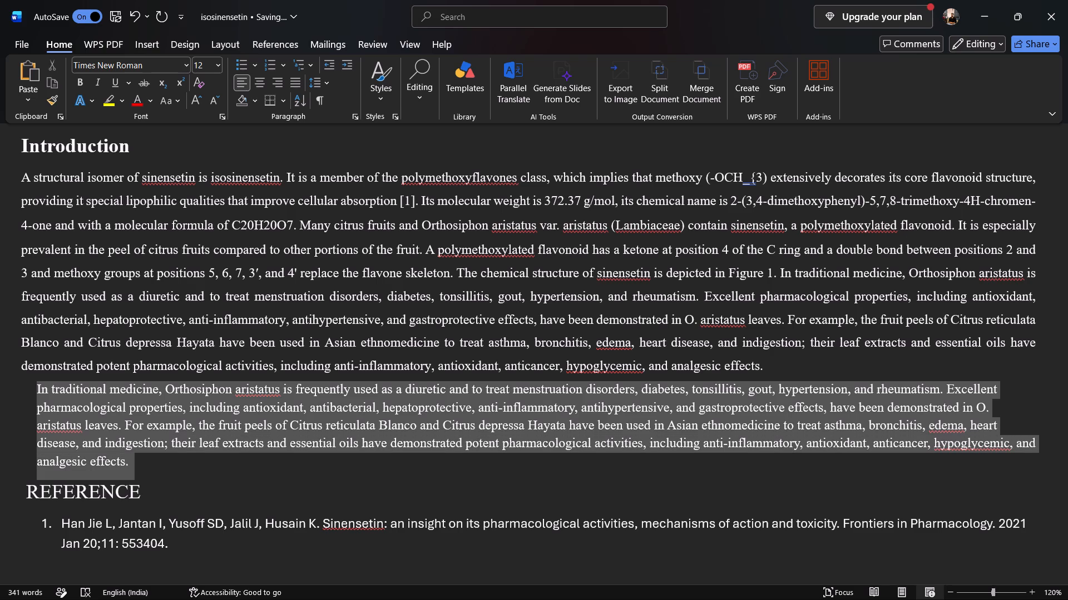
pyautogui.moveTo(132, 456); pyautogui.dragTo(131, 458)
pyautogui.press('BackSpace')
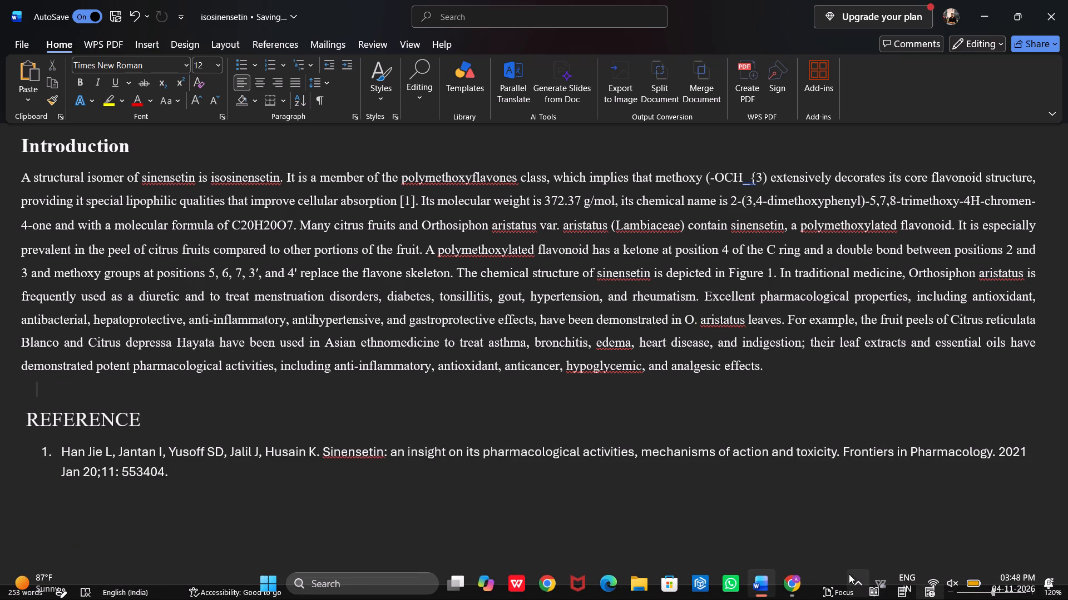
# Return to the sinensetin article in Chrome and follow the Mohamed et al., 2012 citation below Figure 1 to its reference-list entry.
pyautogui.click(795, 574)
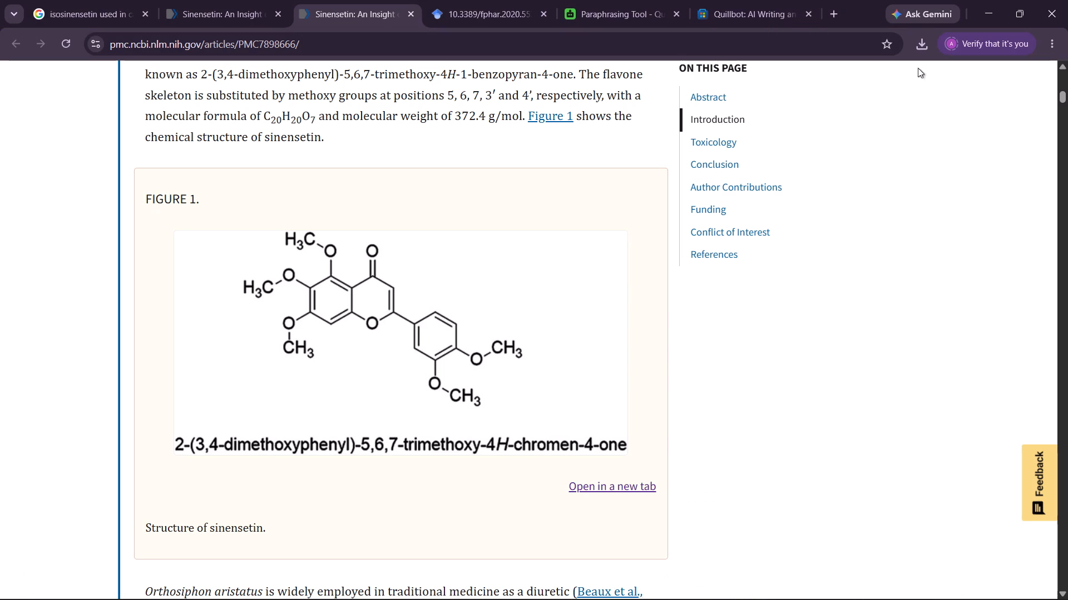
pyautogui.scroll(-3, 1060, 222)
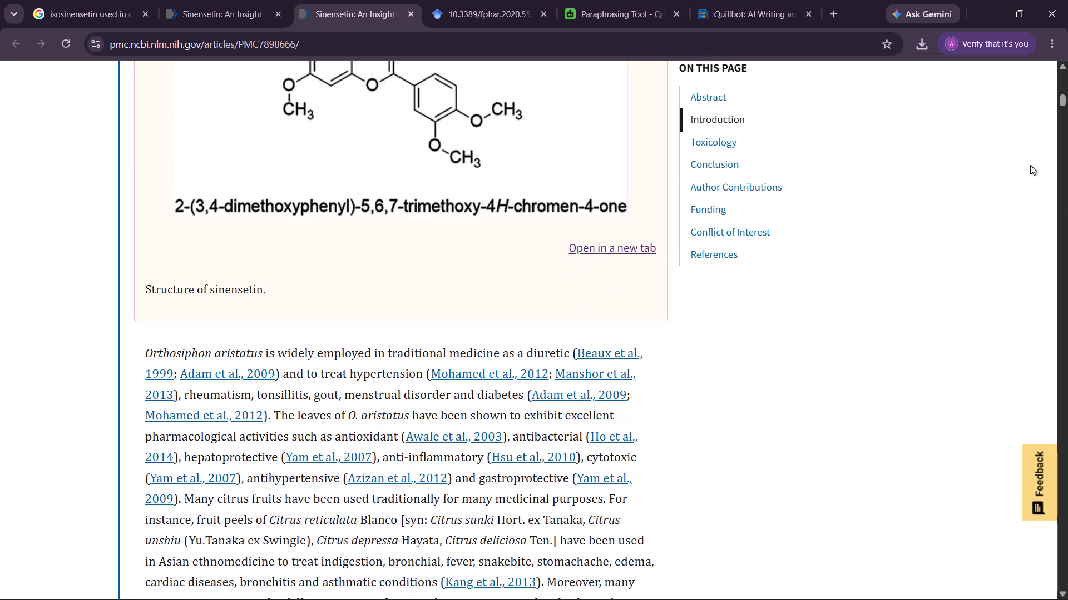
pyautogui.scroll(-1, 1000, 88)
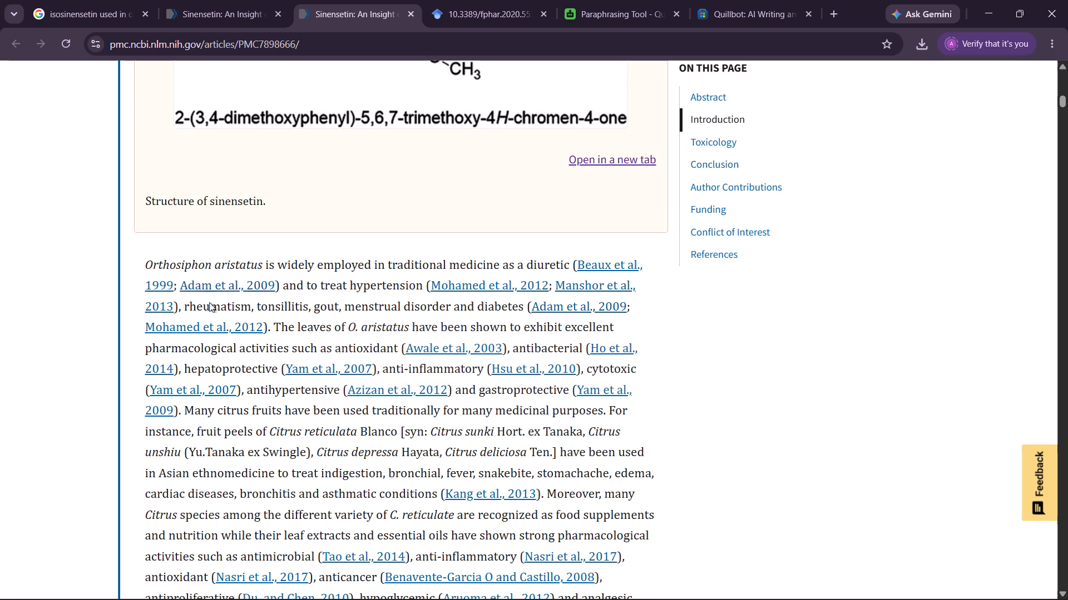
pyautogui.click(231, 326)
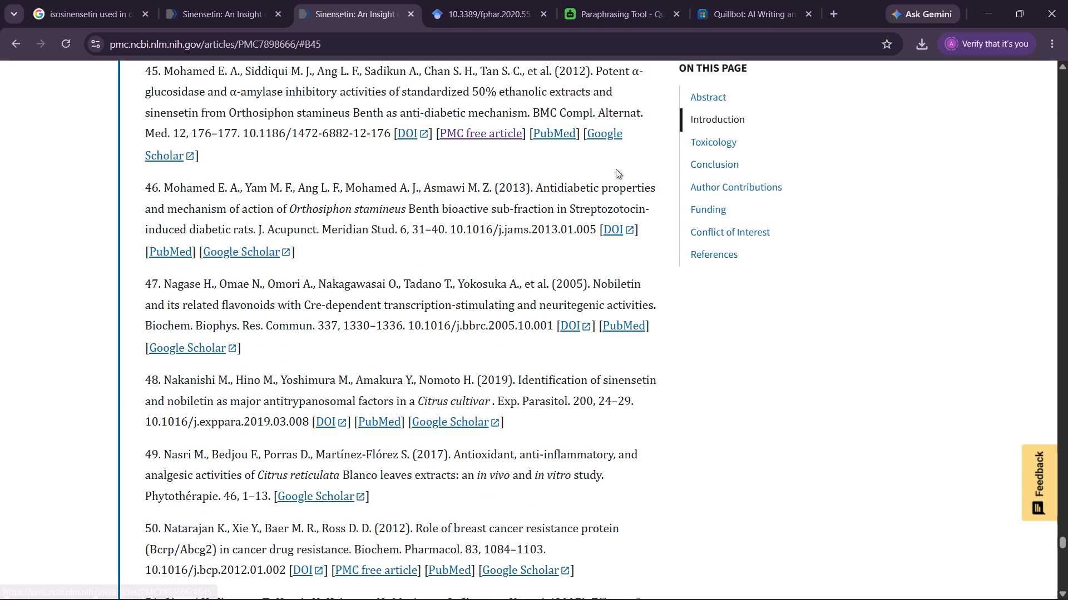
# Go back to the article's Introduction and open the PMC free article for the Mohamed et al., 2012 citation.
pyautogui.click(704, 91)
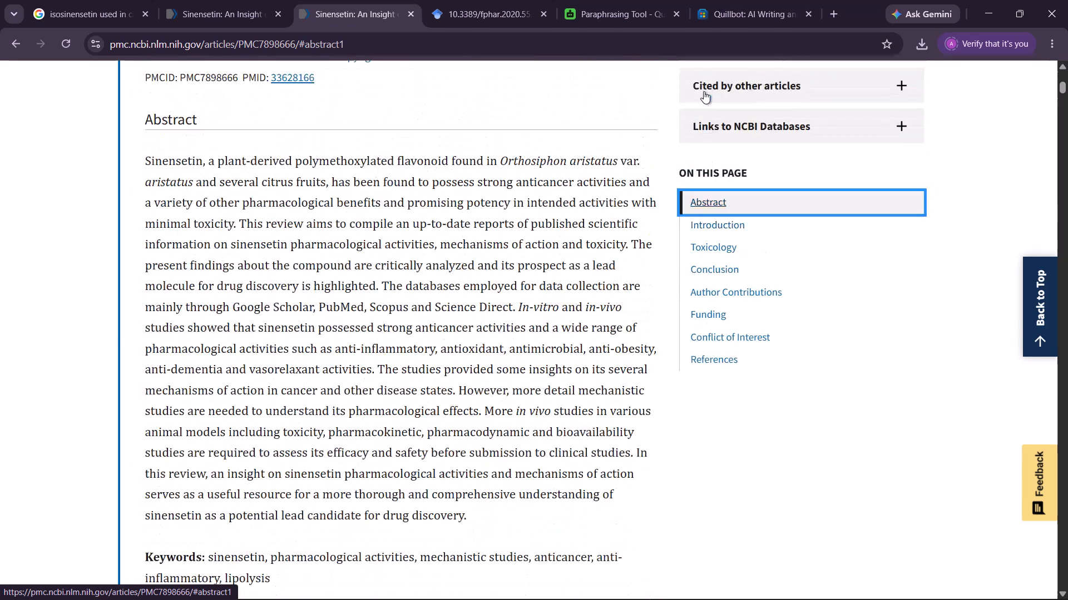
pyautogui.scroll(-4, 738, 0)
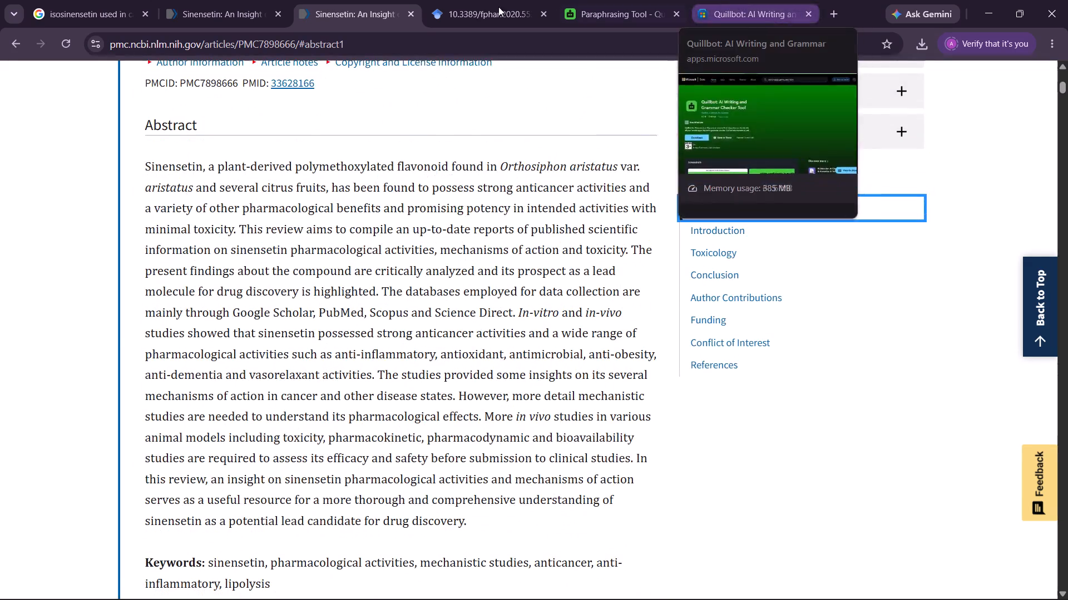
pyautogui.rightClick(433, 174)
pyautogui.scroll(-4, 433, 174)
pyautogui.hscroll(-1, 433, 174)
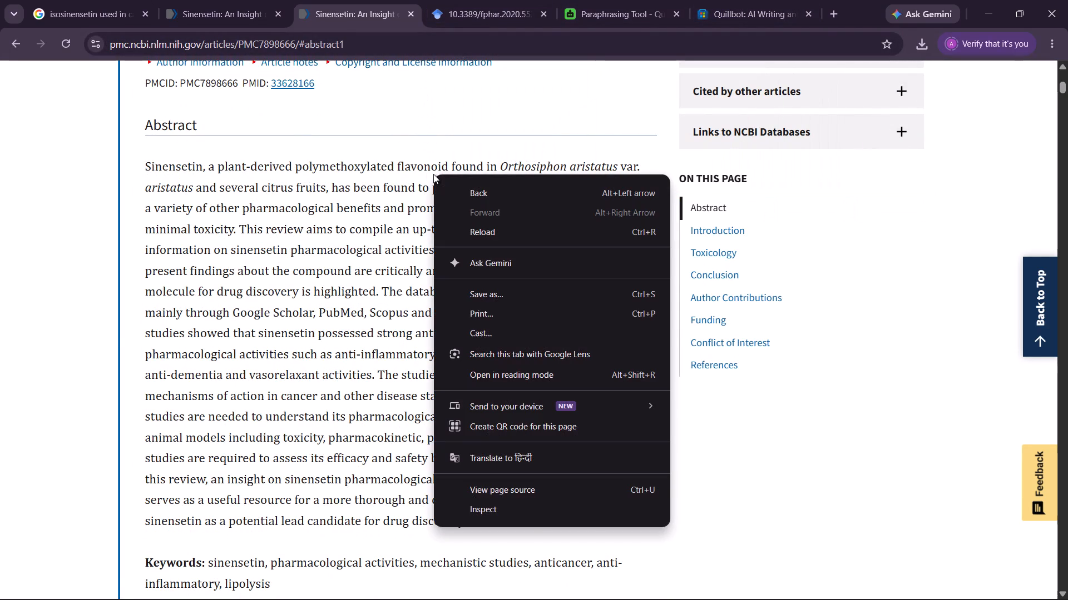
pyautogui.rightClick(433, 174)
pyautogui.scroll(-4, 396, 169)
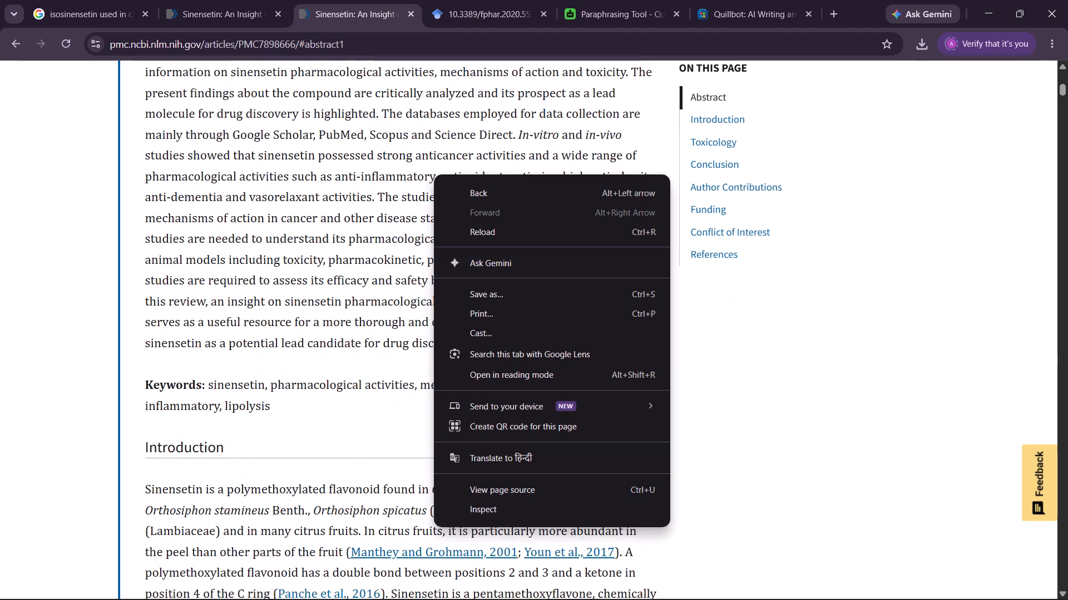
pyautogui.scroll(-4, 396, 169)
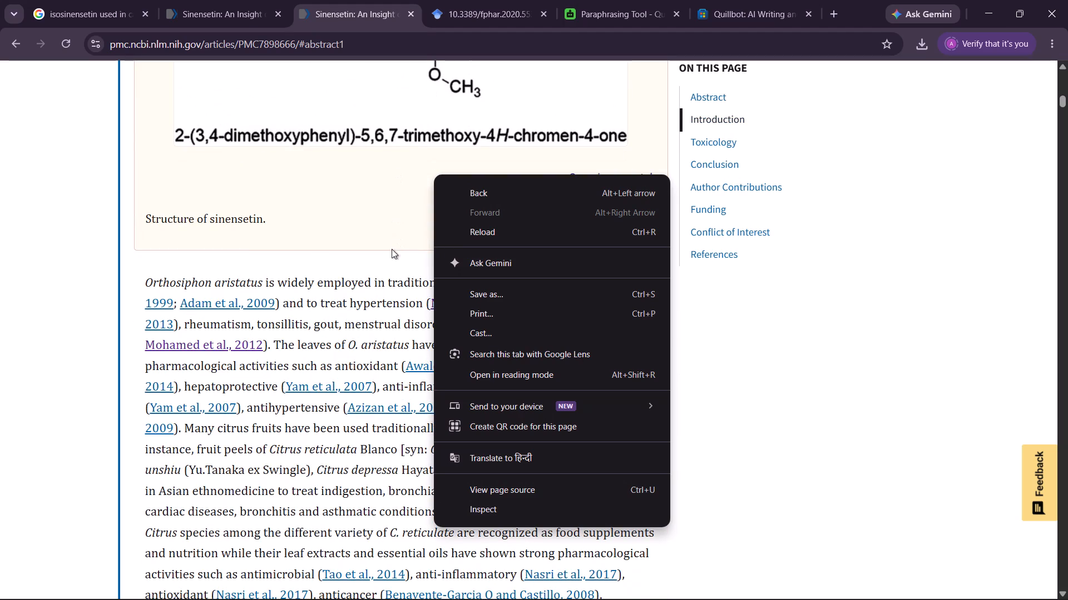
pyautogui.click(350, 302)
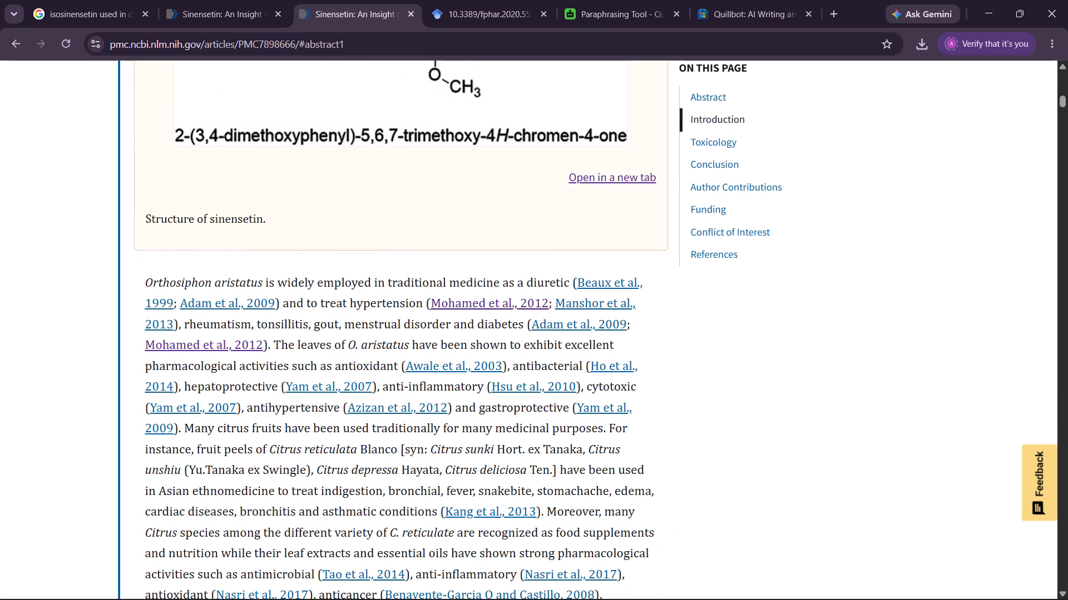
pyautogui.moveTo(350, 302); pyautogui.dragTo(329, 287)
pyautogui.moveTo(329, 287); pyautogui.dragTo(334, 291)
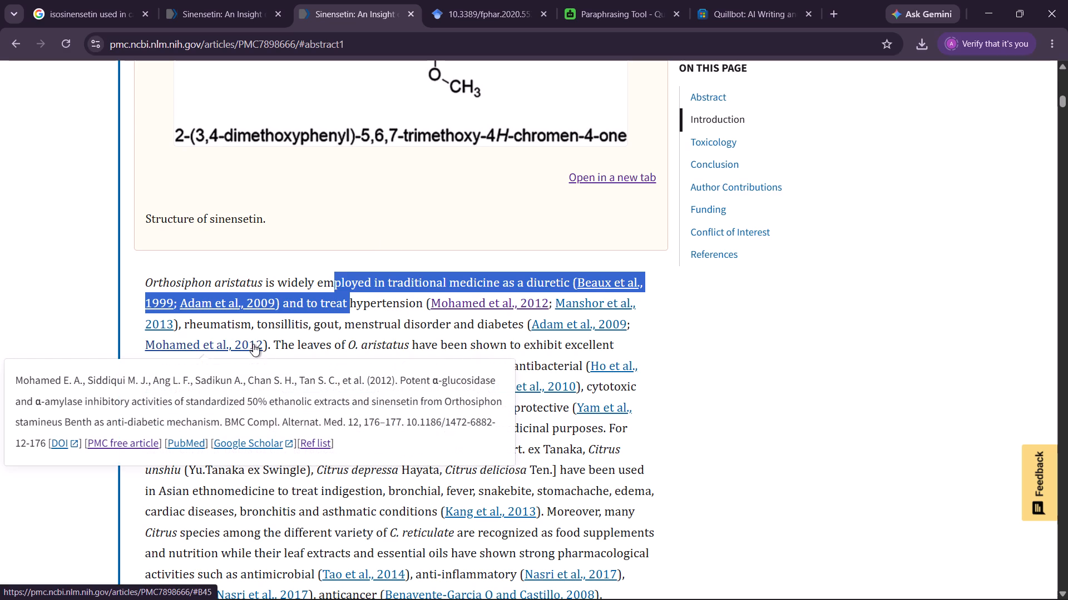
pyautogui.click(122, 445)
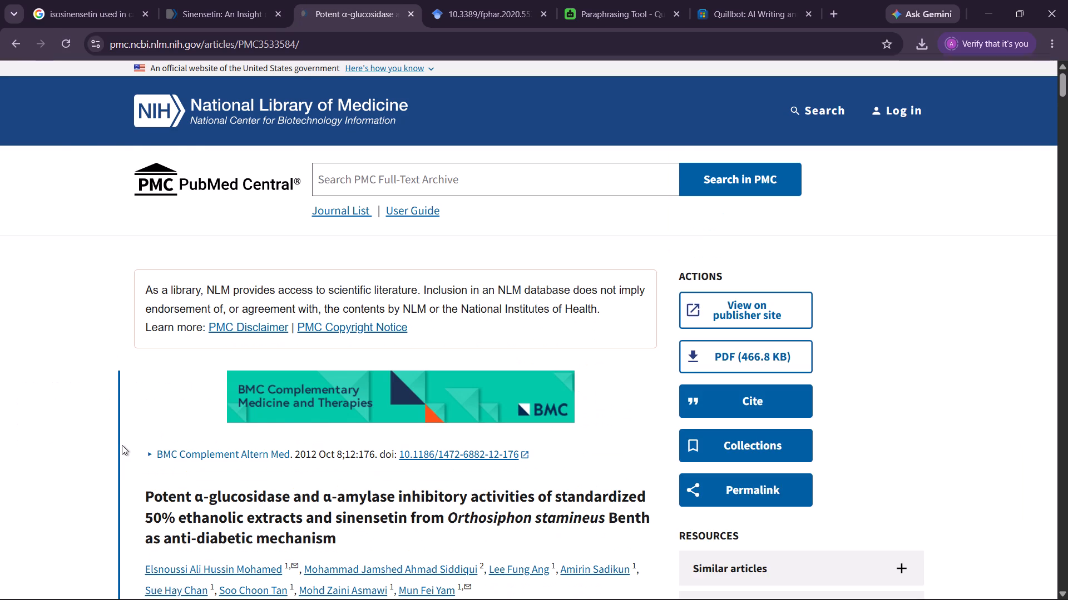
pyautogui.scroll(-6, 122, 445)
pyautogui.scroll(3, 122, 445)
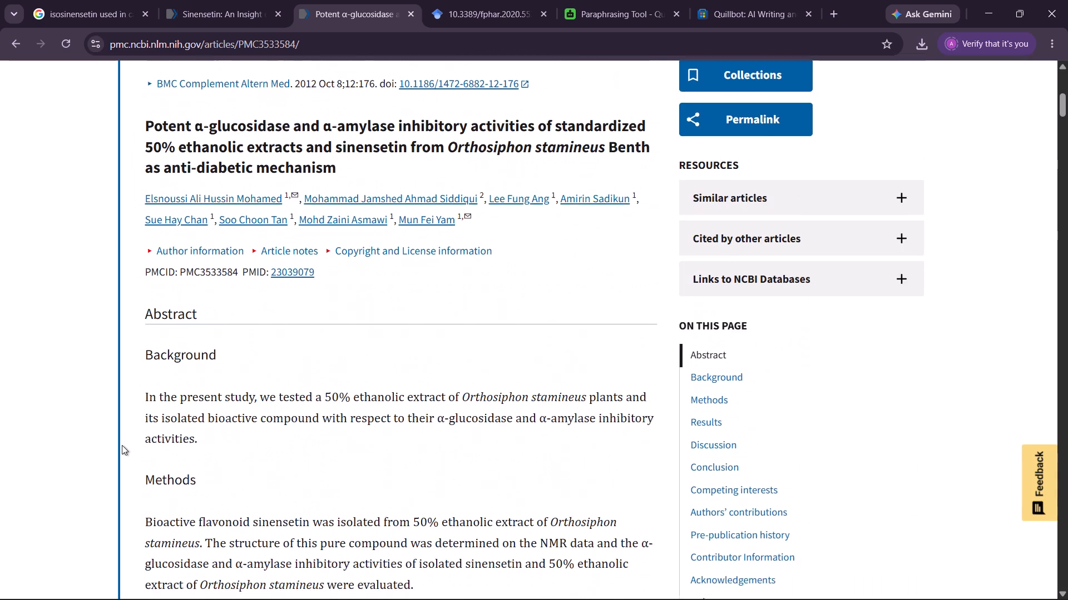
pyautogui.scroll(1, 122, 445)
pyautogui.scroll(-1, 122, 445)
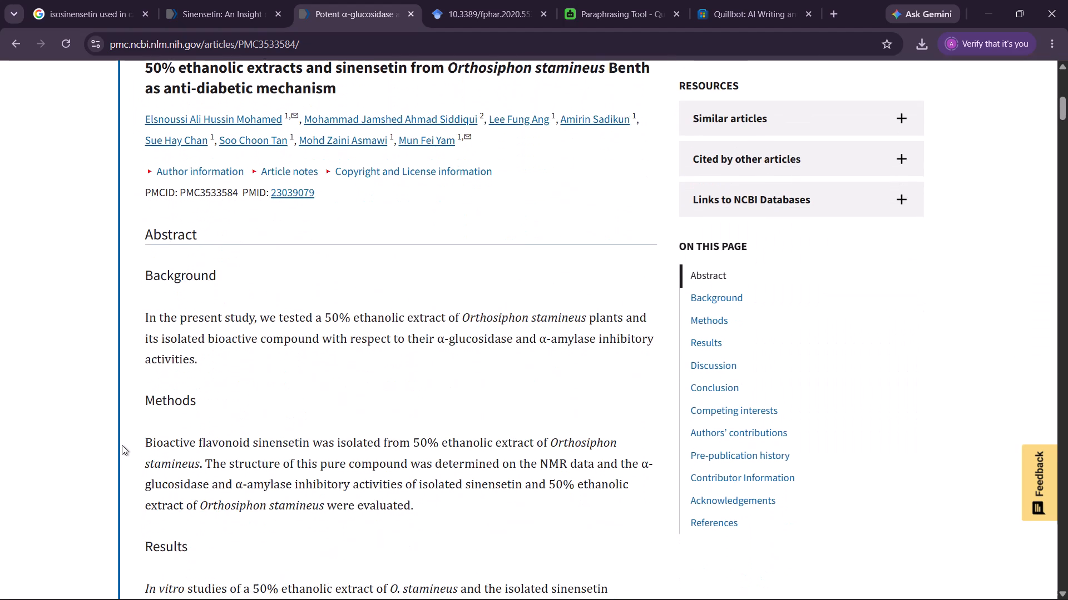
pyautogui.scroll(-3, 122, 445)
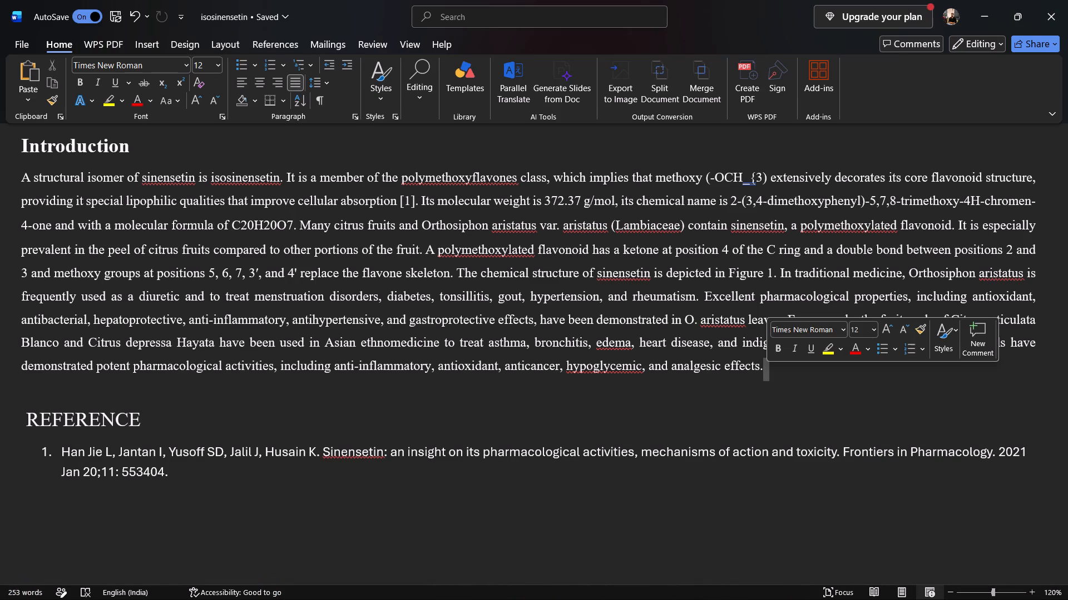
pyautogui.click(767, 372)
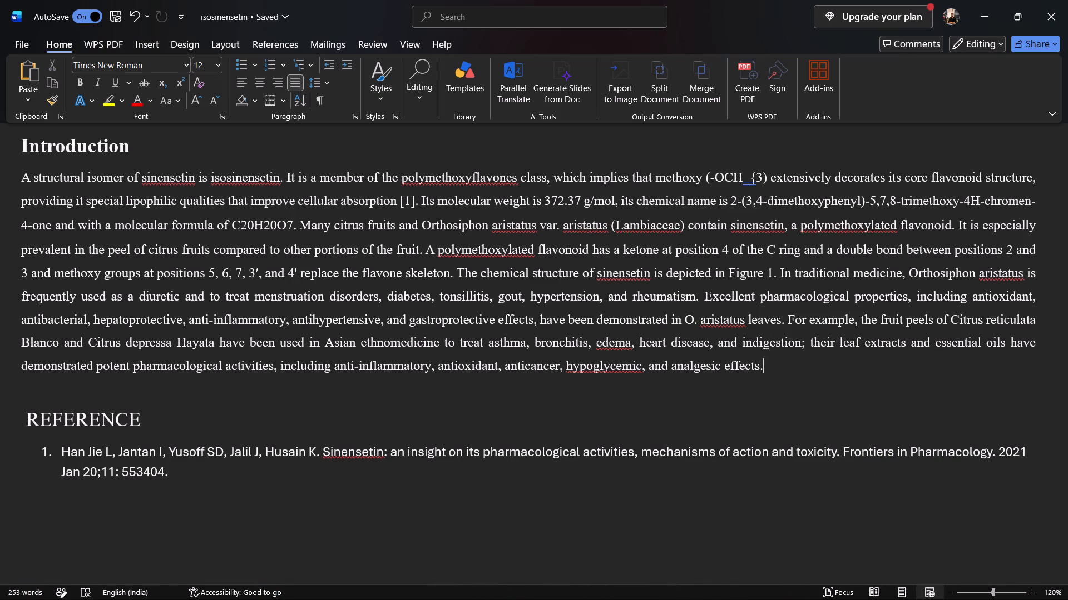
pyautogui.hotkey('ctrl', 'v')
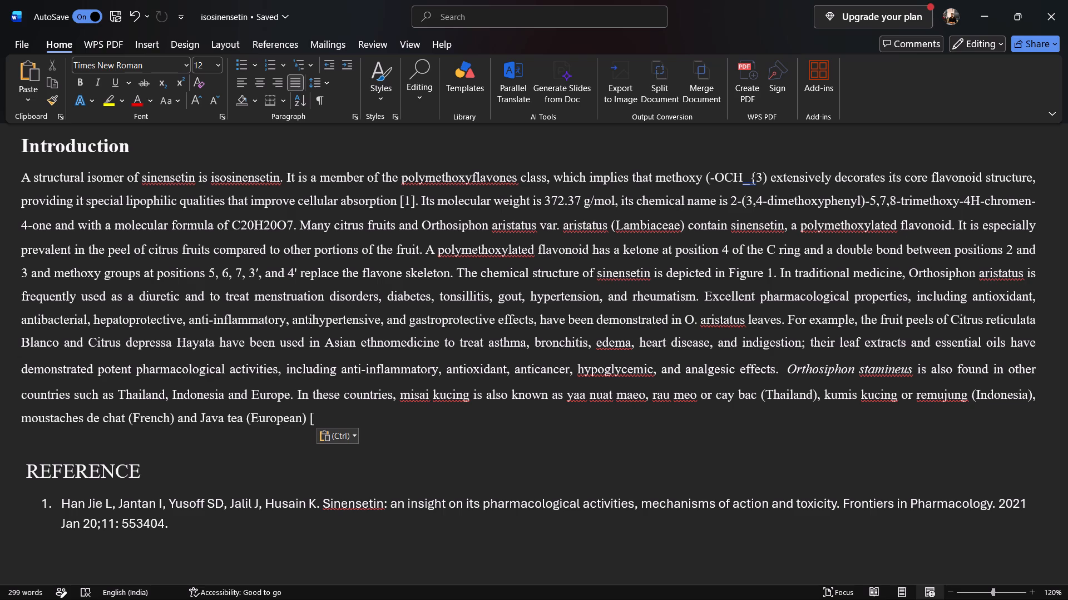
# In the pasted passage, delete "also" from "is also found" and replace the trailing opening bracket after "Java tea (European)" with a period.
pyautogui.moveTo(955, 368); pyautogui.dragTo(931, 366)
pyautogui.press('BackSpace')
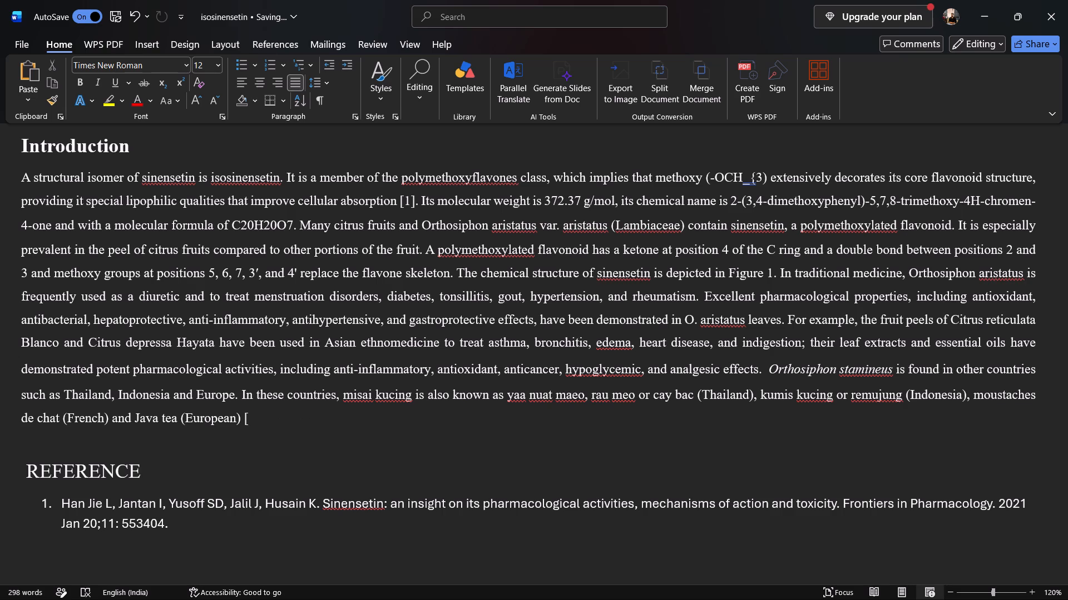
pyautogui.click(254, 416)
pyautogui.press('BackSpace')
pyautogui.press('.')
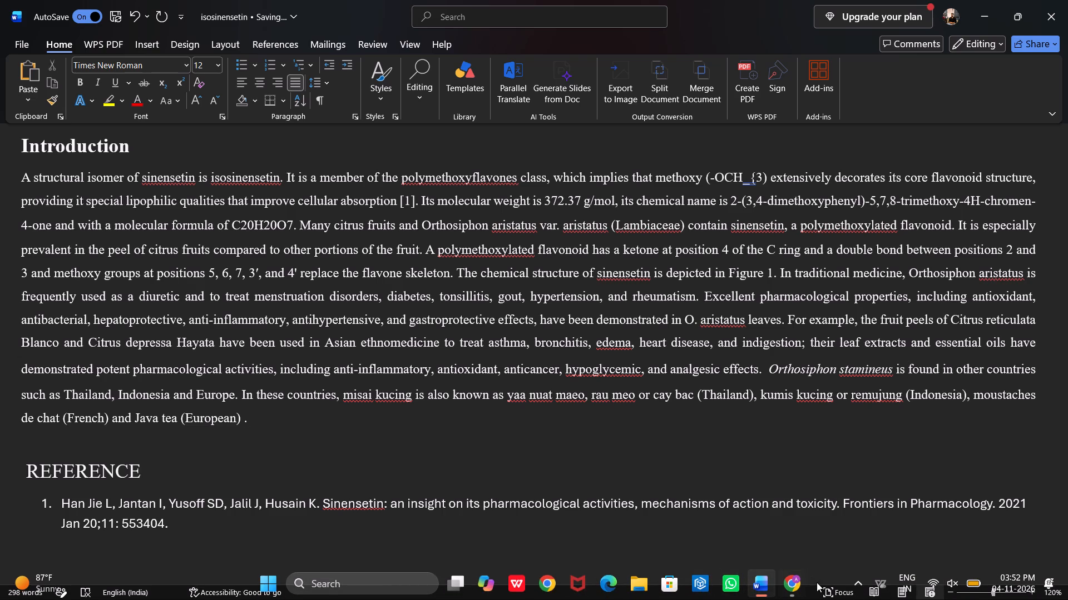
# Switch back to Chrome and return to the Background passage of the Orthosiphon stamineus α-glucosidase paper.
pyautogui.click(783, 587)
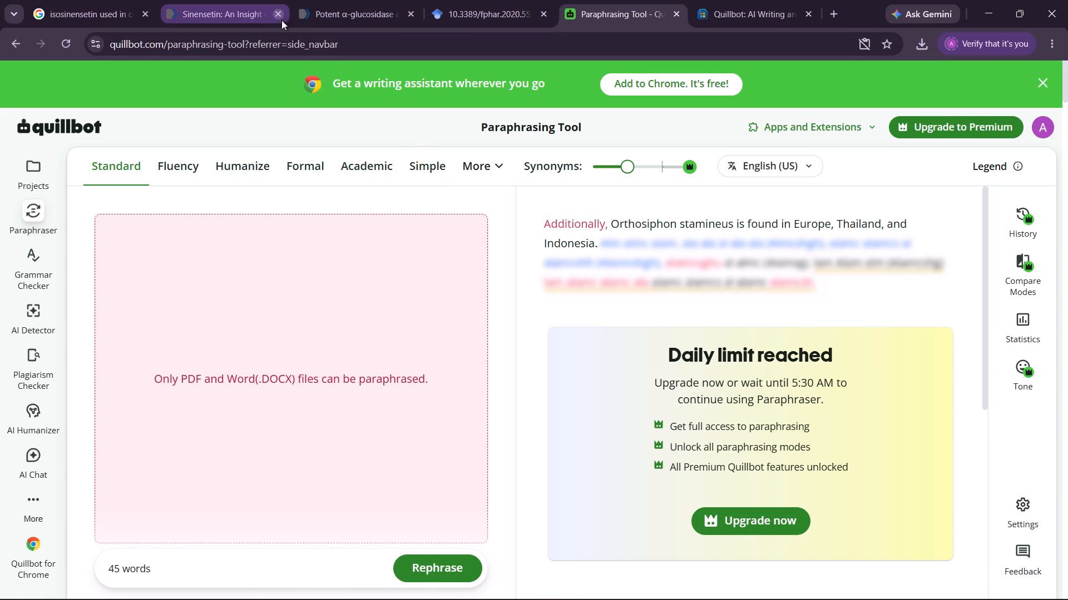
pyautogui.click(304, 12)
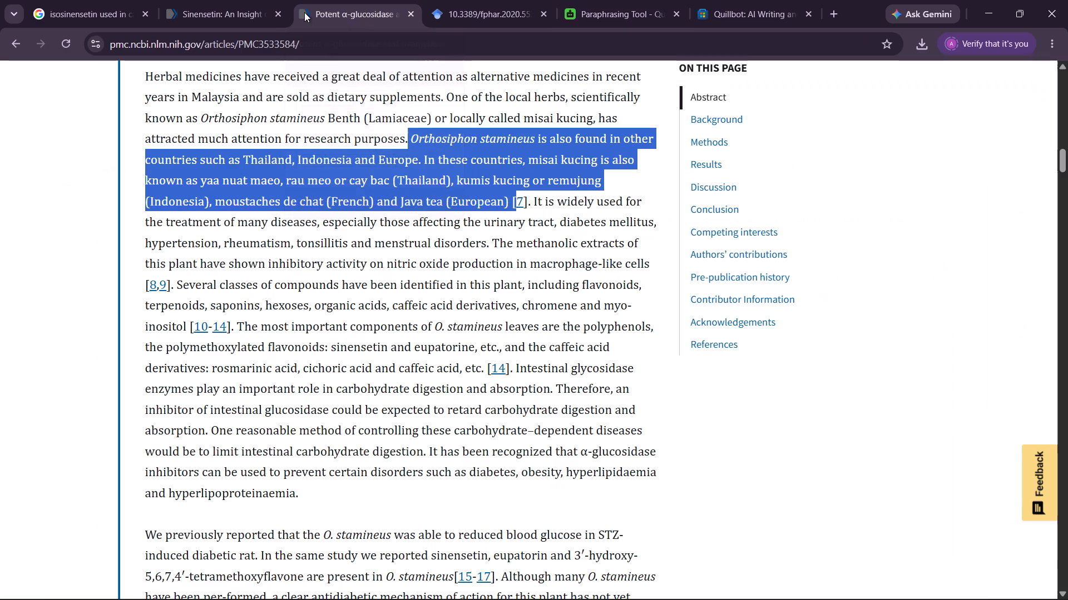
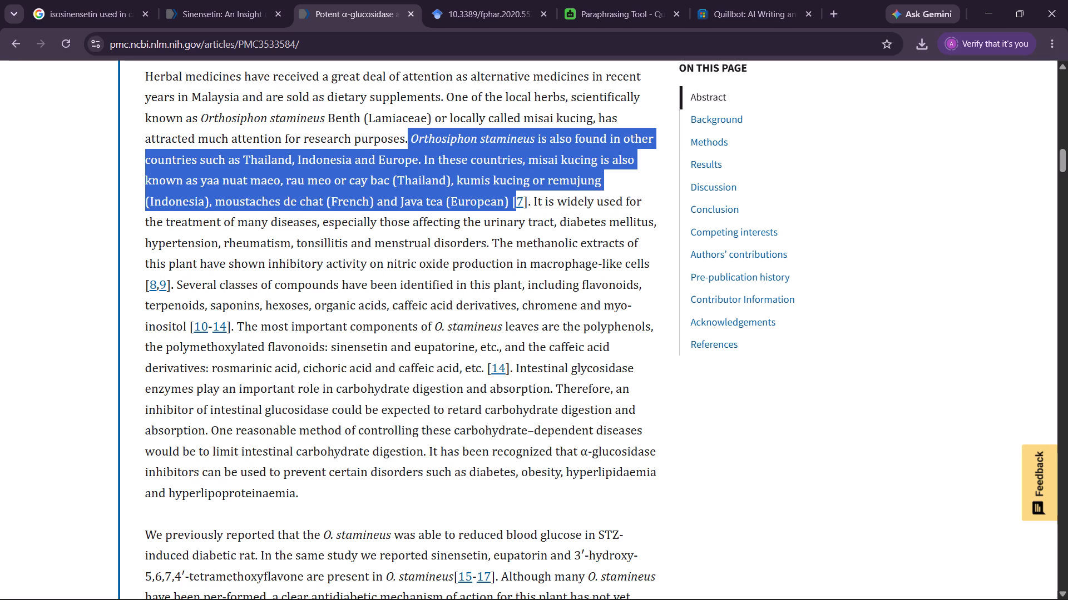
# Copy the paper's sentence on methanolic extracts and nitric oxide production, ending at "macrophage-like cells", and paste it at the end of Word's Introduction.
pyautogui.moveTo(492, 241); pyautogui.dragTo(634, 274)
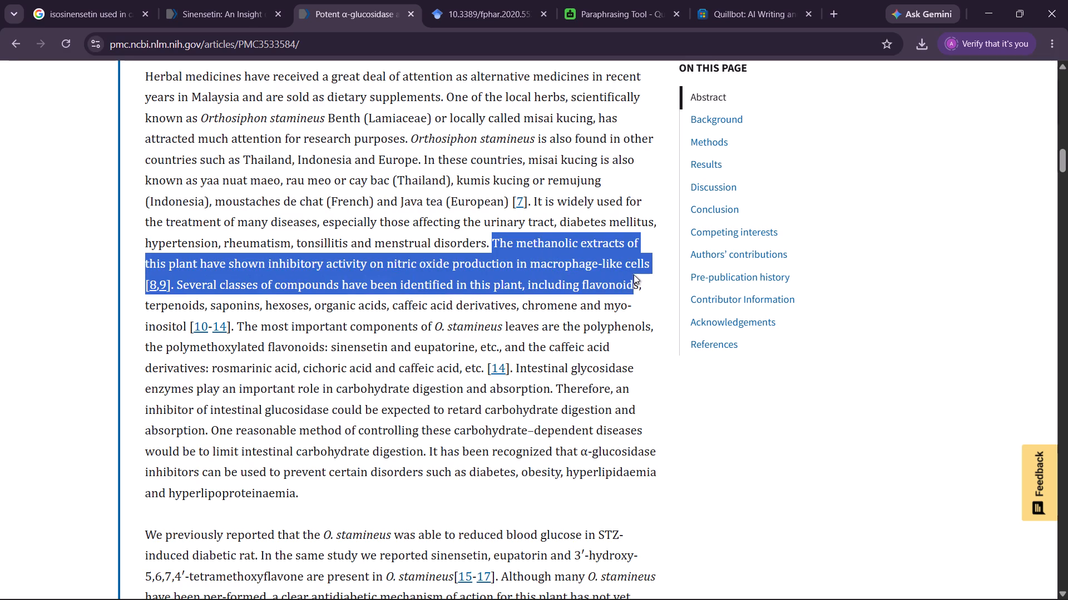
pyautogui.moveTo(634, 274); pyautogui.dragTo(656, 257)
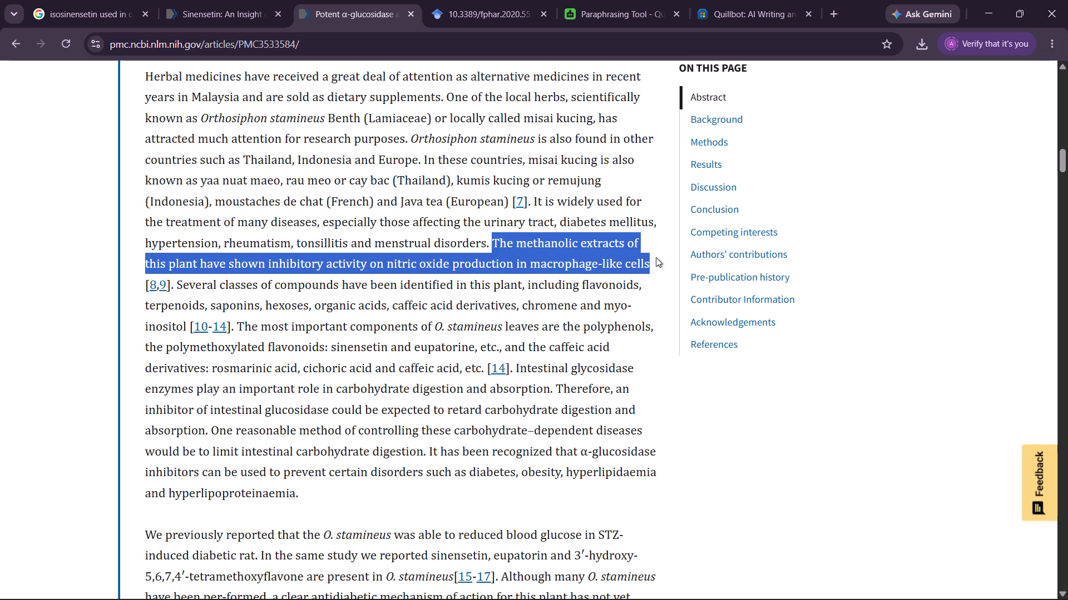
pyautogui.hotkey('ctrl', 'c')
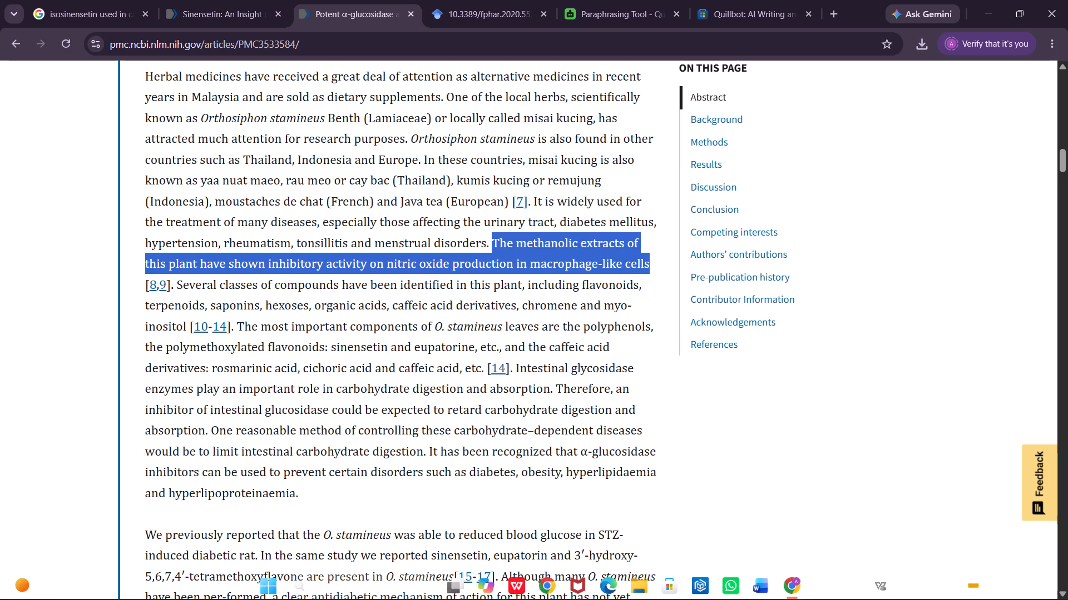
pyautogui.click(759, 581)
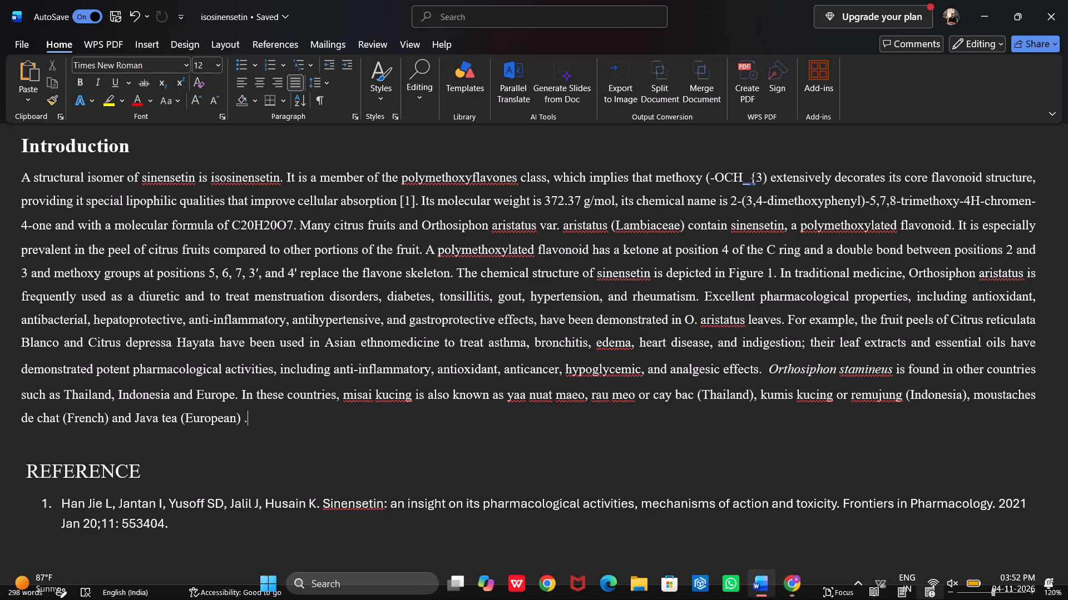
pyautogui.hotkey('ctrl', 'v')
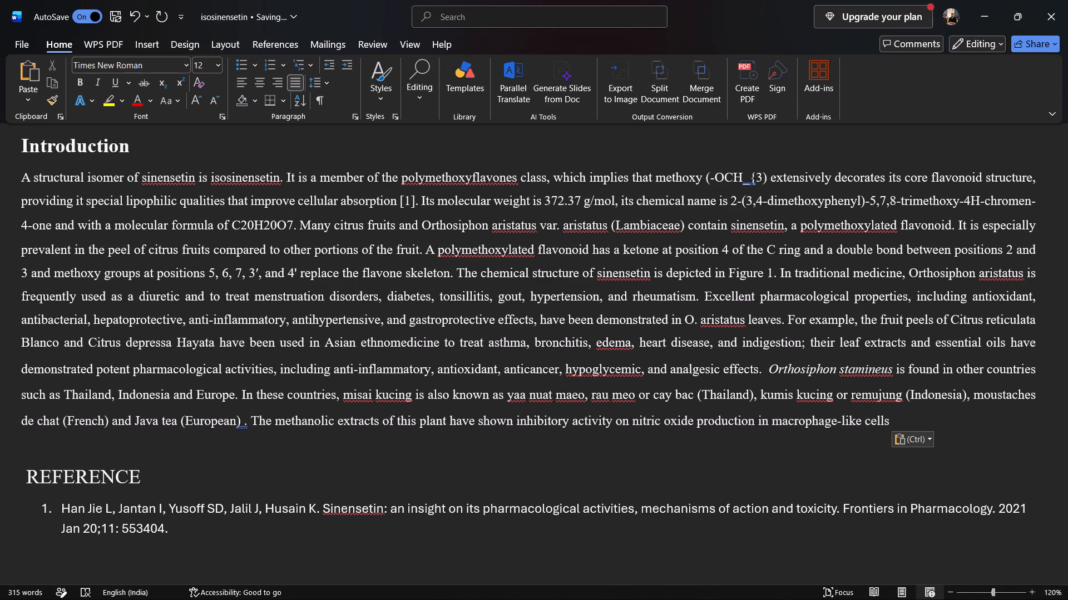
# Remove the space before the period following "Java tea (European)" in the Introduction.
pyautogui.click(241, 421)
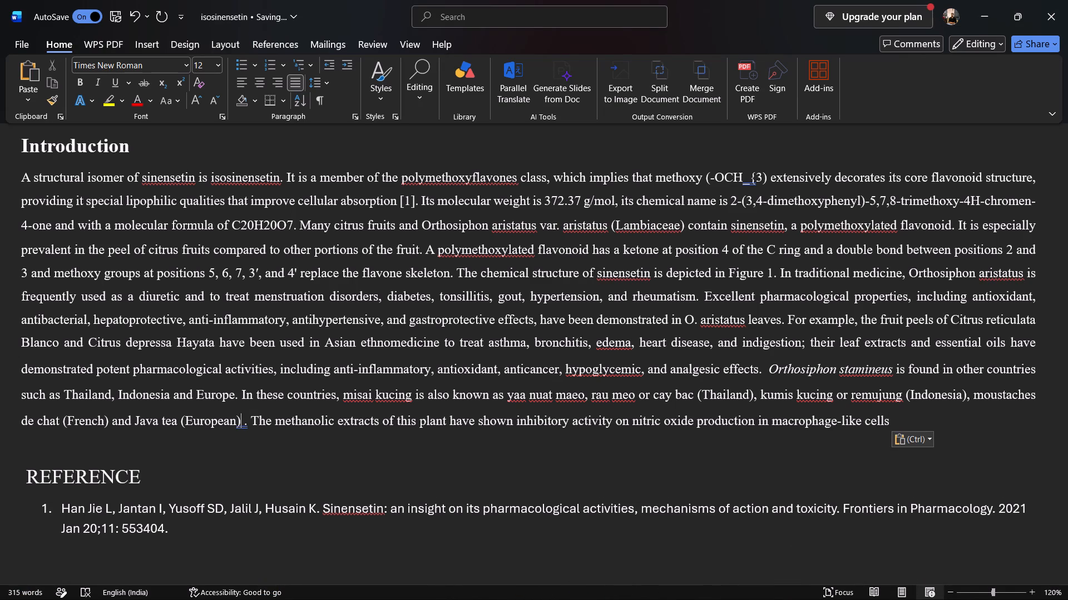
pyautogui.click(247, 417)
pyautogui.press('BackSpace')
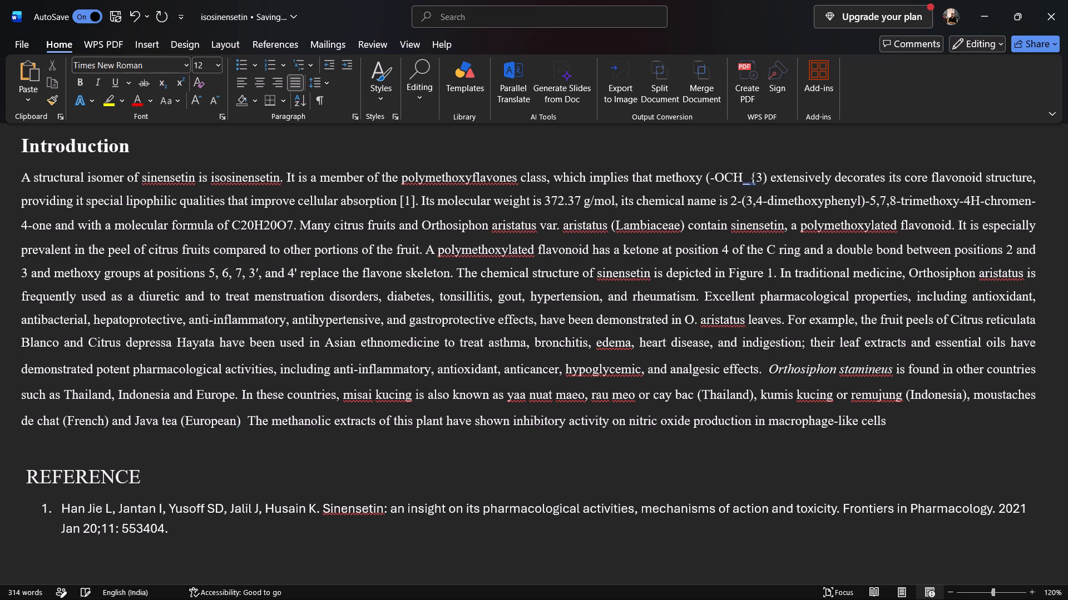
pyautogui.press('BackSpace')
pyautogui.press('.')
# End the methanolic extracts sentence with a spaced citation [2] after "macrophage-like cells", followed by a period.
pyautogui.click(630, 451)
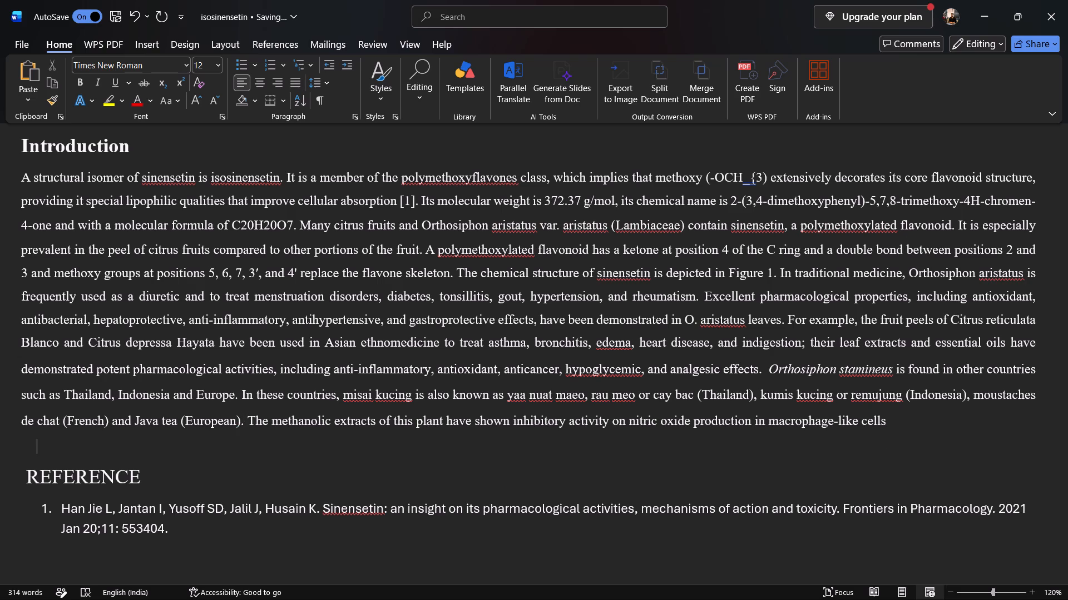
pyautogui.click(892, 422)
pyautogui.press('.')
pyautogui.press('[')
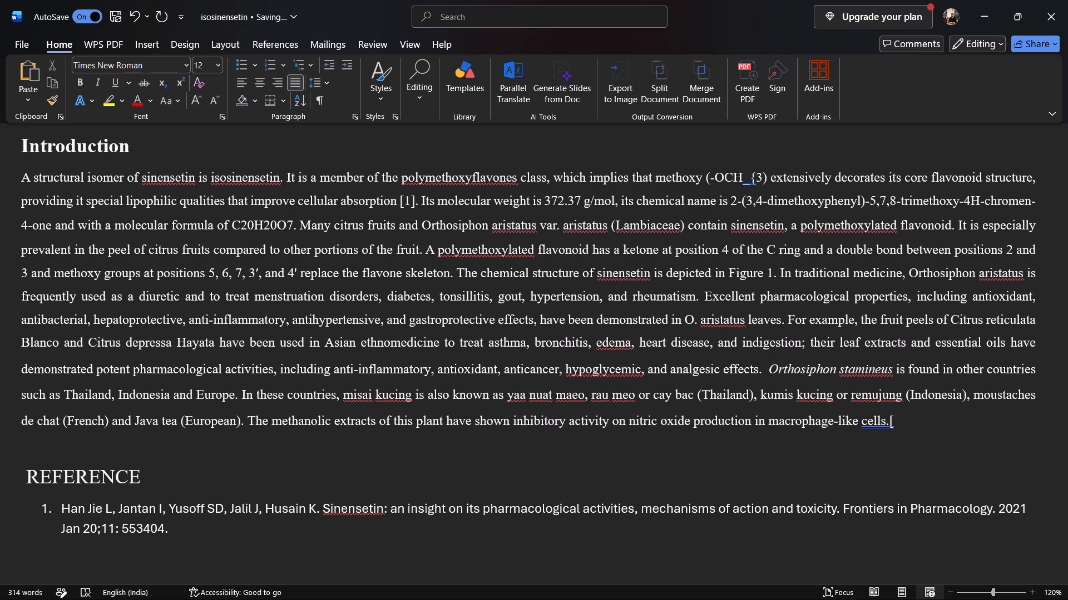
pyautogui.press('2')
pyautogui.press(']')
pyautogui.click(891, 427)
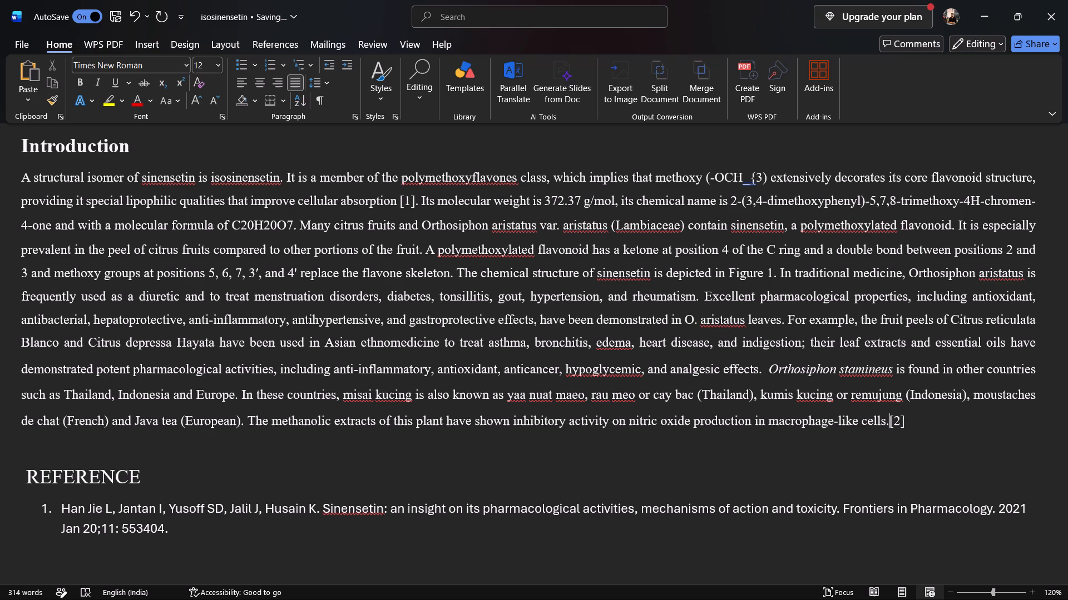
pyautogui.press('BackSpace')
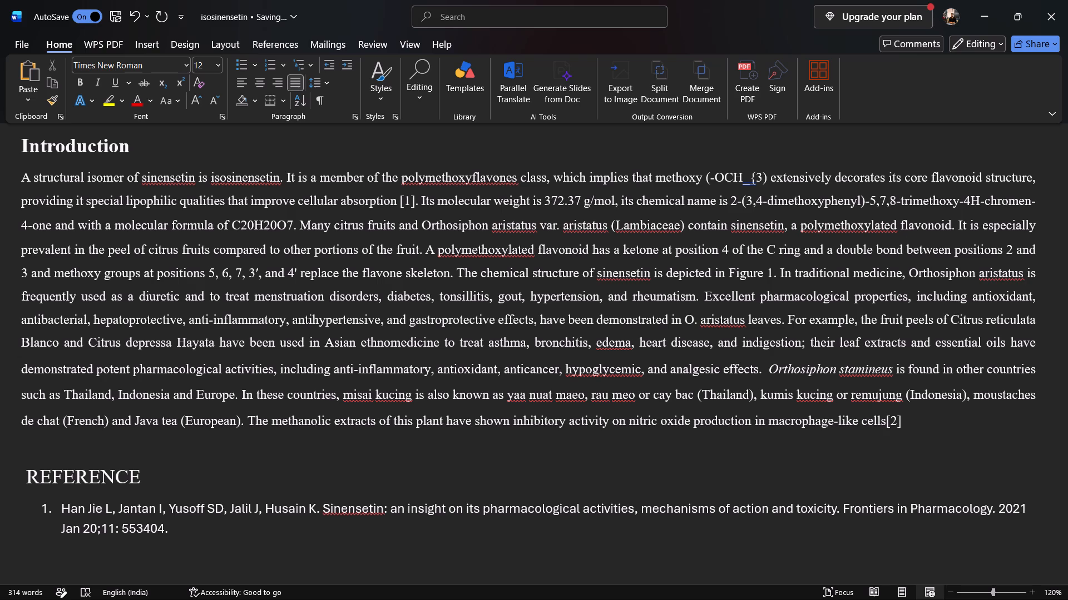
pyautogui.click(909, 426)
pyautogui.press('.')
pyautogui.click(884, 420)
pyautogui.press('space')
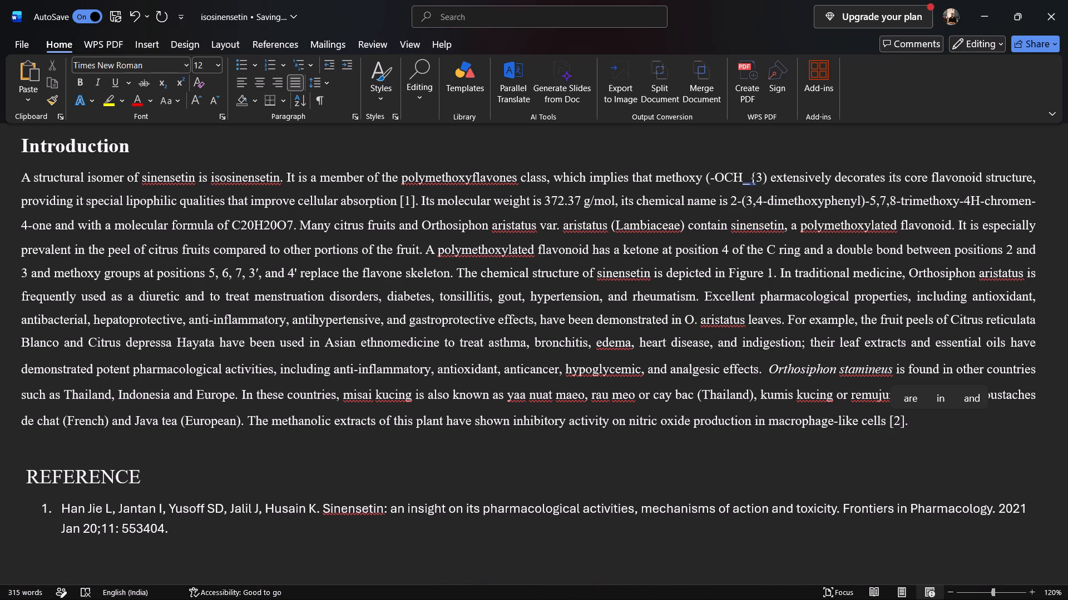
# Add an empty second item below the Han Jie reference in the numbered REFERENCE list.
pyautogui.click(172, 528)
pyautogui.press('Return')
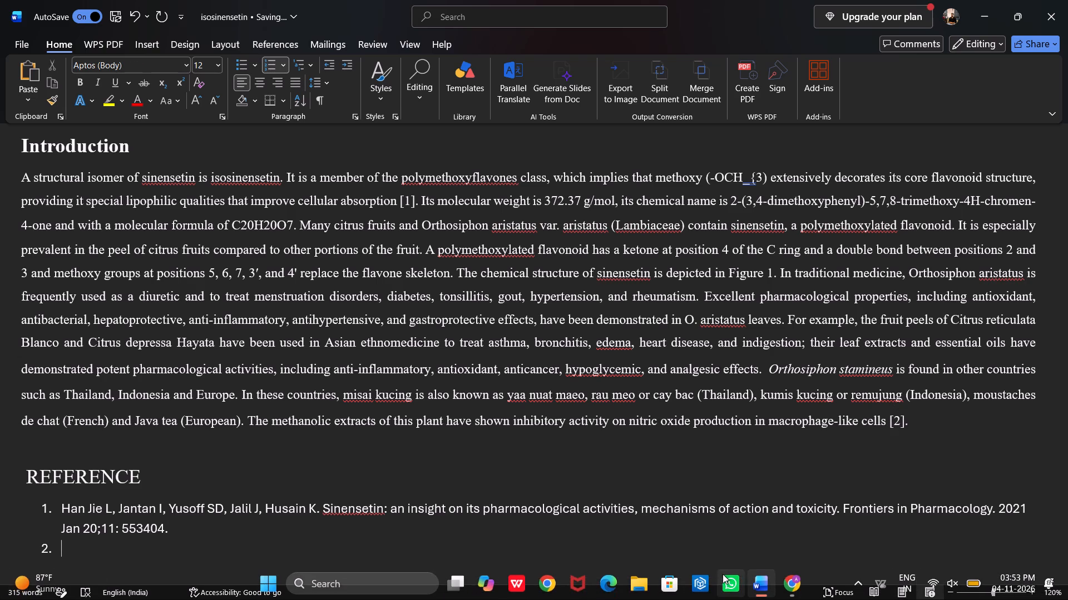
pyautogui.click(790, 579)
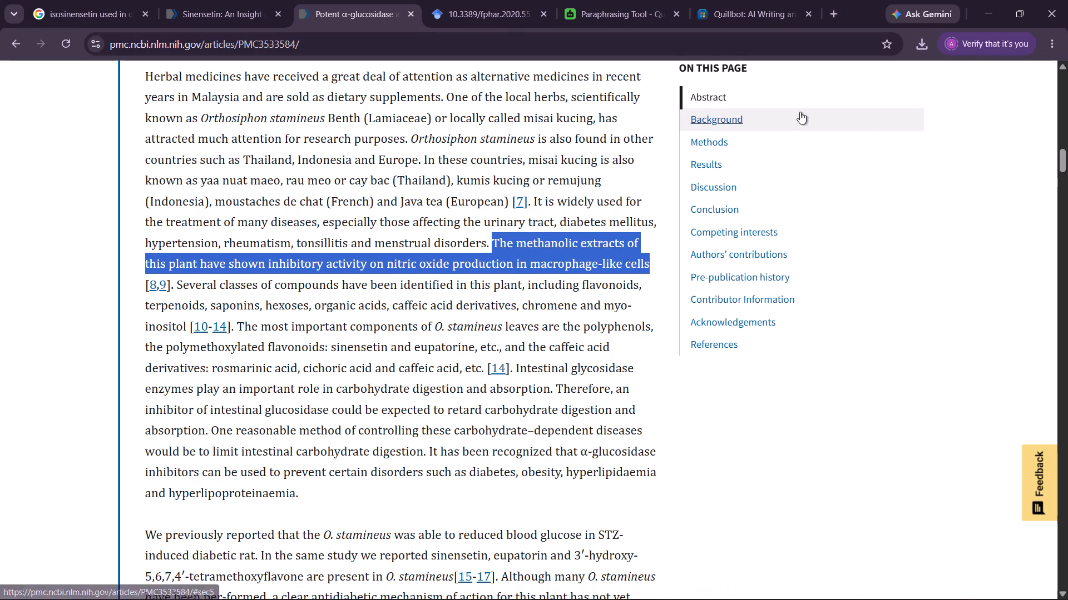
pyautogui.tripleClick(1066, 73)
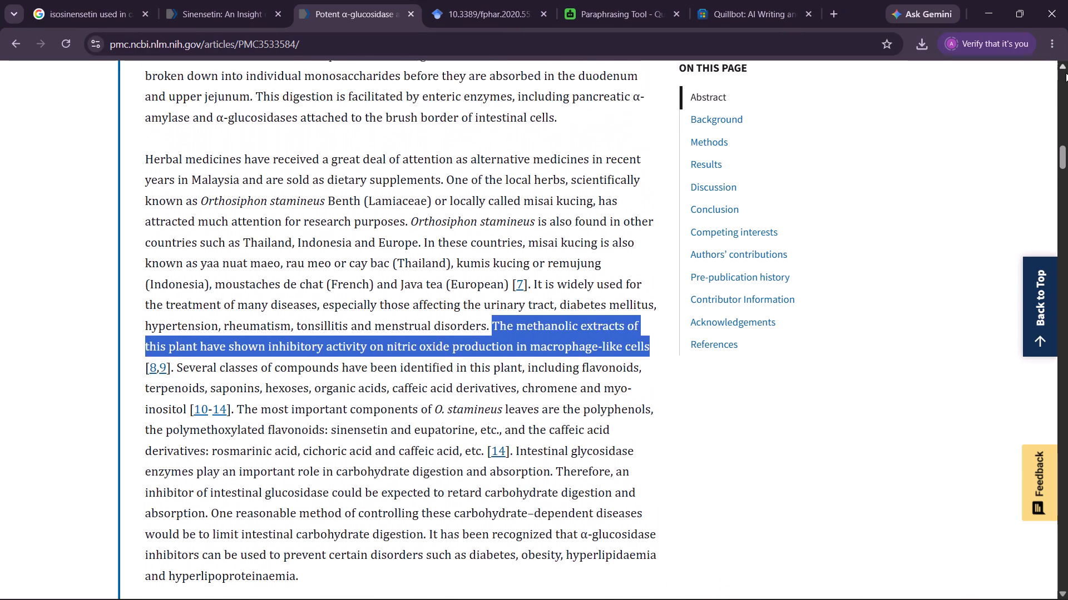
pyautogui.scroll(8, 1066, 73)
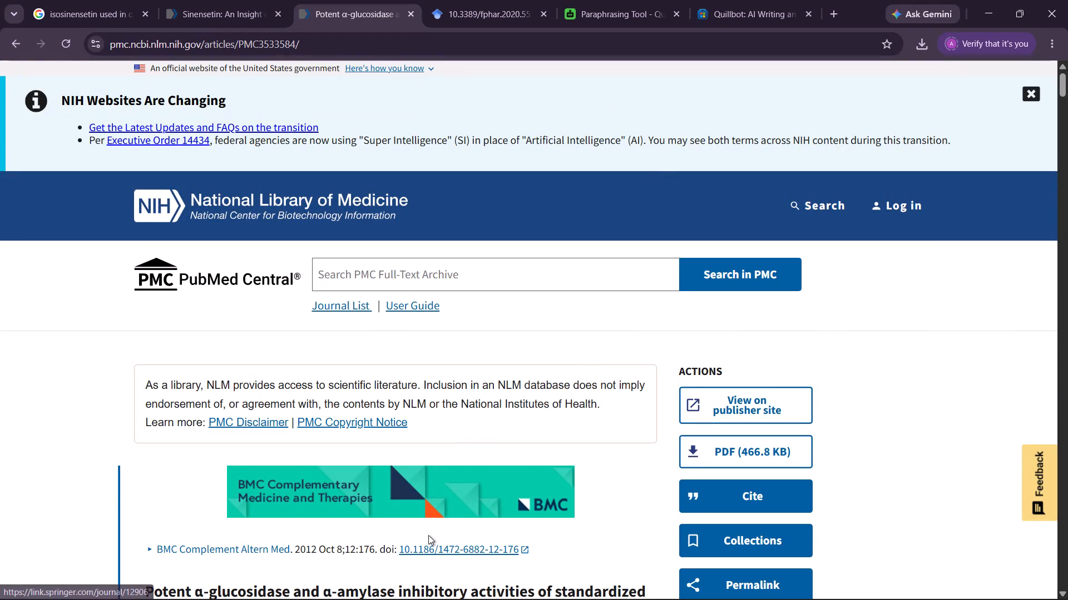
pyautogui.moveTo(398, 546); pyautogui.dragTo(478, 547)
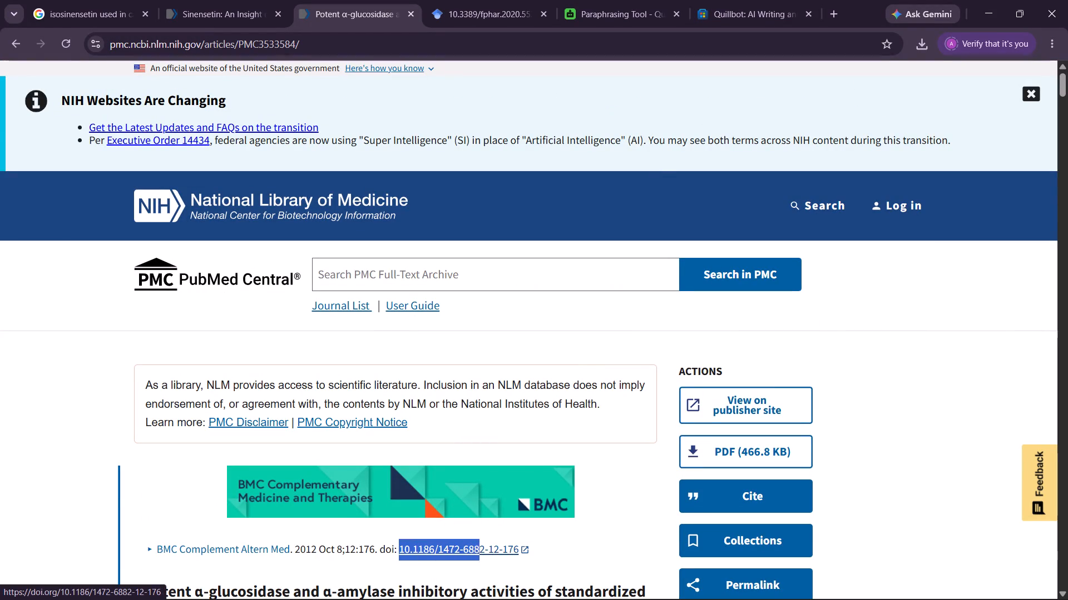
pyautogui.moveTo(478, 547); pyautogui.dragTo(517, 544)
pyautogui.hotkey('ctrl', 'c')
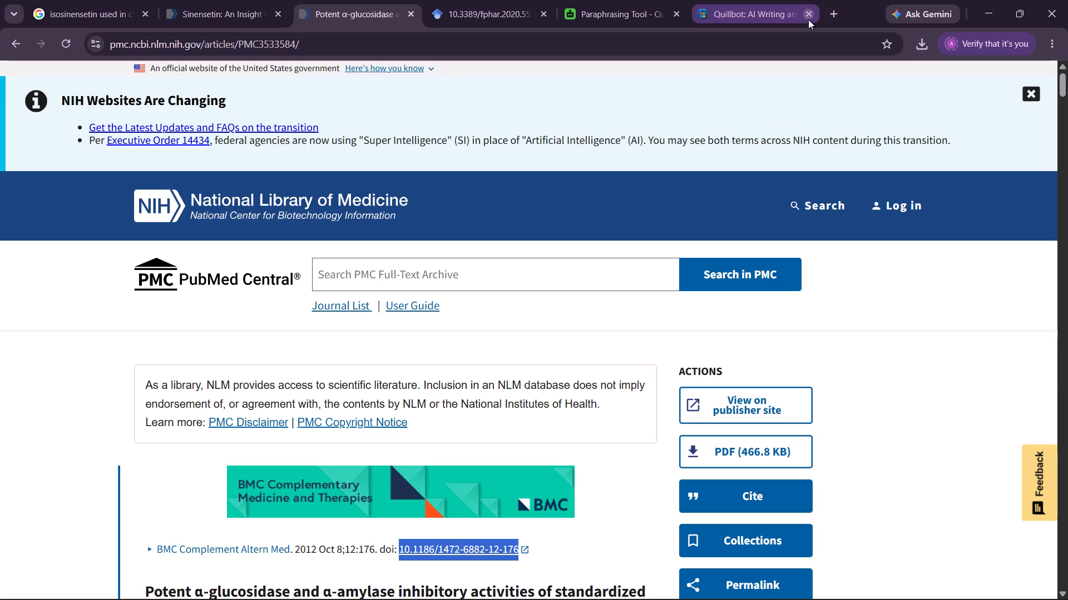
pyautogui.scroll(1, 808, 19)
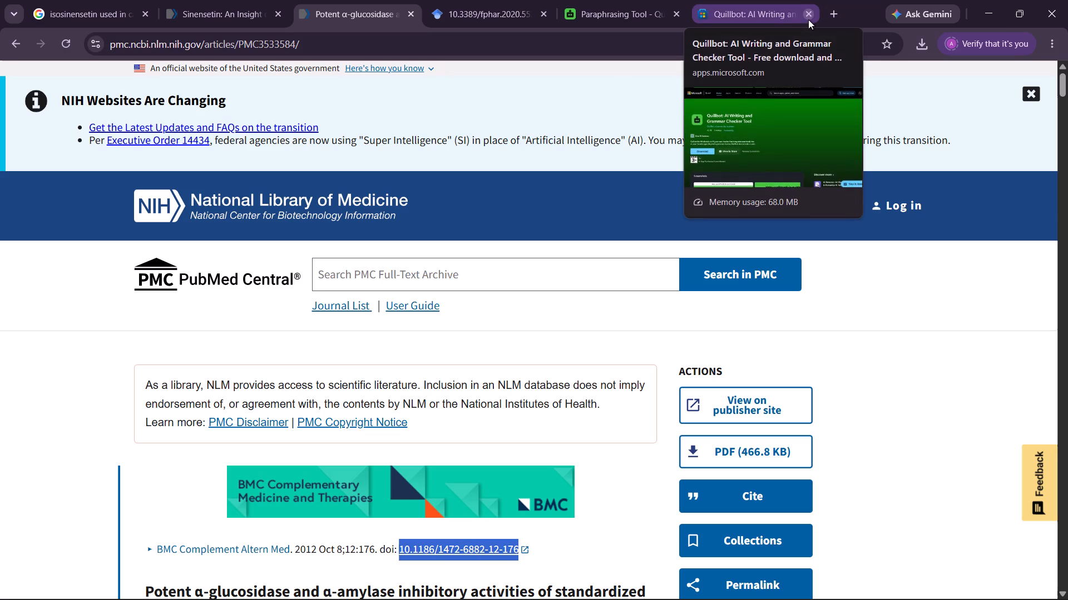
pyautogui.scroll(1, 808, 19)
pyautogui.scroll(-1, 769, 57)
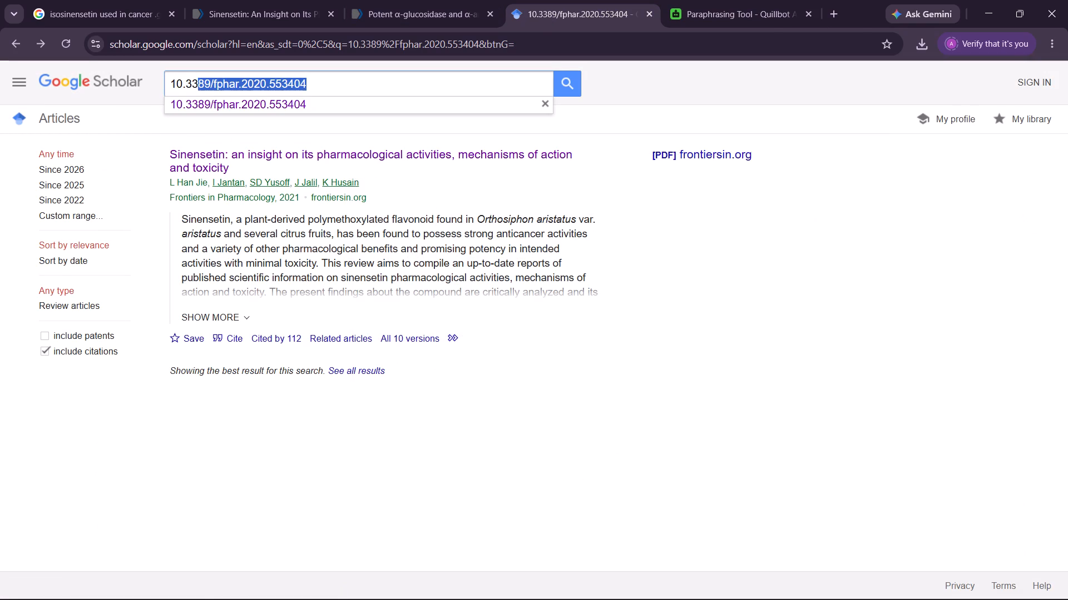
pyautogui.moveTo(185, 84); pyautogui.dragTo(131, 84)
pyautogui.press('BackSpace')
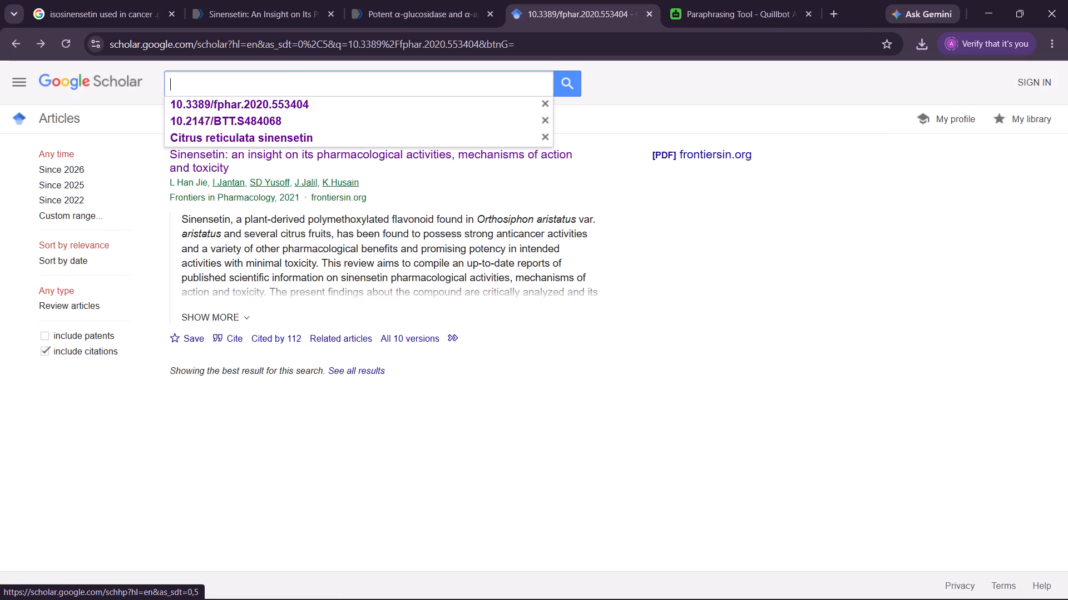
pyautogui.hotkey('ctrl', 'v')
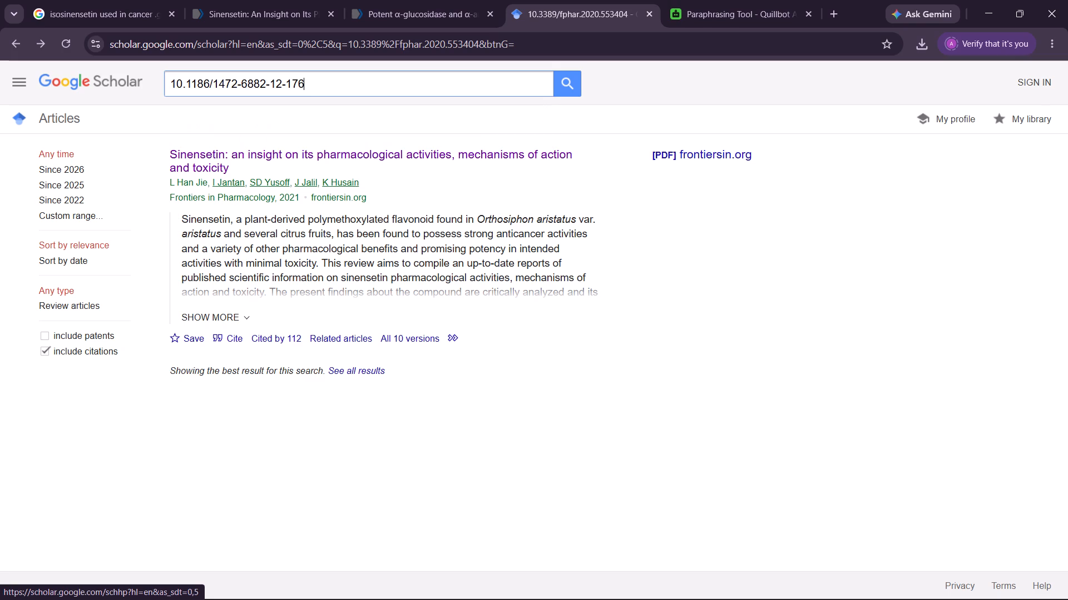
pyautogui.press('Return')
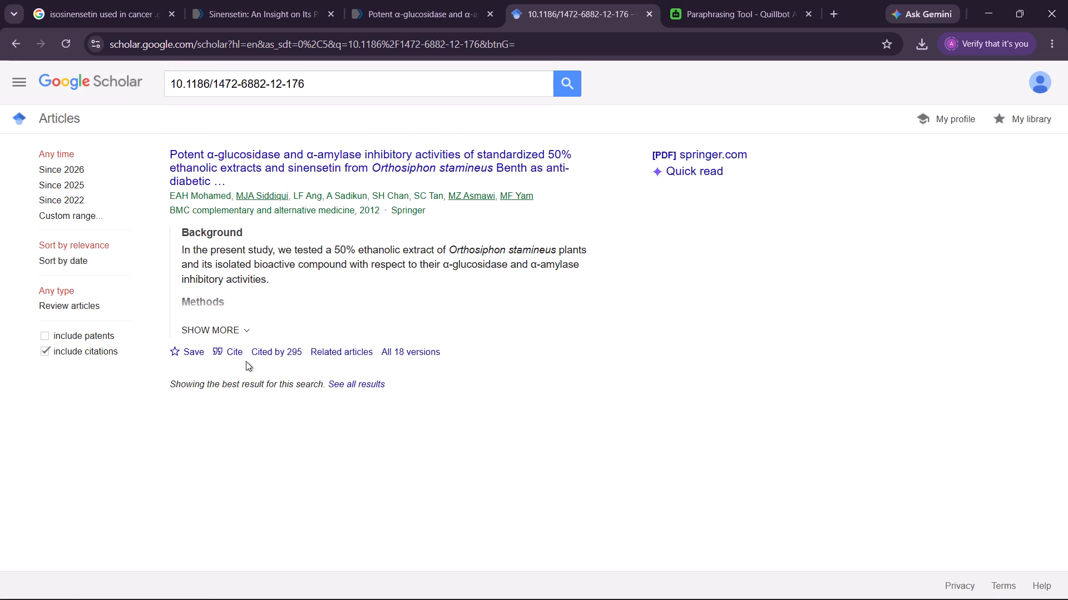
# Copy the Vancouver citation of the α-glucosidase paper and paste it into Word as item 2 of the REFERENCE list.
pyautogui.click(233, 353)
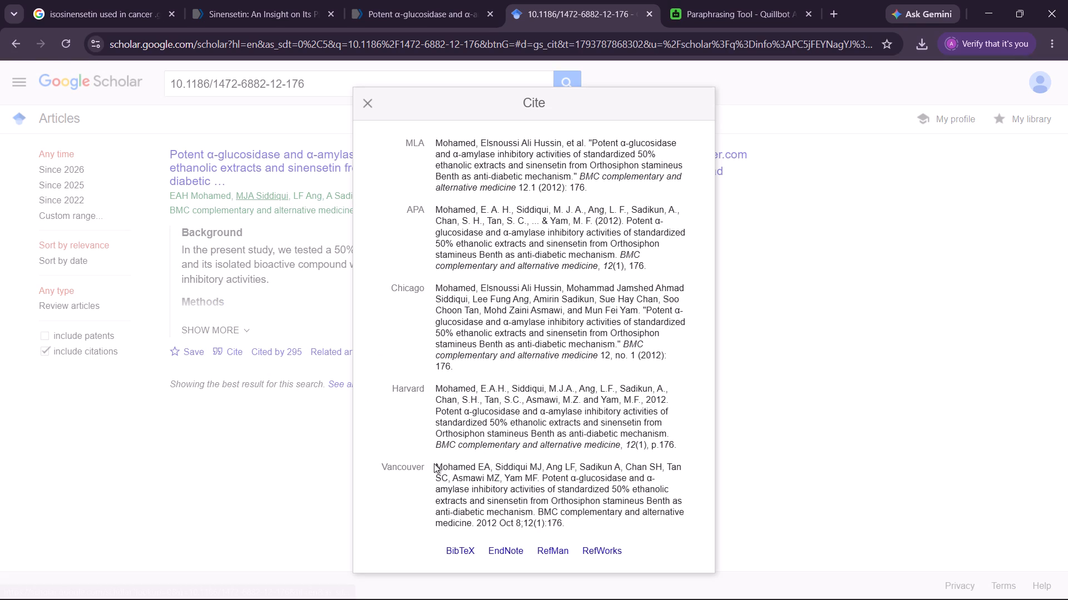
pyautogui.moveTo(438, 463); pyautogui.dragTo(472, 481)
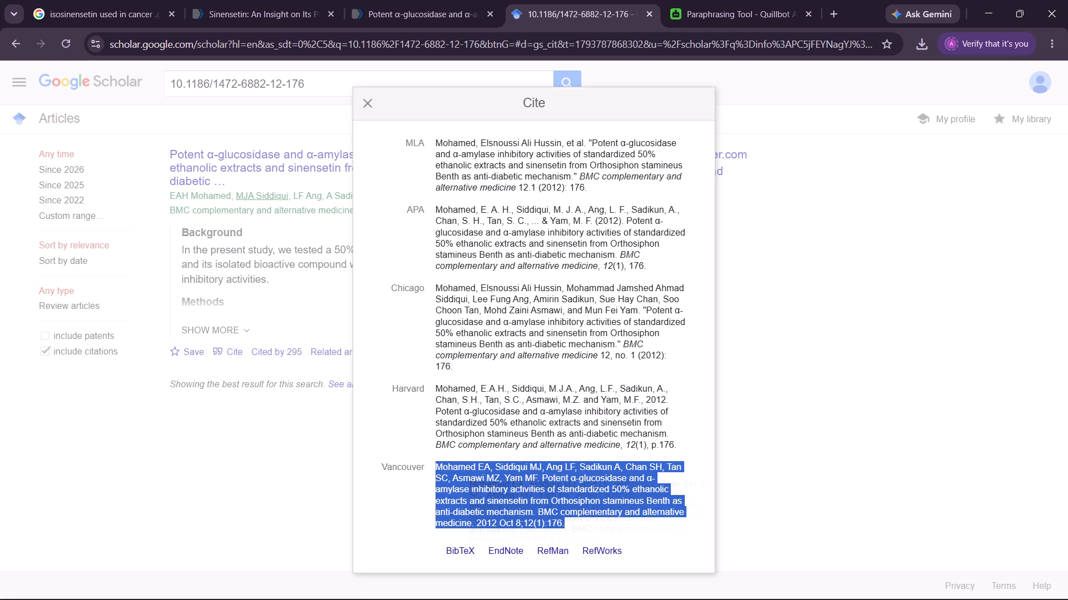
pyautogui.hotkey('ctrl', 'c')
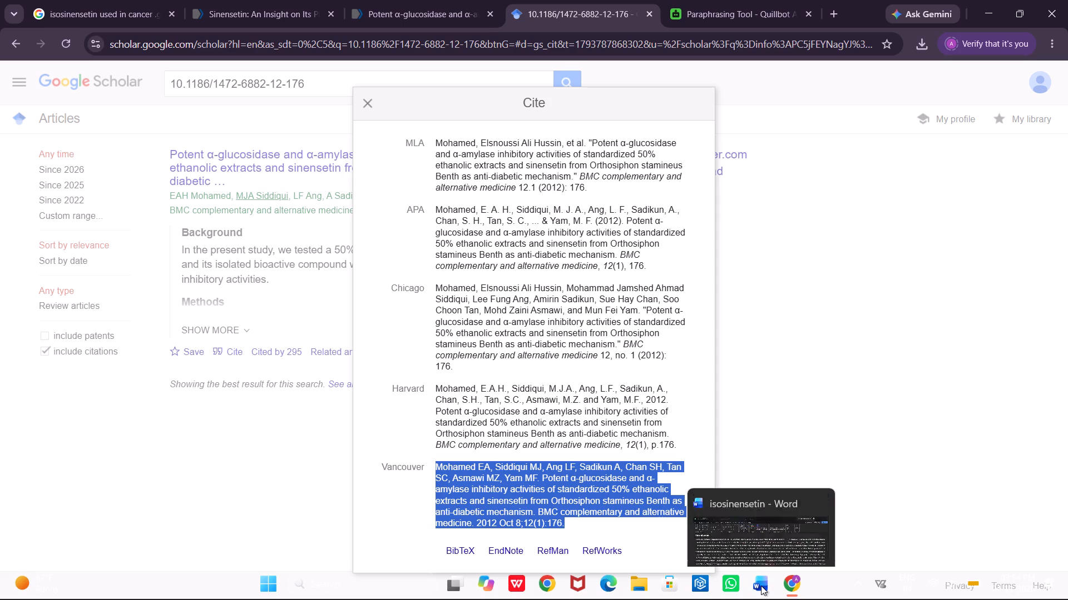
pyautogui.click(761, 586)
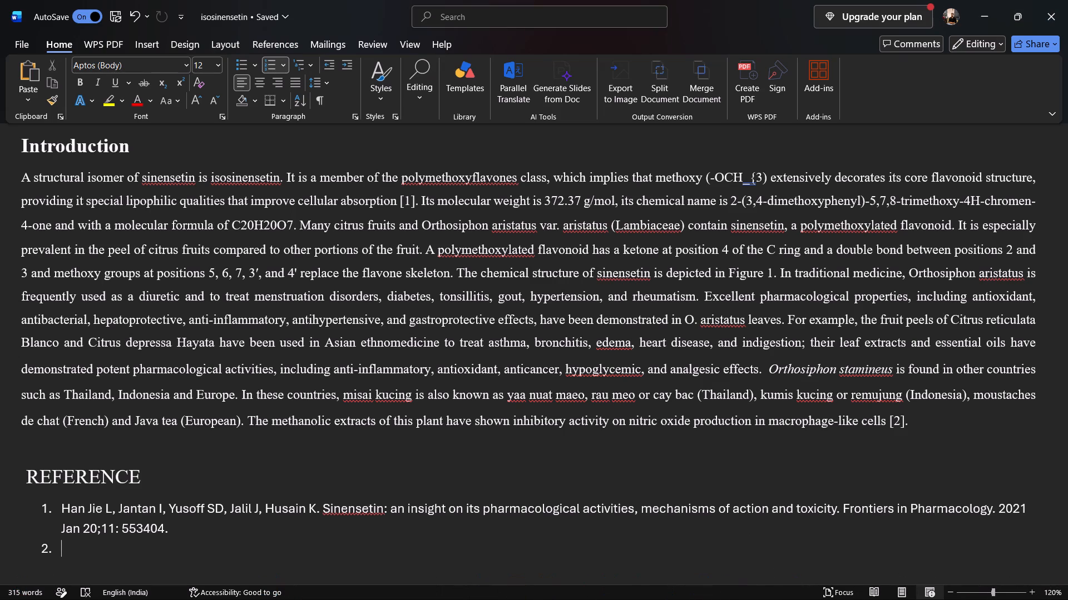
pyautogui.hotkey('ctrl', 'v')
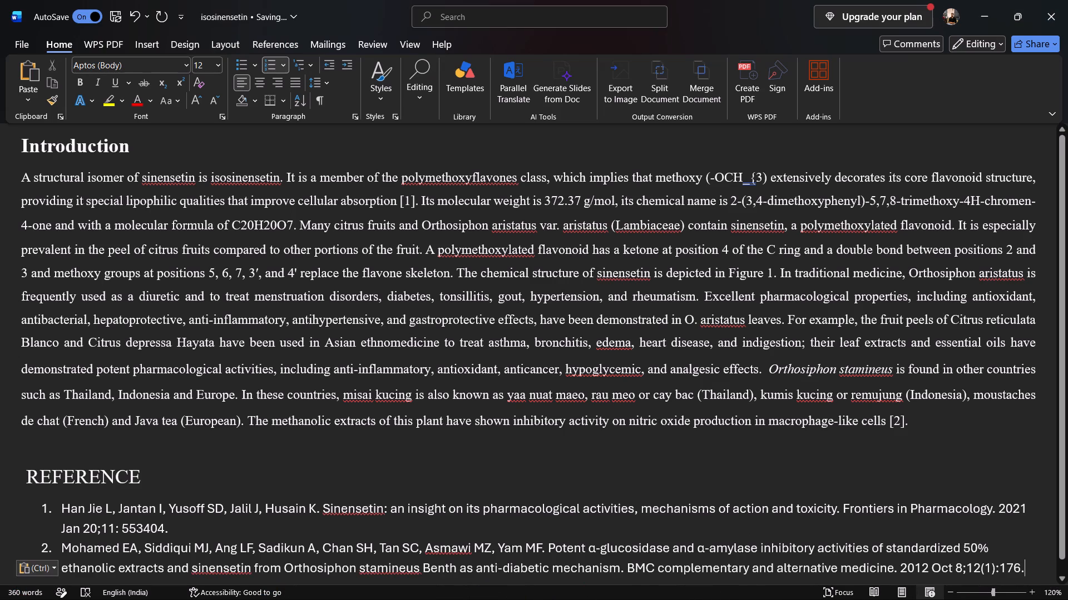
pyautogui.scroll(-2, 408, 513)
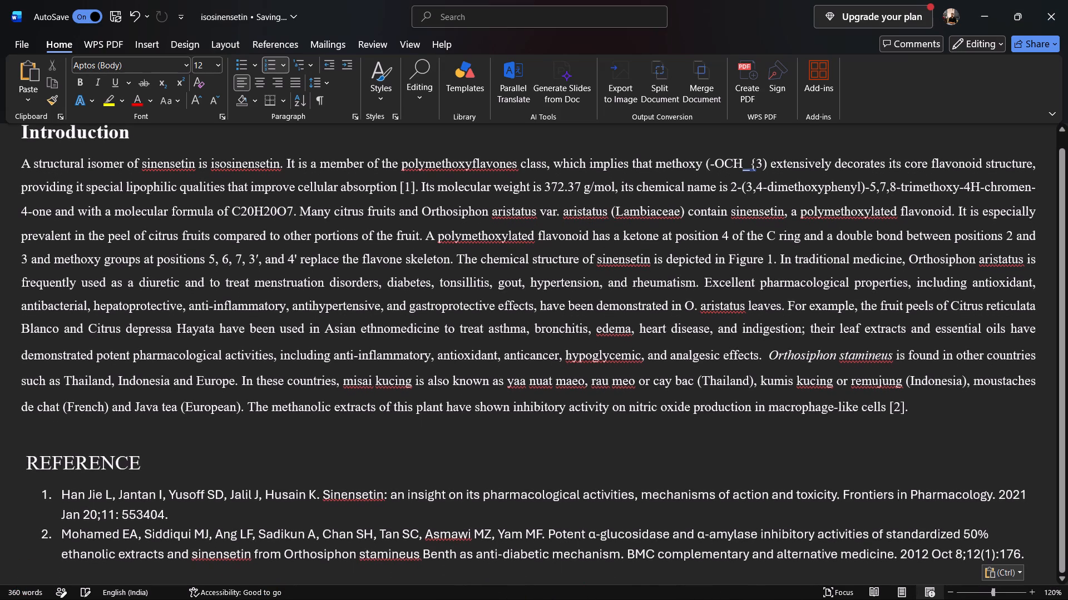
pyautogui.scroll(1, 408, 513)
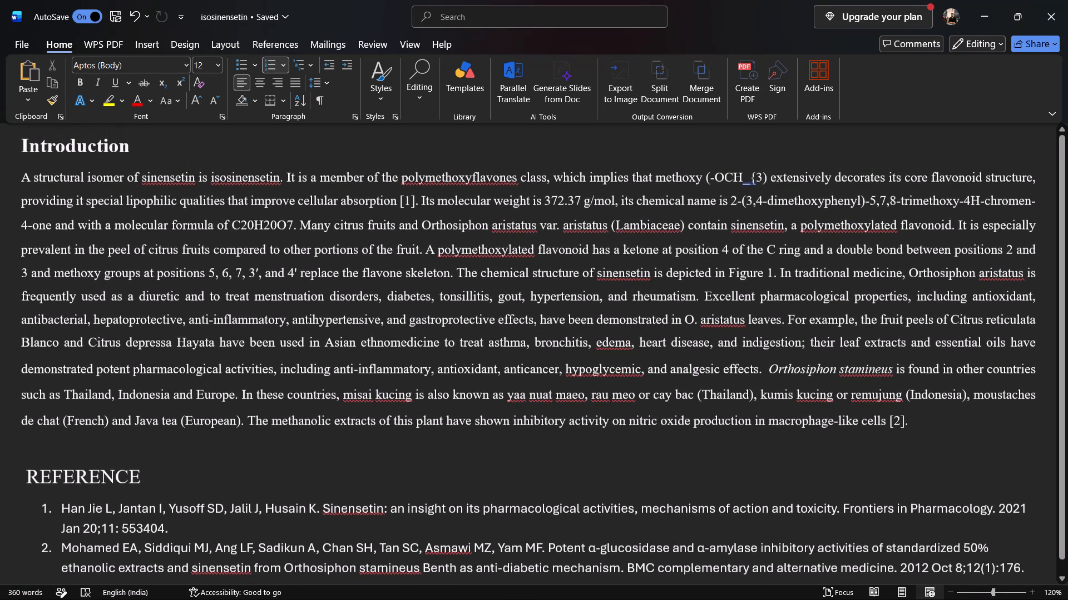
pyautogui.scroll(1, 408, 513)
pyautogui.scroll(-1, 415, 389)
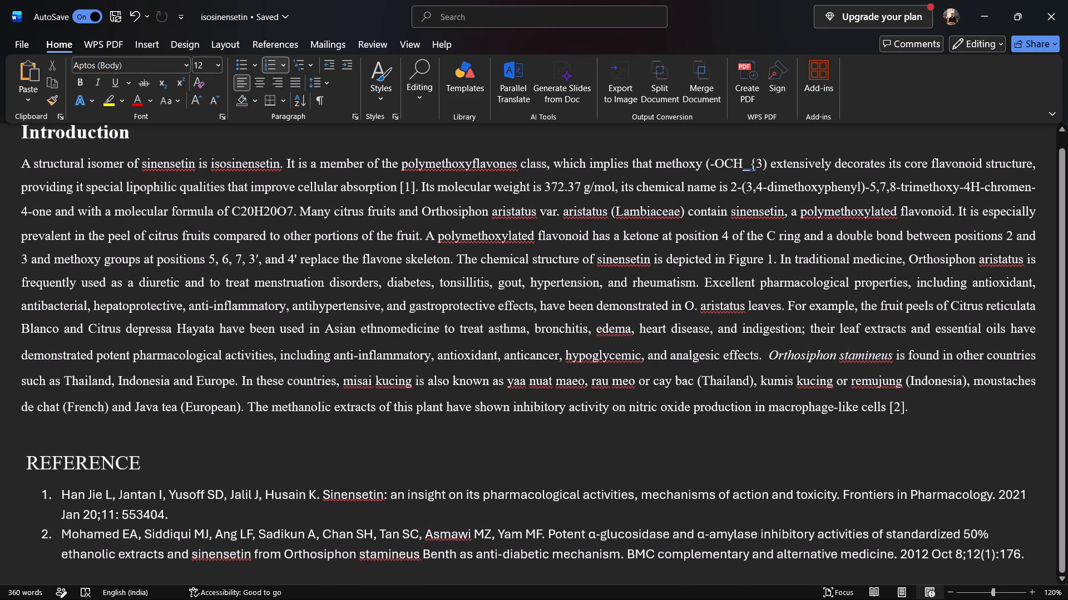
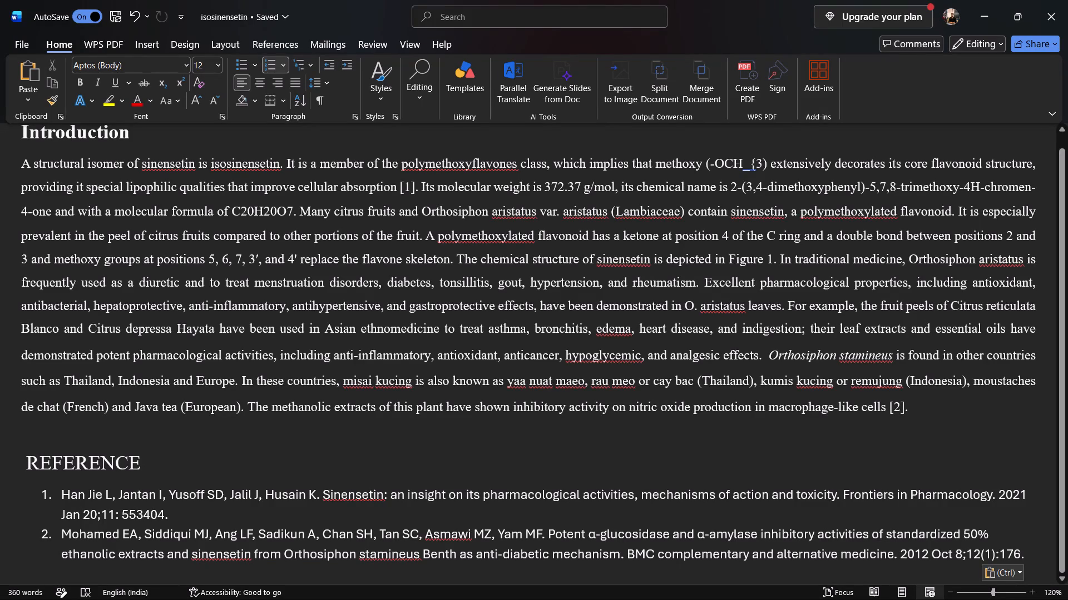
# Insert "have shown by" after "macrophage-like cells", just before the [2] citation in the Introduction's last sentence.
pyautogui.click(887, 408)
pyautogui.press('space')
pyautogui.write('have shown by')
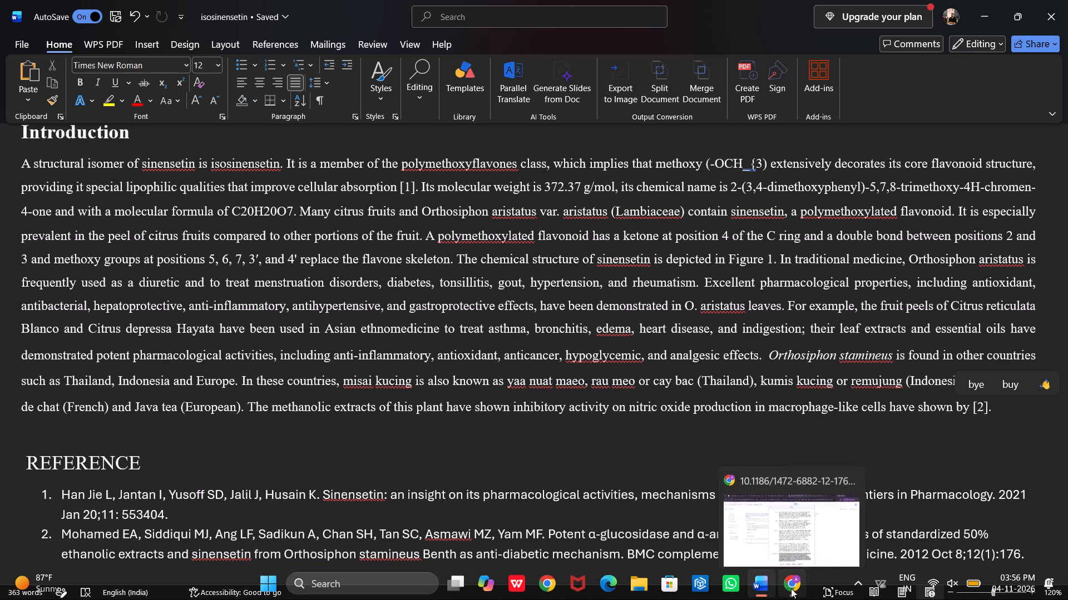
pyautogui.click(665, 437)
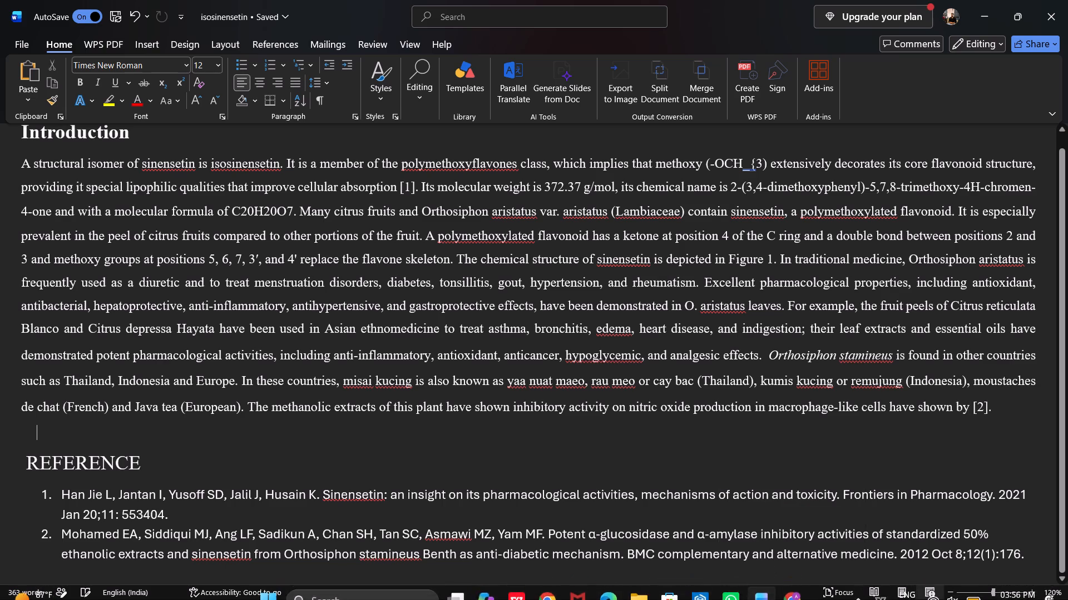
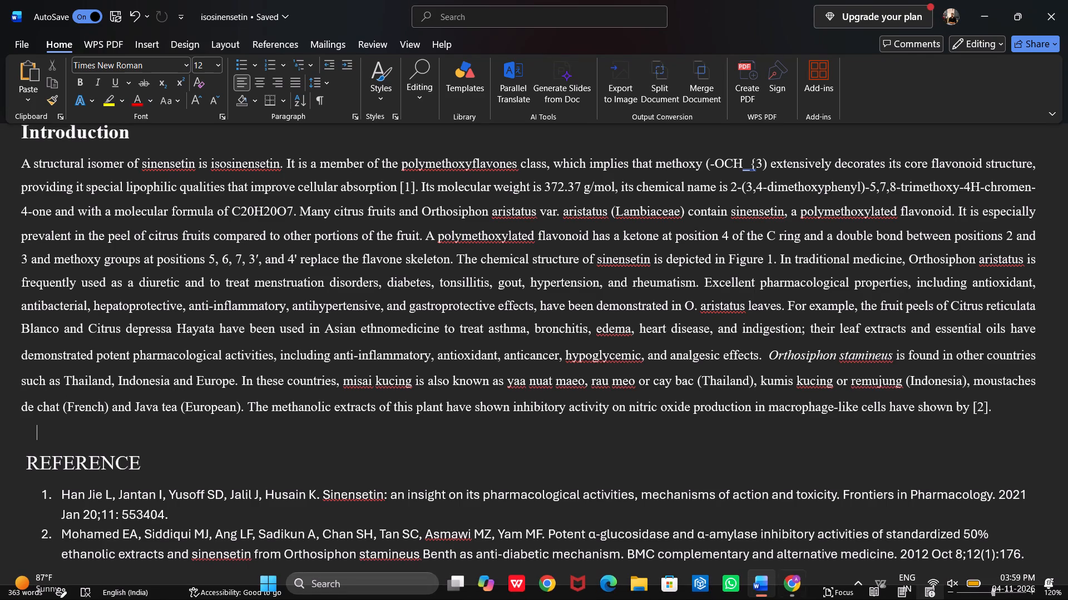
# Switch to Chrome and skim the PMC article on α-glucosidase and α-amylase inhibition from its abstract through the Methods section.
pyautogui.click(785, 582)
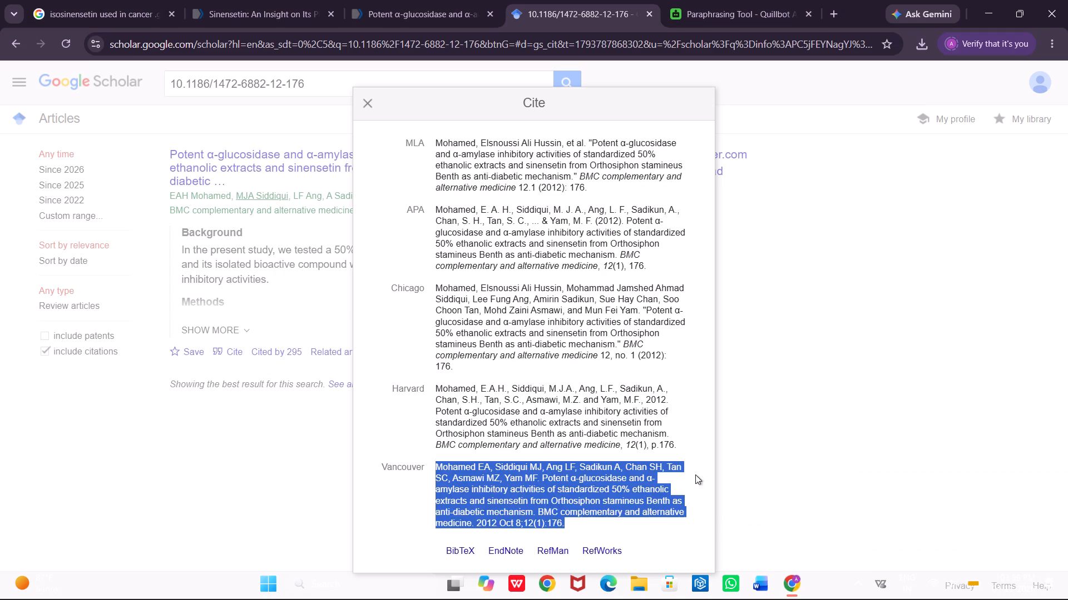
pyautogui.click(574, 278)
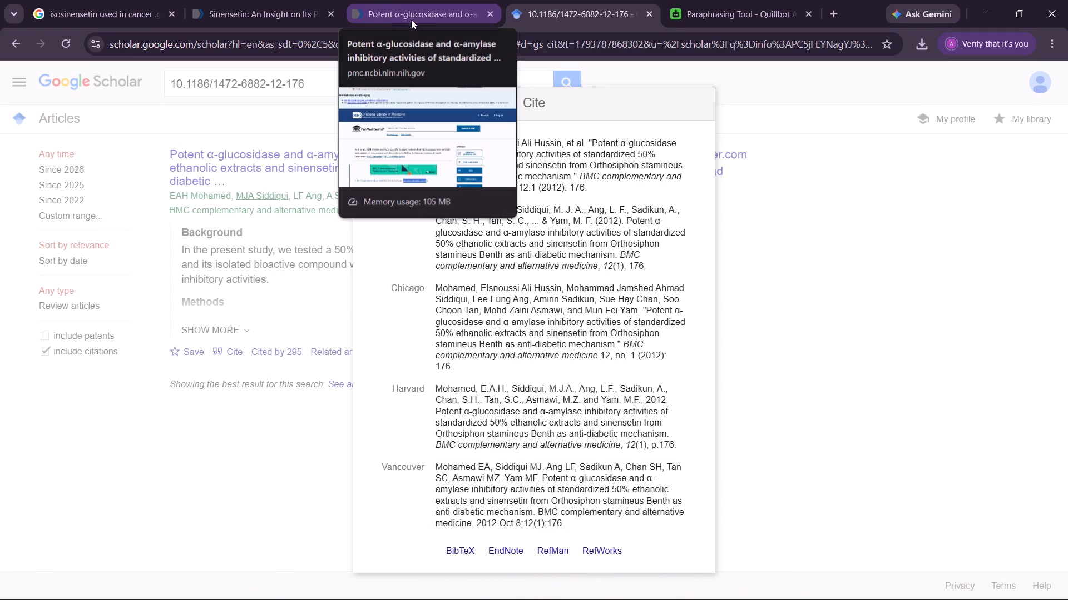
pyautogui.click(418, 12)
pyautogui.click(418, 12)
pyautogui.scroll(-5, 418, 12)
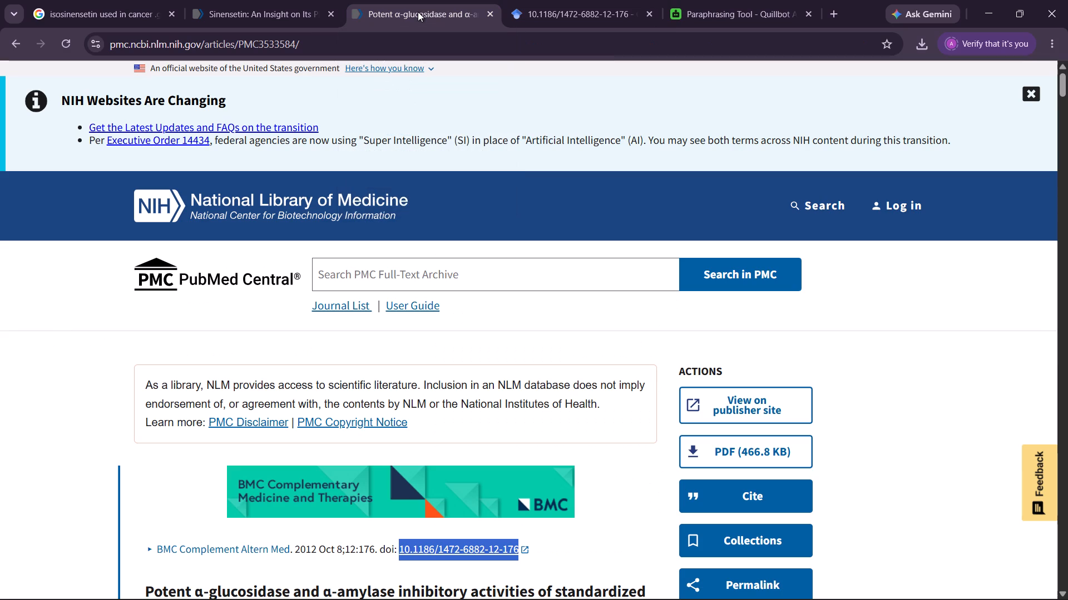
pyautogui.scroll(2, 418, 12)
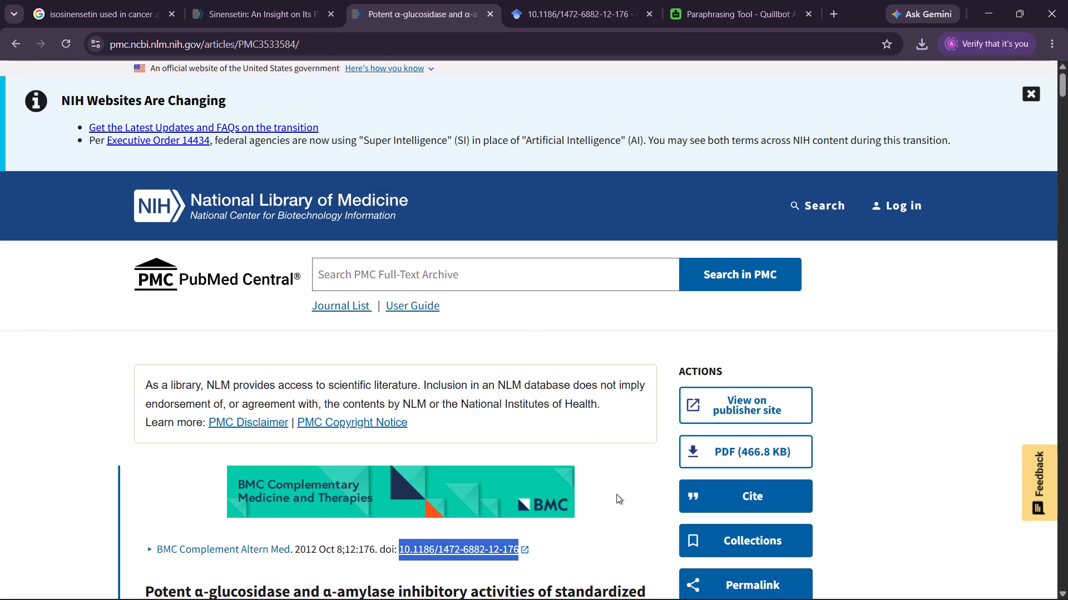
pyautogui.click(616, 494)
pyautogui.scroll(-10, 616, 494)
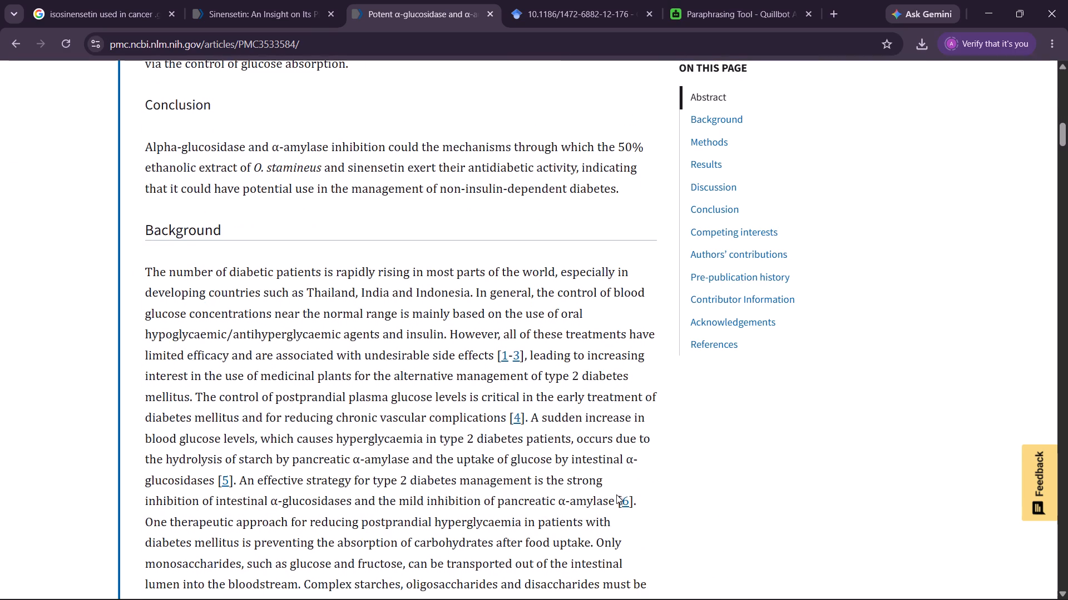
pyautogui.scroll(-9, 616, 494)
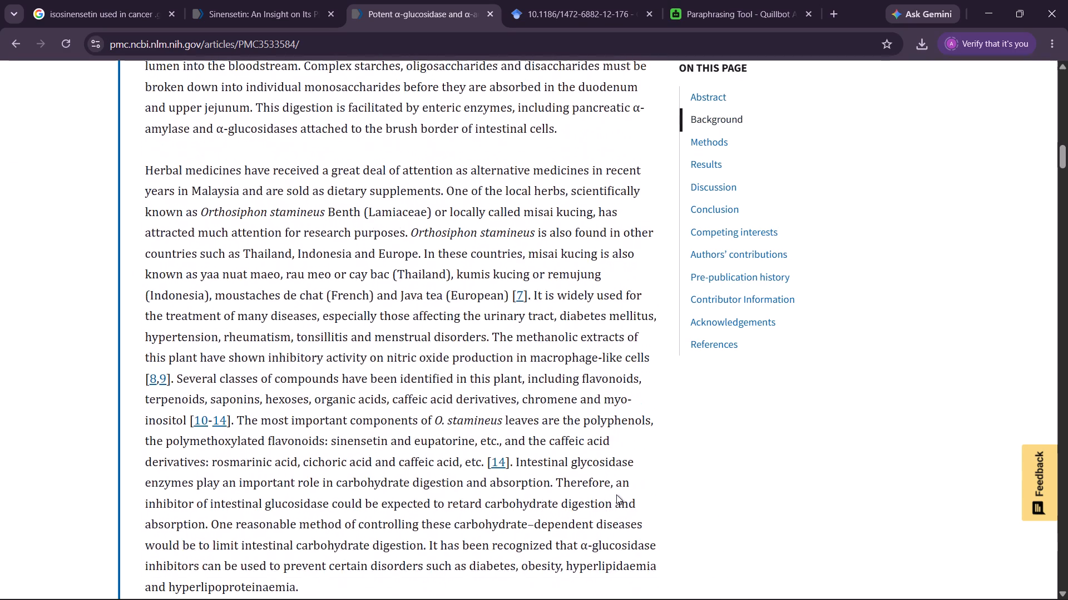
pyautogui.scroll(-10, 616, 494)
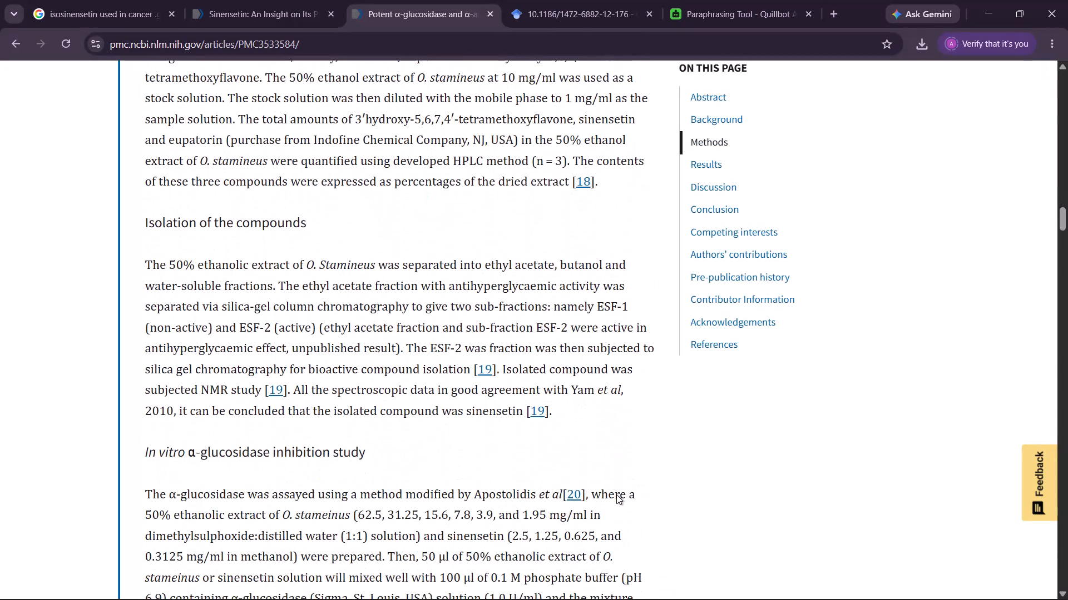
pyautogui.scroll(-4, 616, 494)
pyautogui.scroll(7, 616, 494)
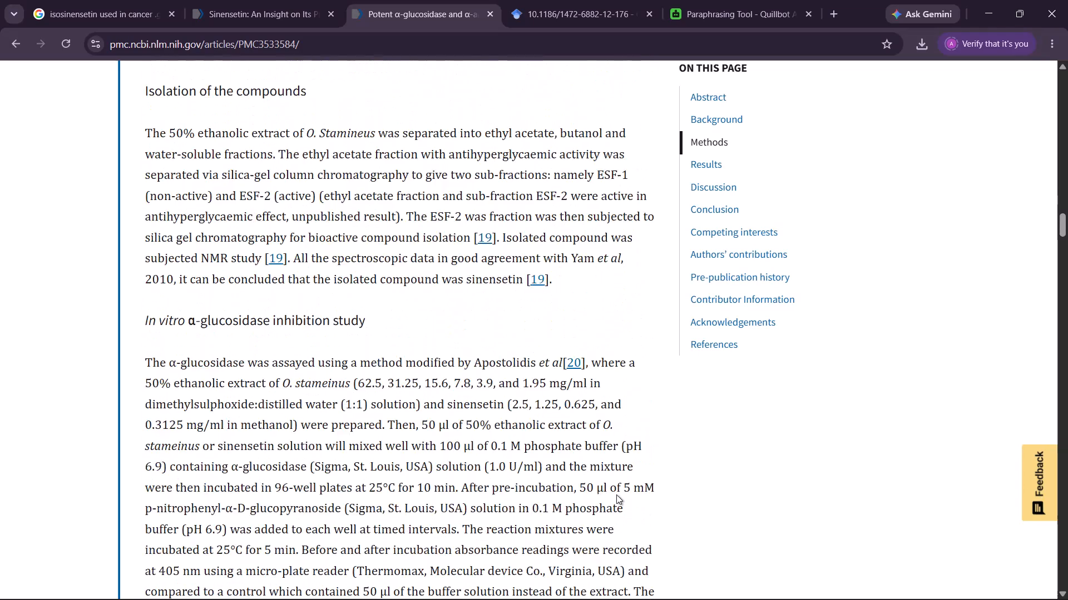
pyautogui.scroll(8, 616, 494)
# Read the article's Background paragraphs on diabetes and Orthosiphon stamineus, continuing into the plant preparation and HPLC methods.
pyautogui.scroll(-1, 616, 494)
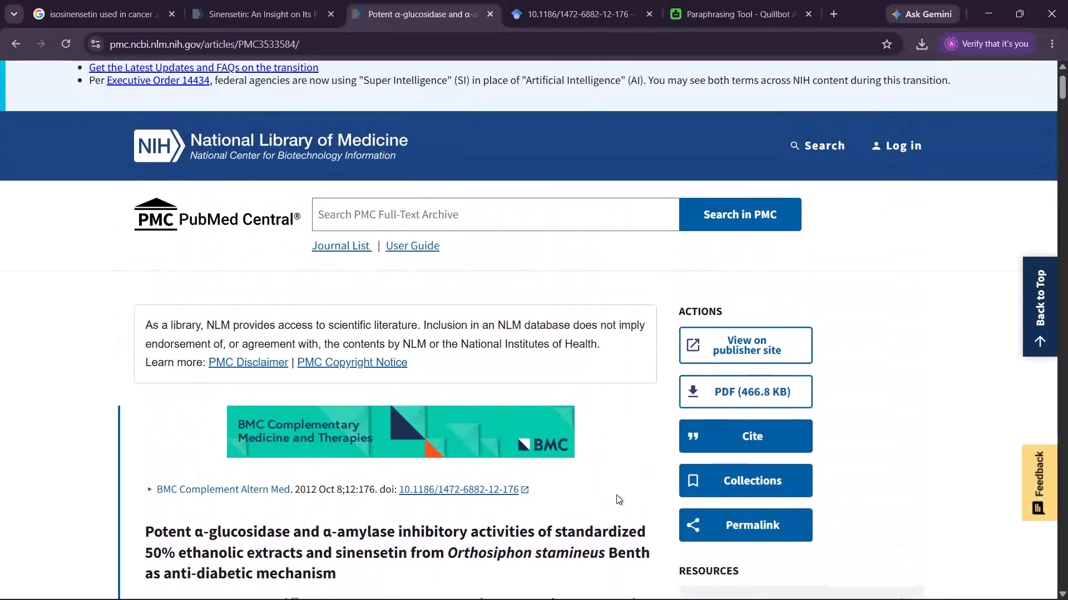
pyautogui.scroll(-9, 616, 494)
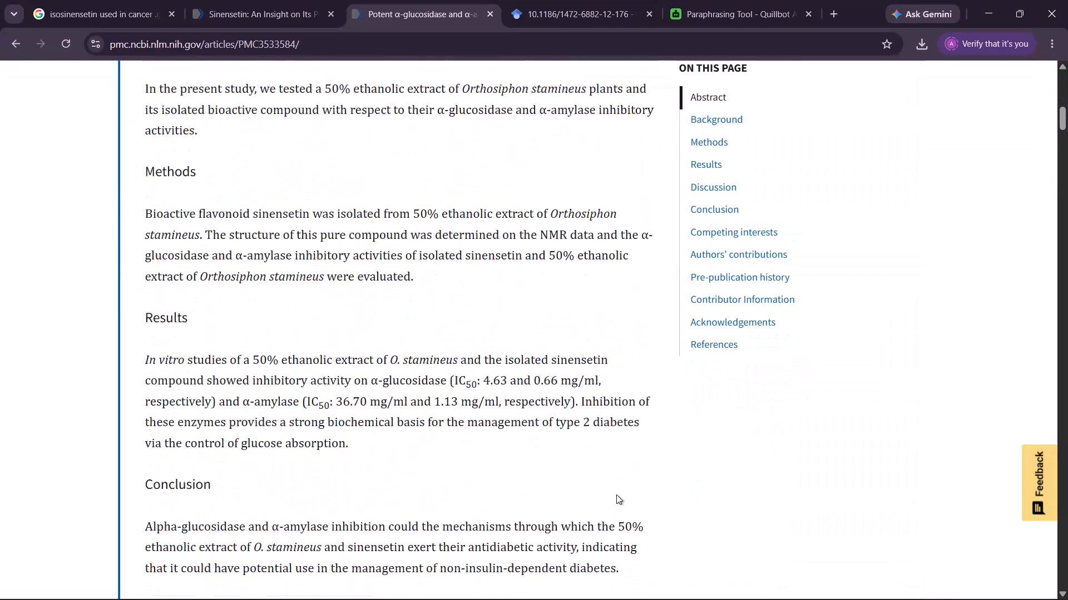
pyautogui.scroll(-5, 616, 494)
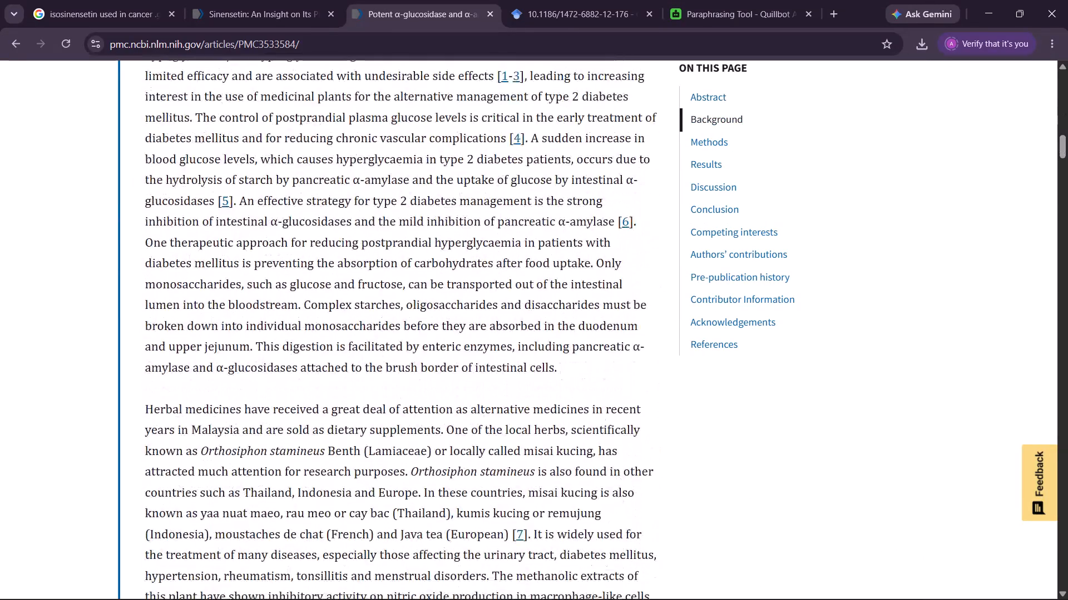
pyautogui.scroll(-1, 616, 494)
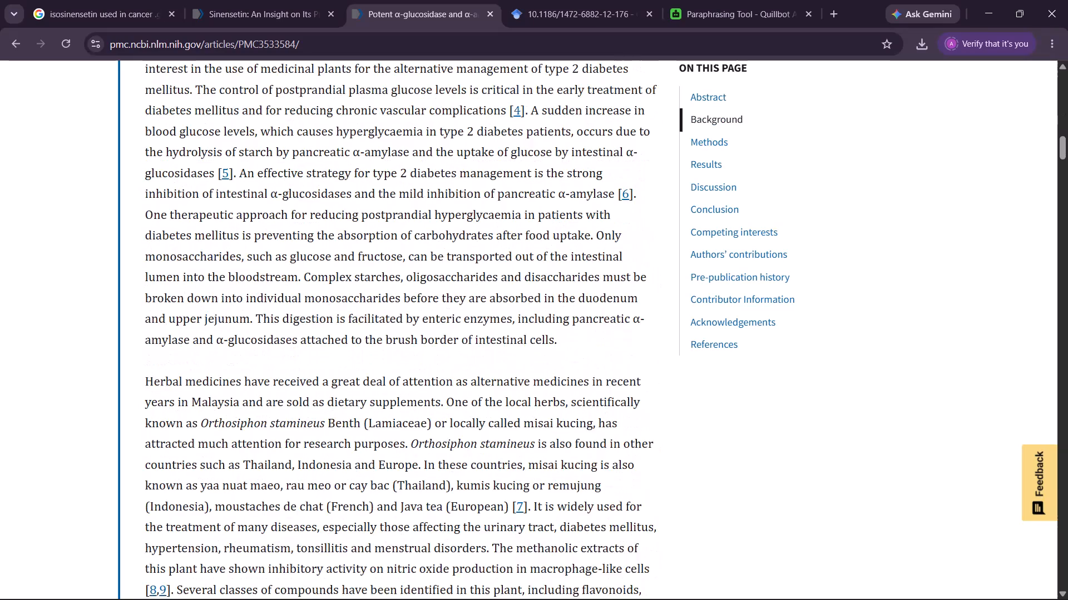
pyautogui.scroll(-3, 616, 494)
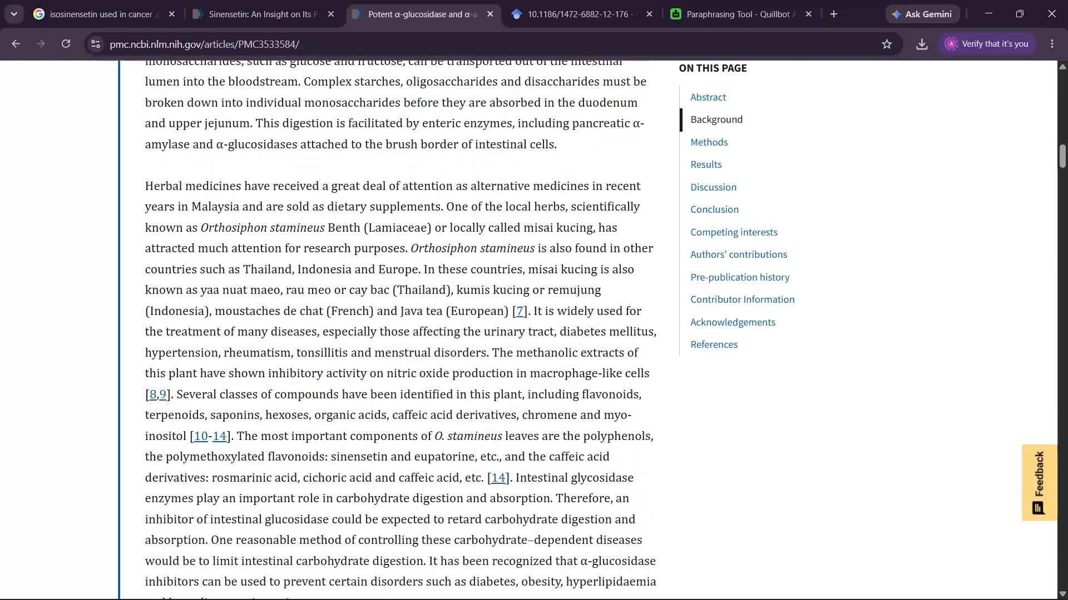
pyautogui.scroll(-1, 616, 494)
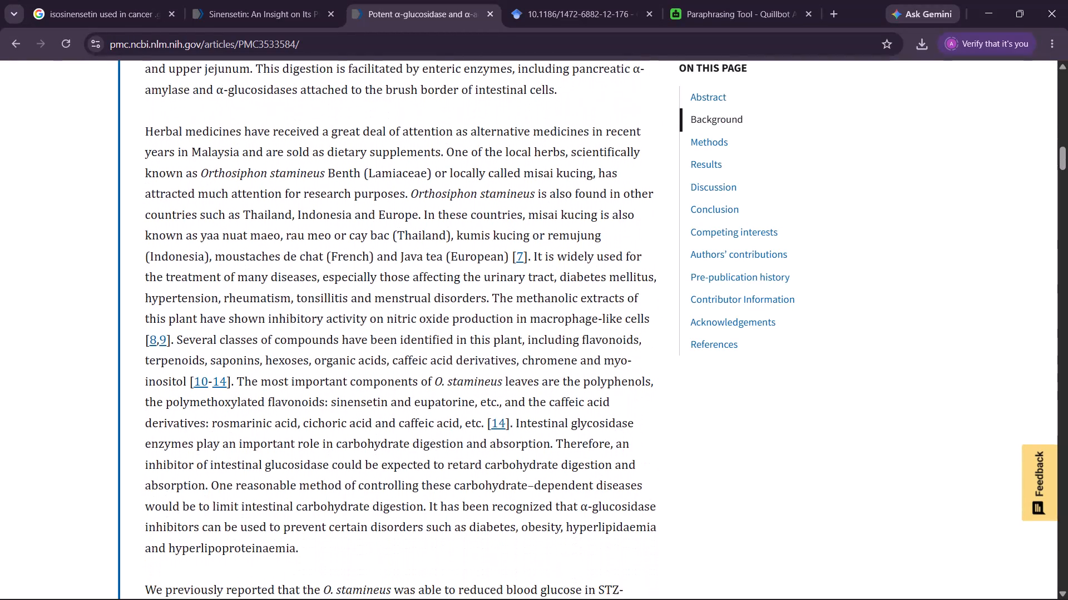
pyautogui.scroll(-4, 616, 494)
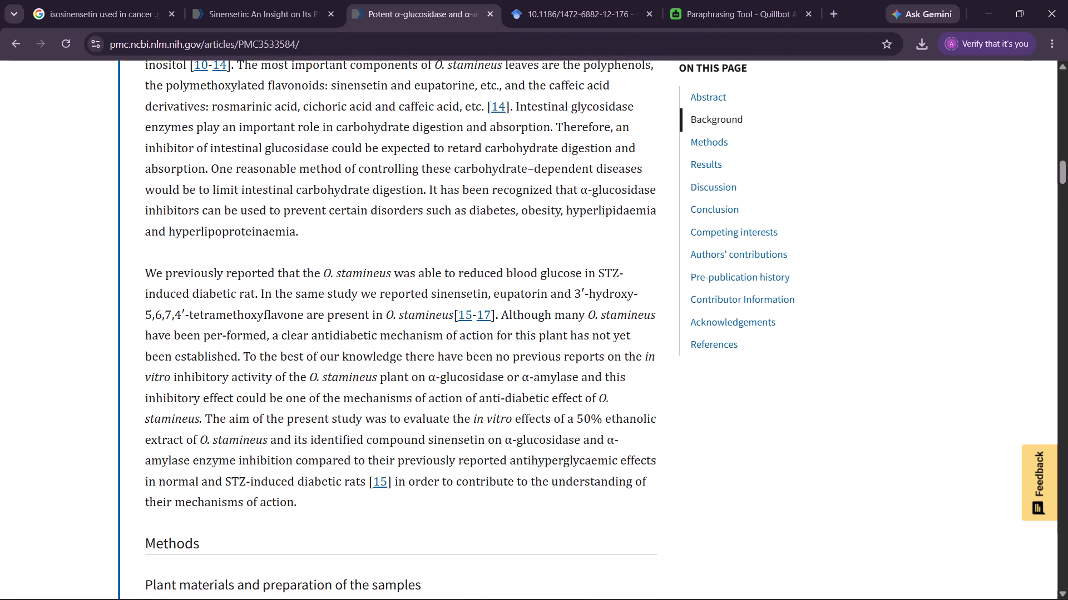
pyautogui.scroll(-1, 616, 494)
pyautogui.scroll(-2, 585, 342)
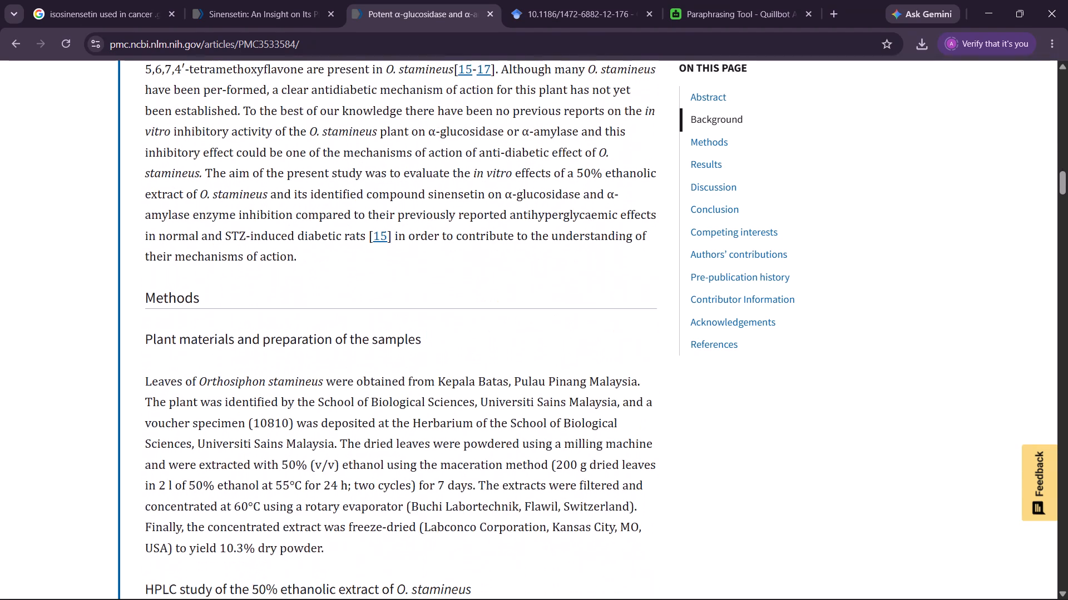
pyautogui.scroll(-3, 585, 342)
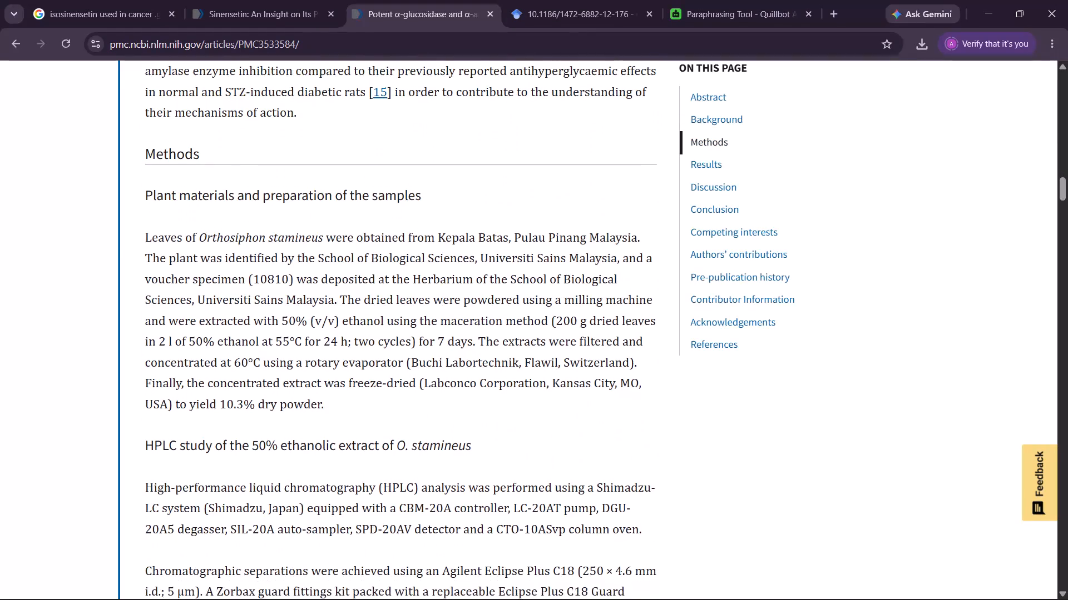
pyautogui.scroll(-1, 585, 342)
pyautogui.scroll(1, 585, 342)
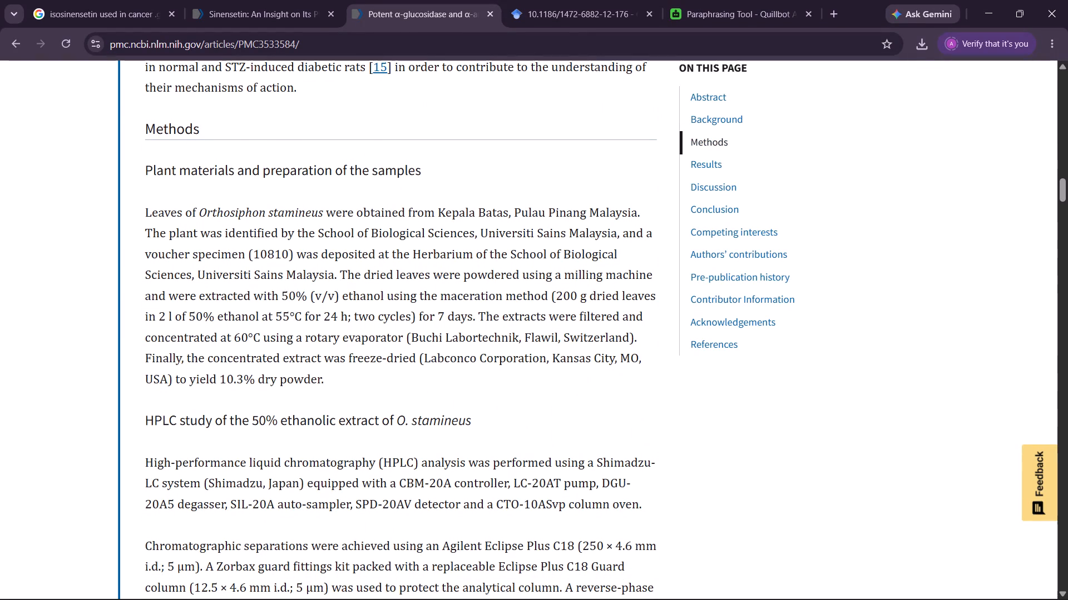
pyautogui.scroll(1, 588, 358)
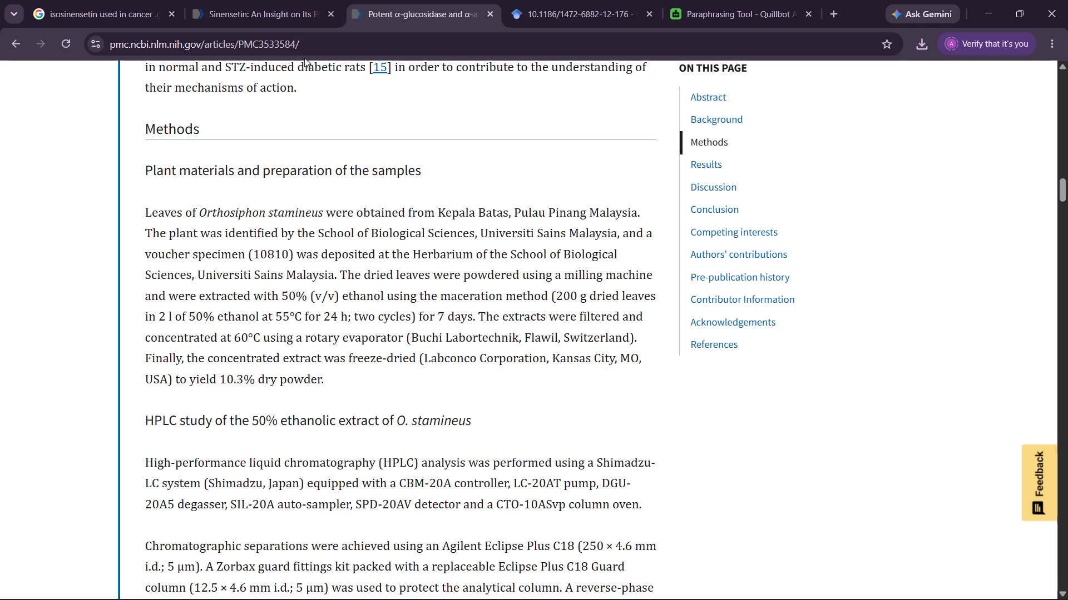
# Open the free PMC full text of the Sinensetin pharmacology review from PubMed and examine its Abstract and Introduction.
pyautogui.click(291, 13)
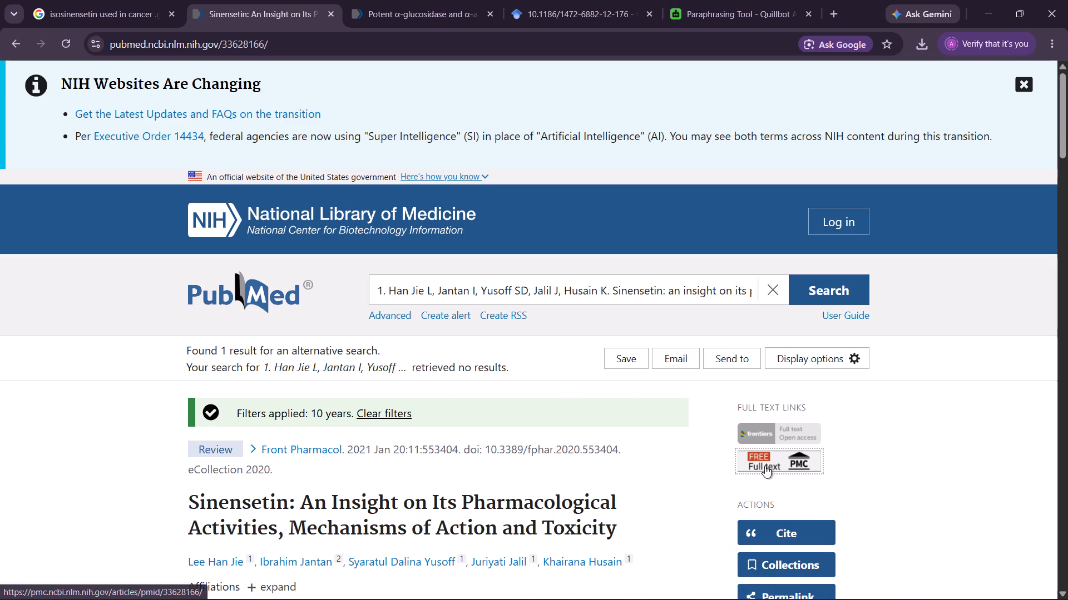
pyautogui.click(765, 466)
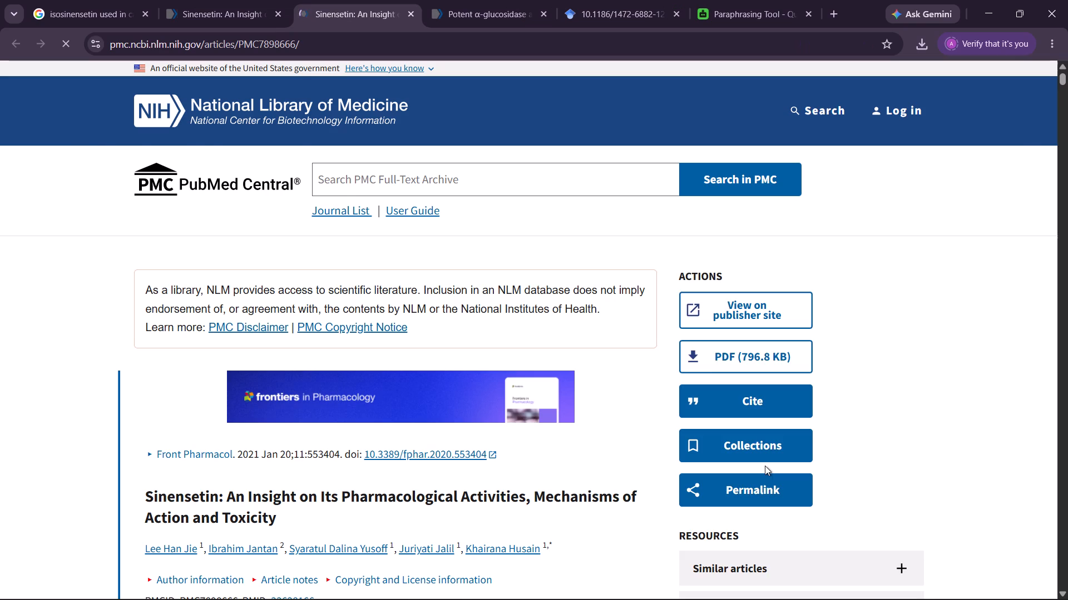
pyautogui.scroll(-8, 765, 466)
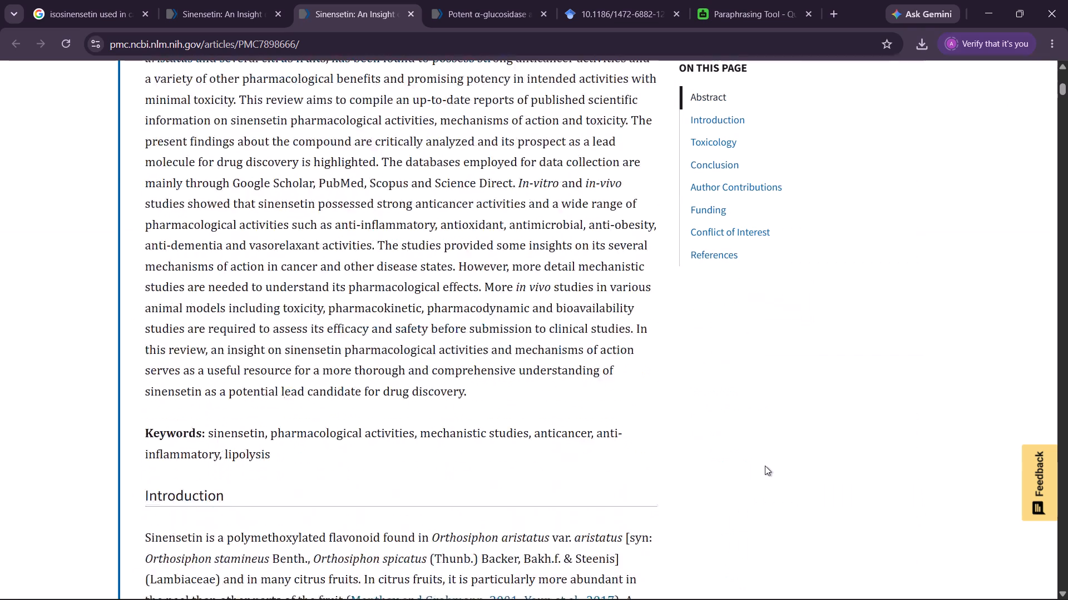
pyautogui.scroll(-6, 765, 466)
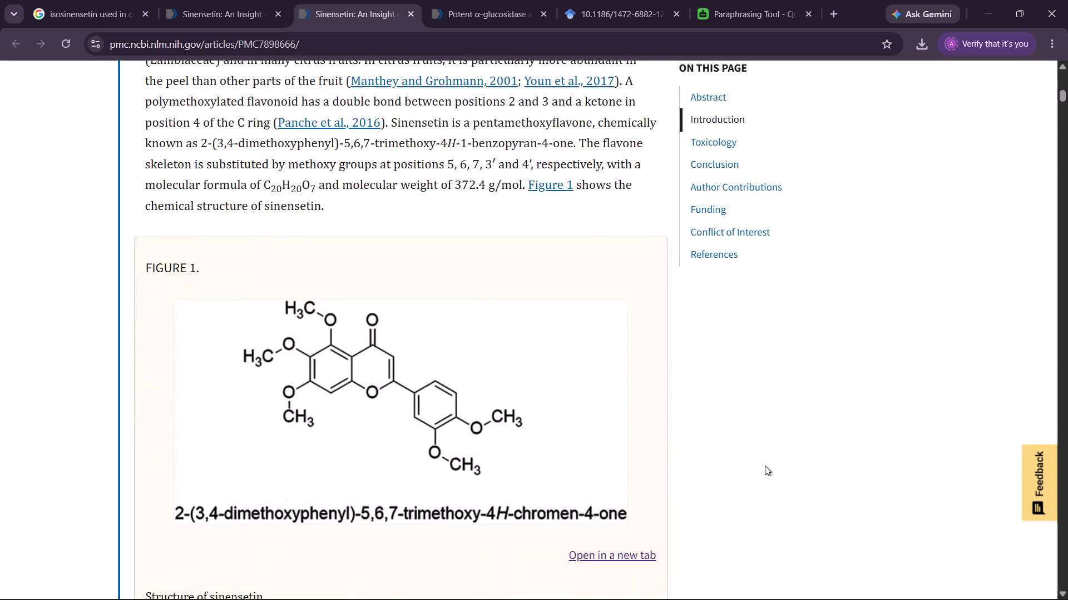
pyautogui.scroll(-6, 765, 466)
pyautogui.scroll(1, 765, 466)
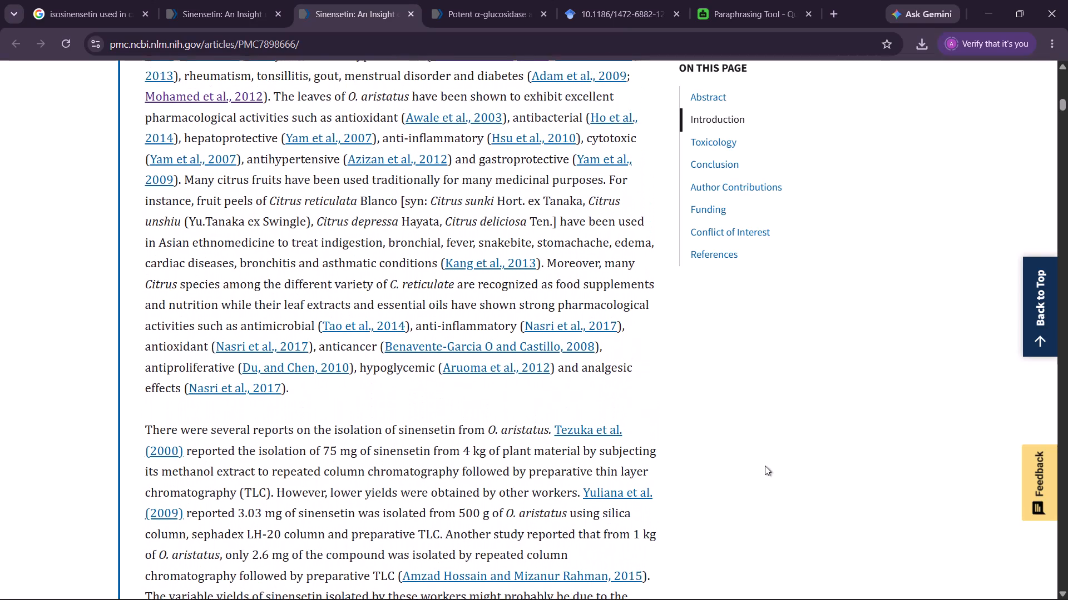
pyautogui.scroll(1, 765, 466)
pyautogui.scroll(-1, 765, 466)
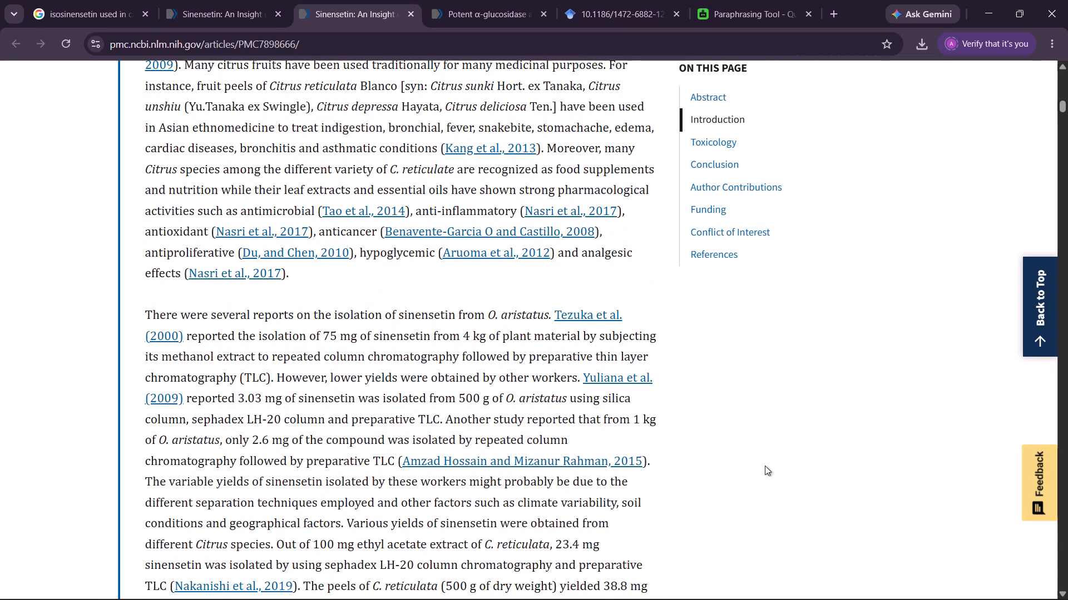
# Read the review's passages on sinensetin isolation and synthesis and the start of Pharmacological Activities and Mechanisms of Action.
pyautogui.scroll(-3, 765, 466)
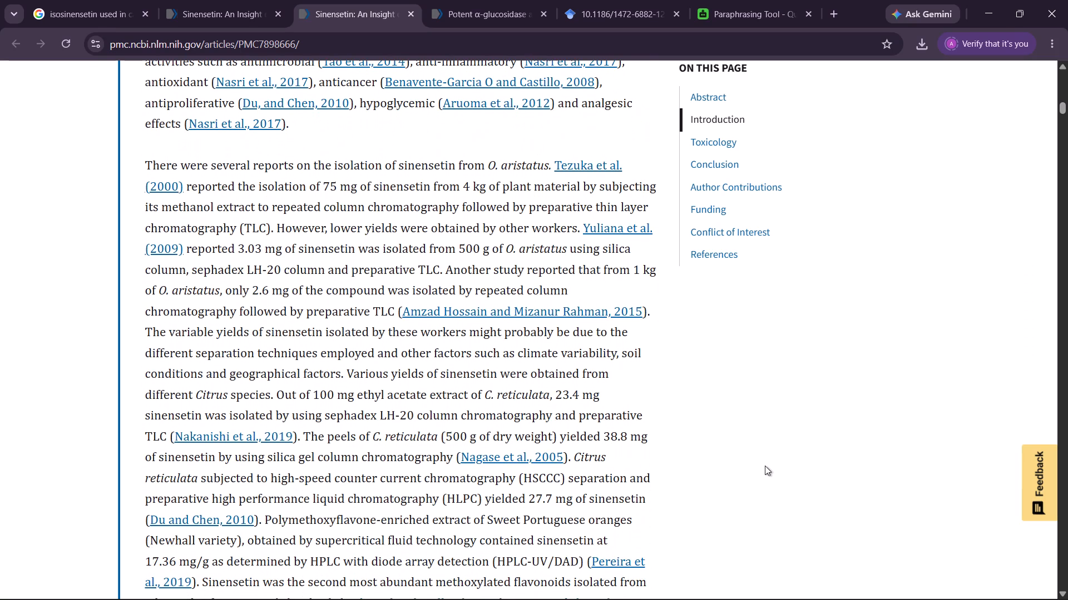
pyautogui.scroll(-2, 765, 466)
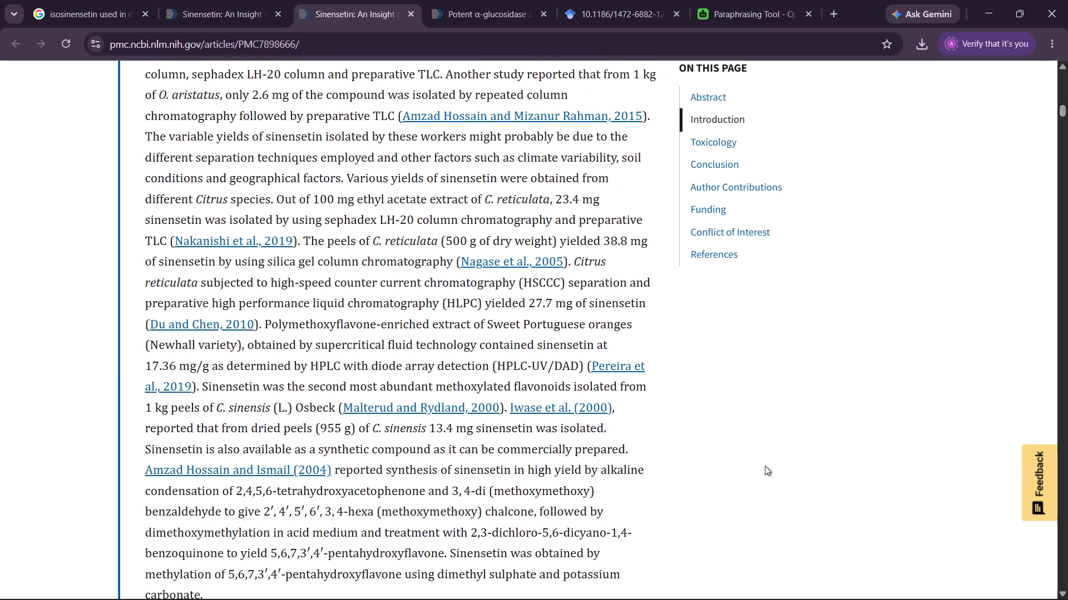
pyautogui.scroll(-2, 765, 466)
pyautogui.scroll(-3, 765, 394)
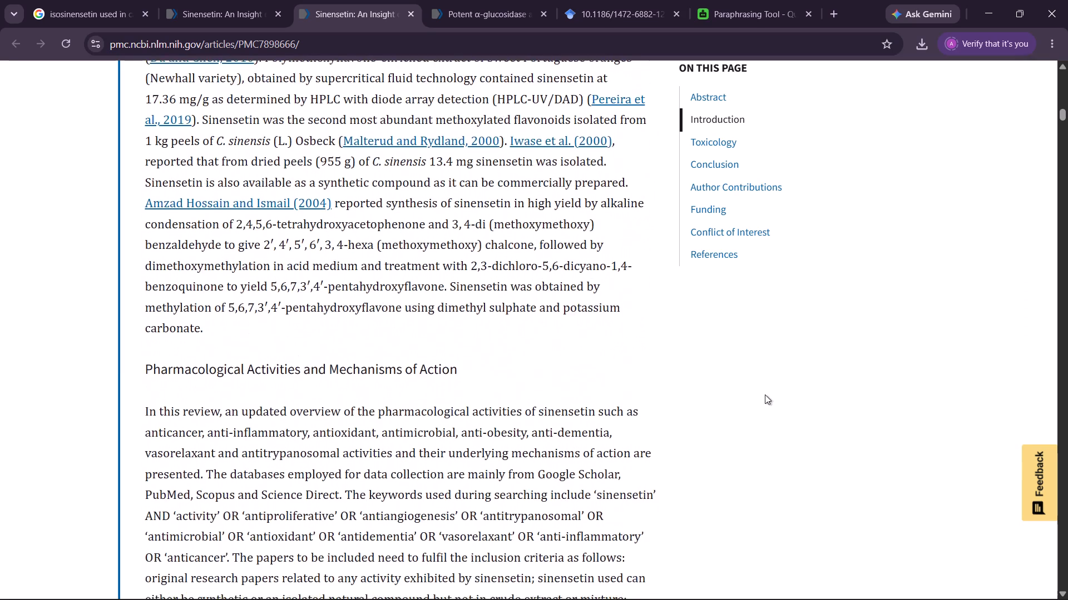
pyautogui.scroll(-2, 765, 394)
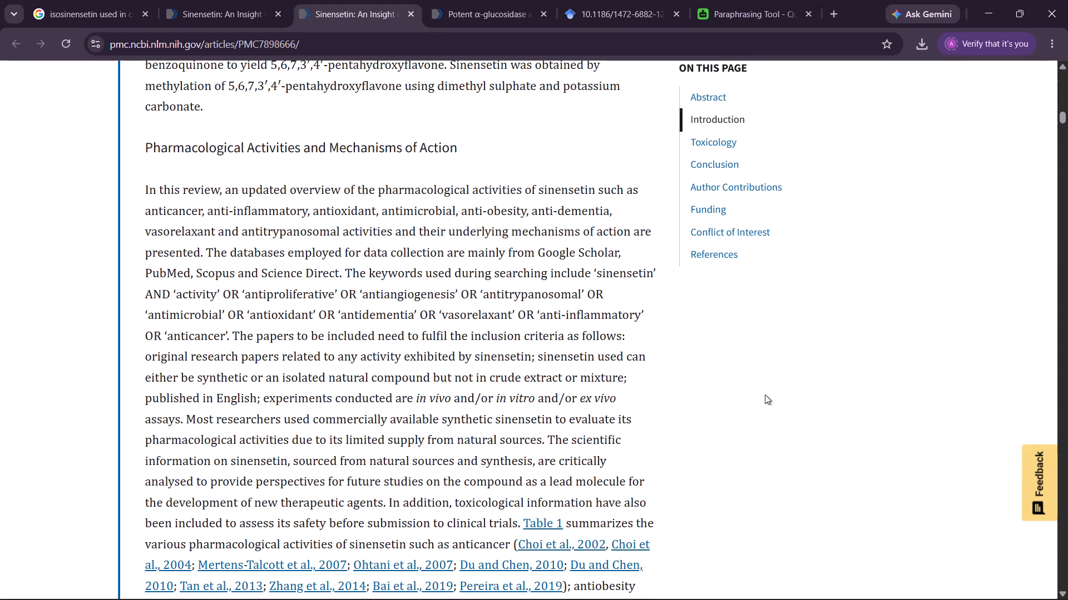
pyautogui.scroll(3, 765, 394)
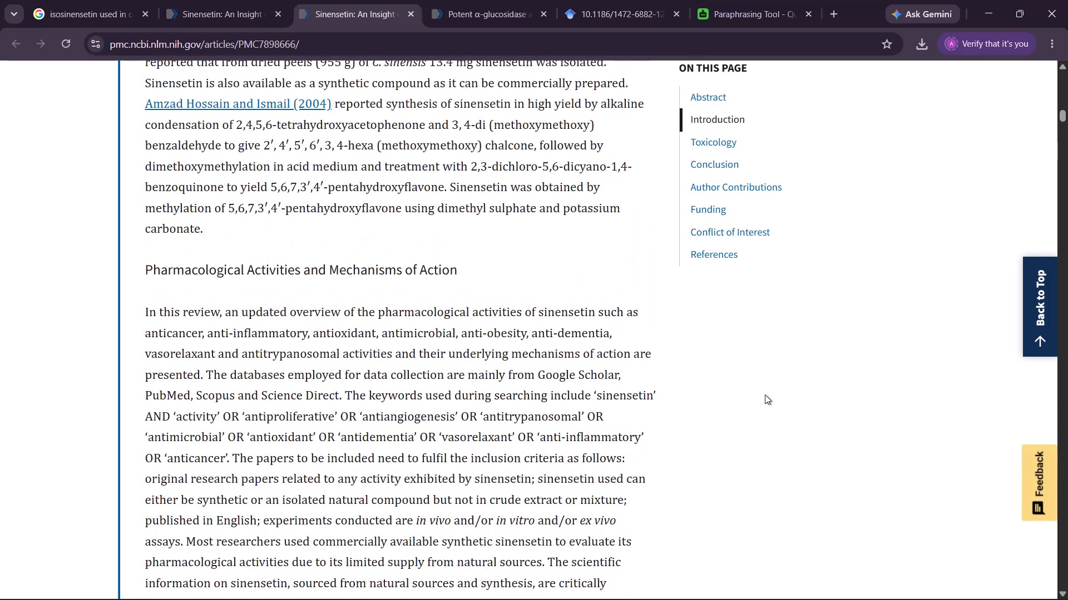
# Scan the anticancer entries in the sinensetin review's table of pharmacological activities.
pyautogui.scroll(-6, 765, 394)
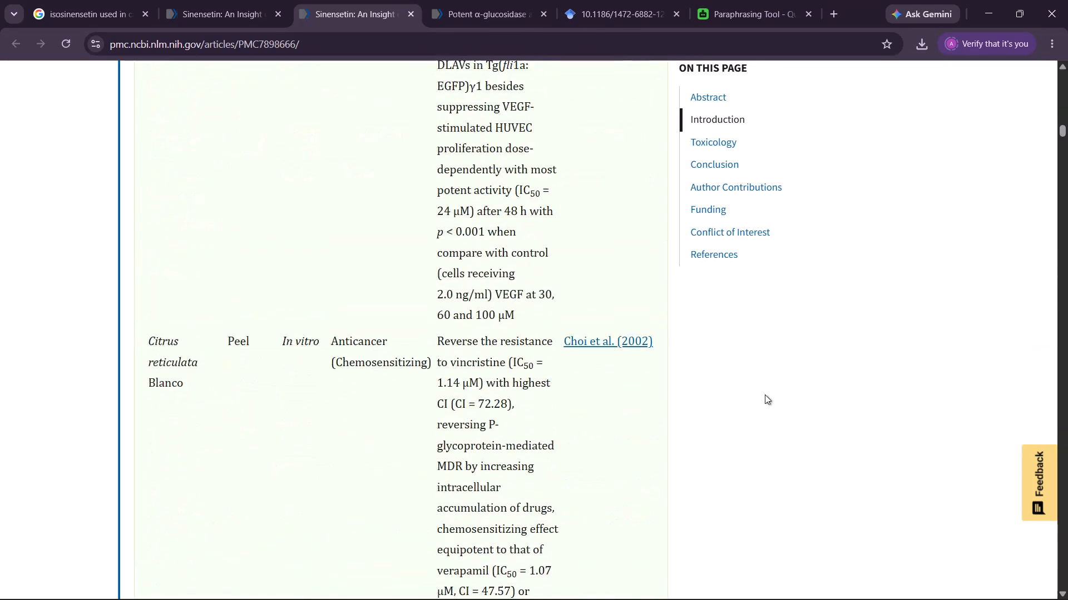
pyautogui.scroll(-9, 765, 394)
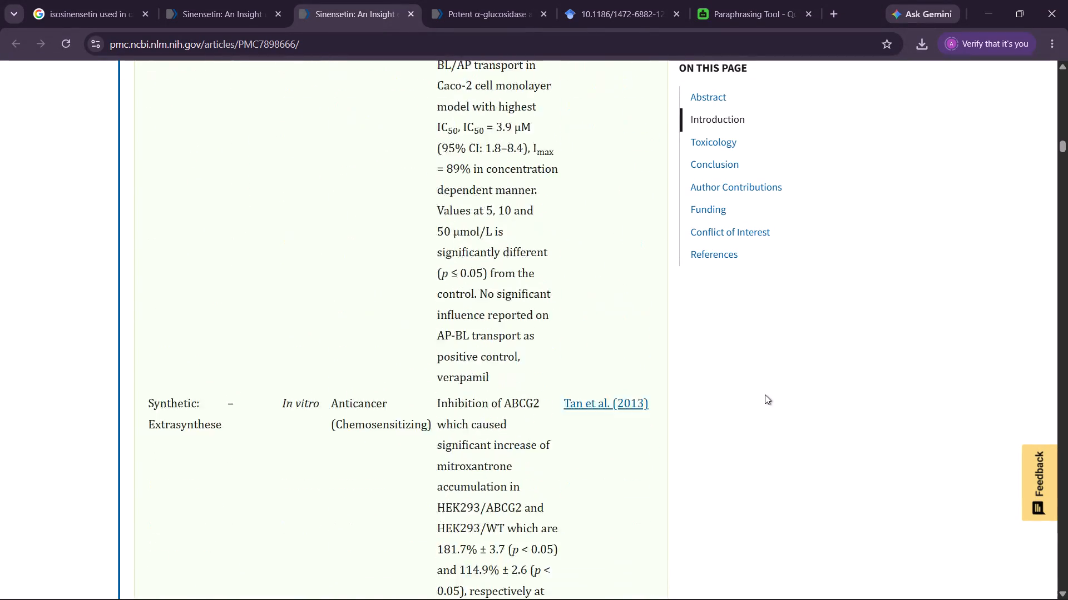
pyautogui.scroll(-9, 765, 394)
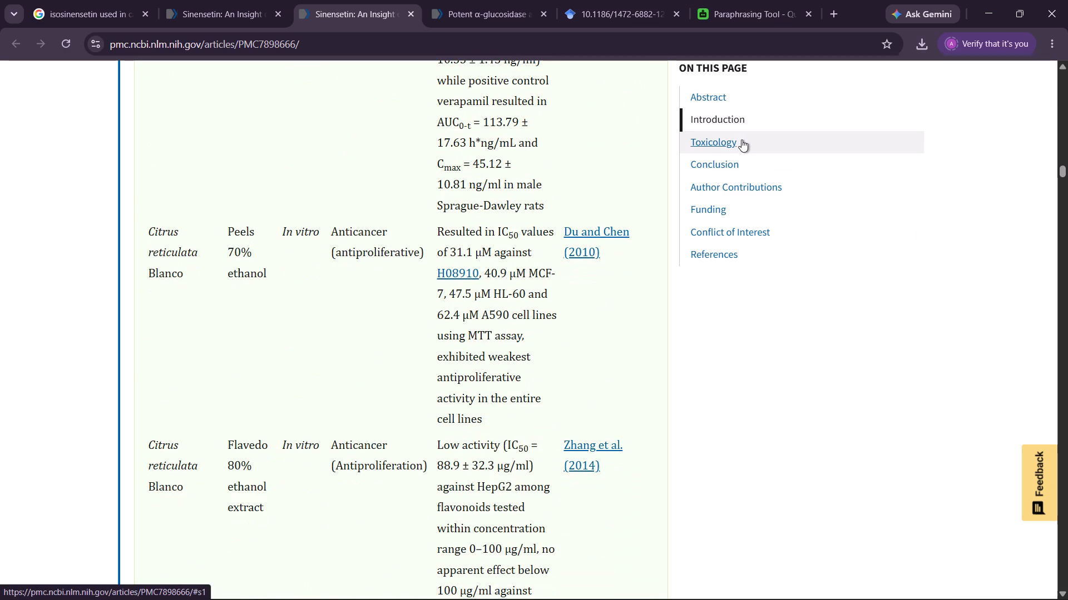
pyautogui.scroll(-7, 582, 207)
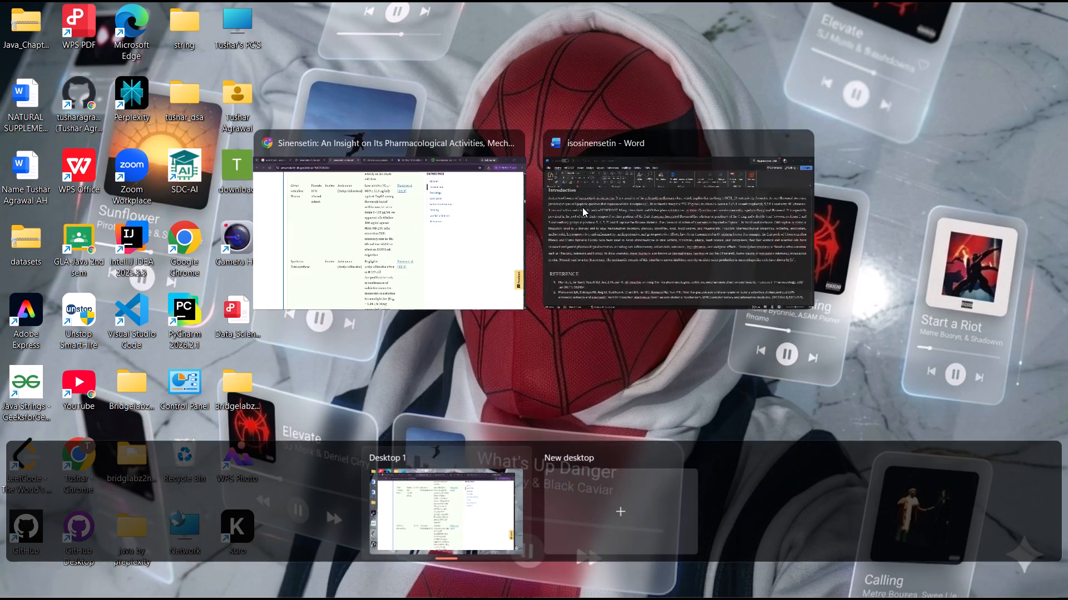
pyautogui.click(393, 212)
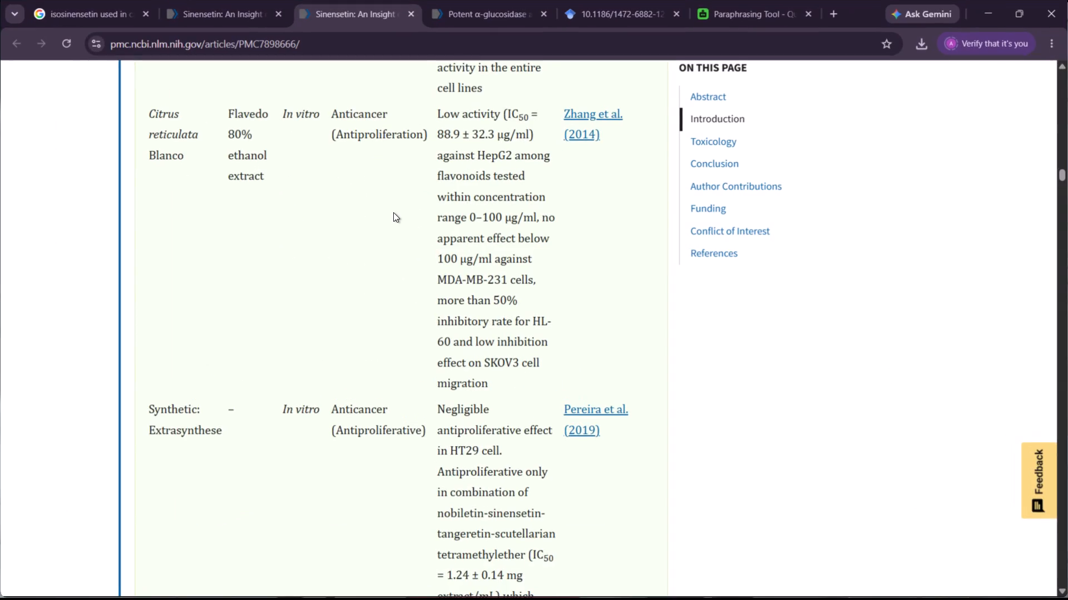
# Examine the table's remaining entries, including apoptosis, antidementia, anti-inflammatory and vasorelaxant activity, and read the Anticancer Activity section's opening paragraph.
pyautogui.scroll(-10, 393, 212)
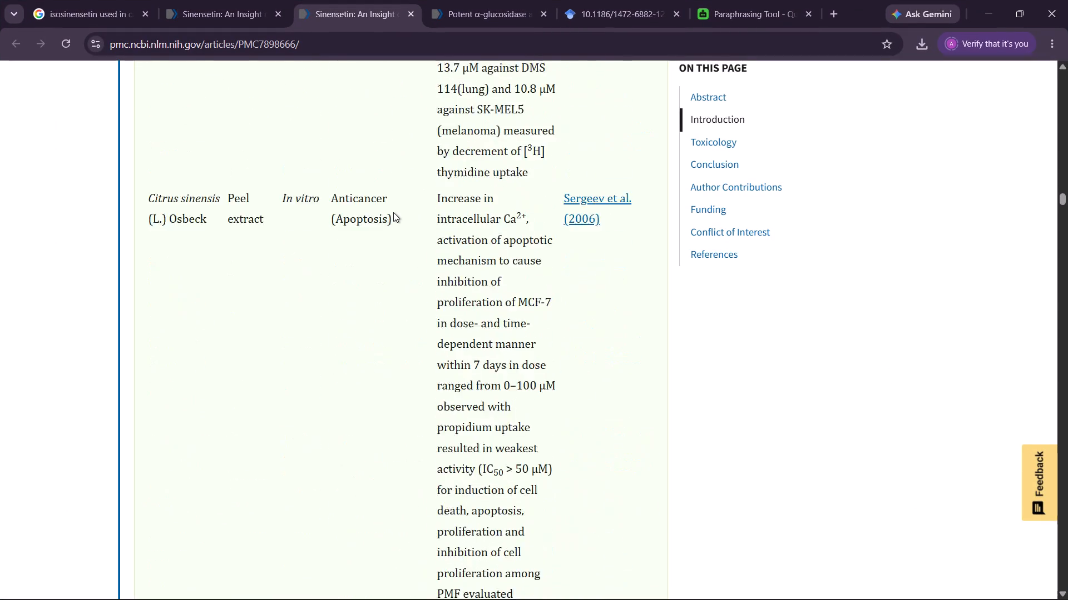
pyautogui.scroll(-6, 393, 212)
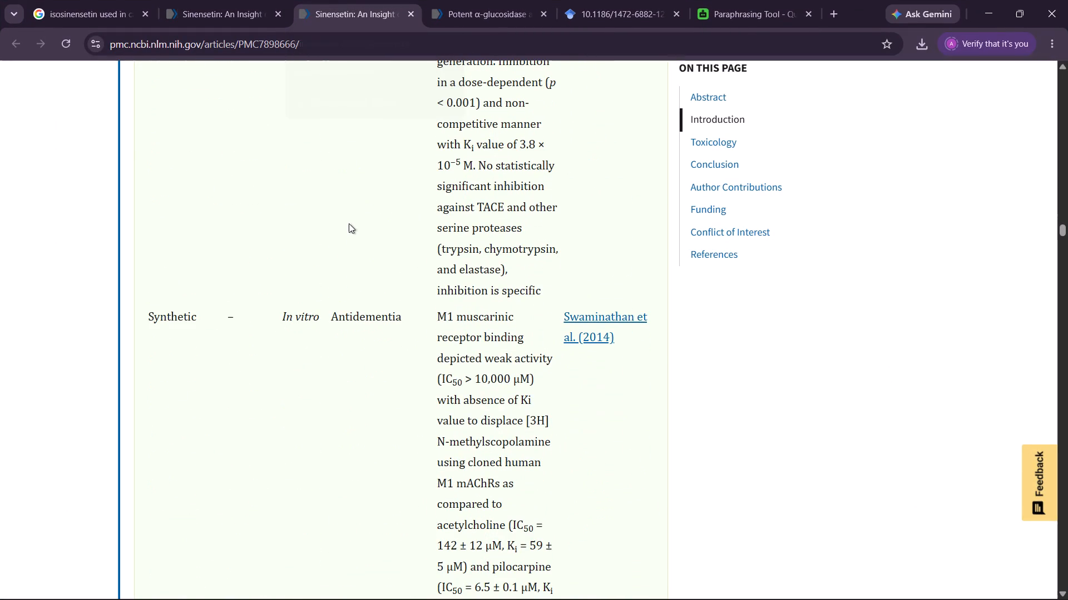
pyautogui.scroll(-15, 350, 234)
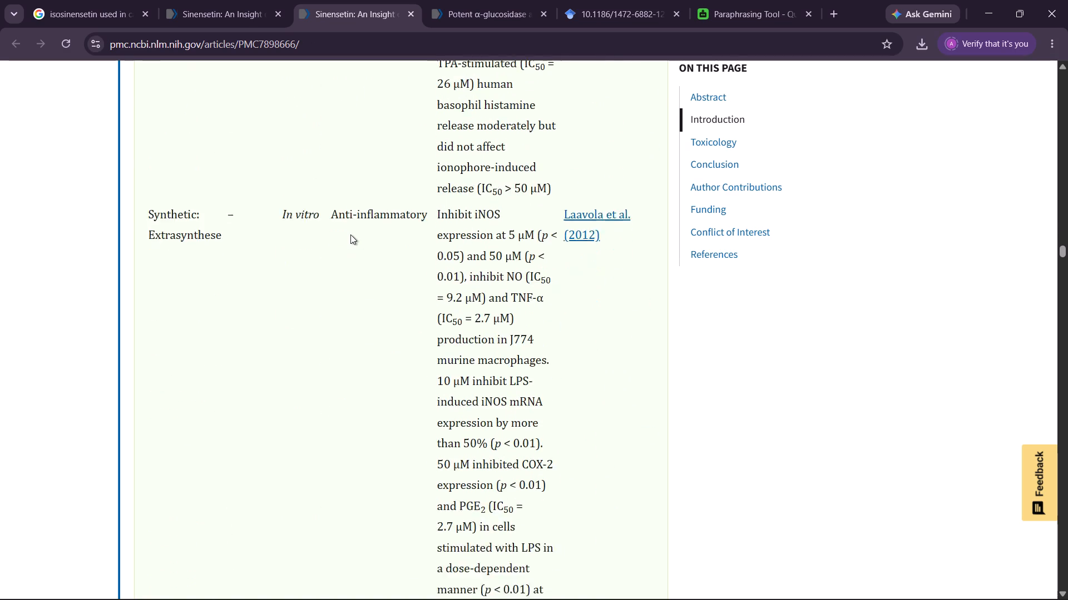
pyautogui.scroll(-15, 350, 234)
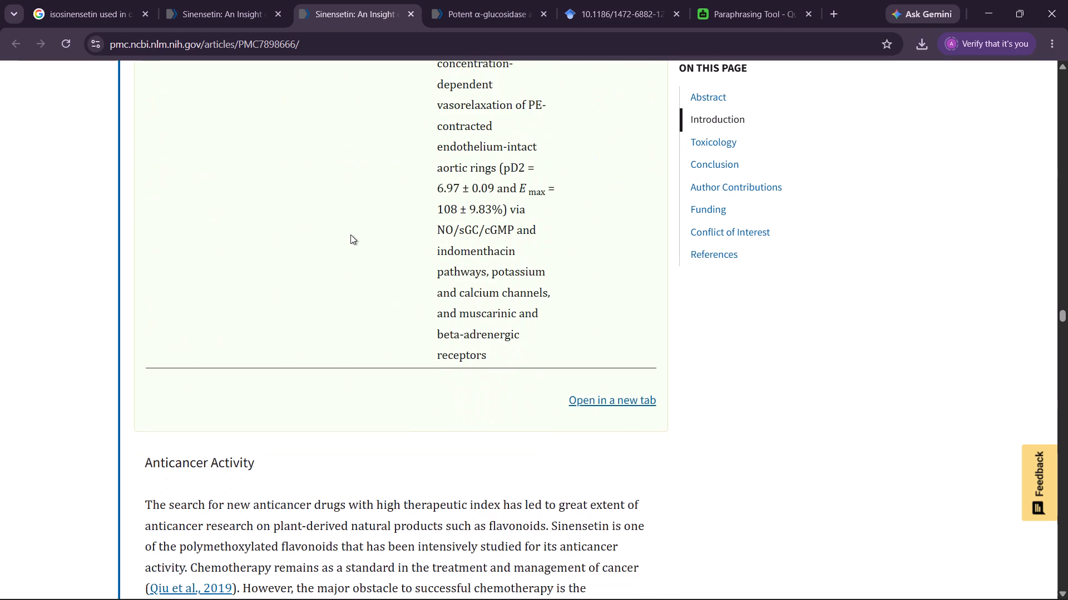
pyautogui.scroll(-4, 350, 234)
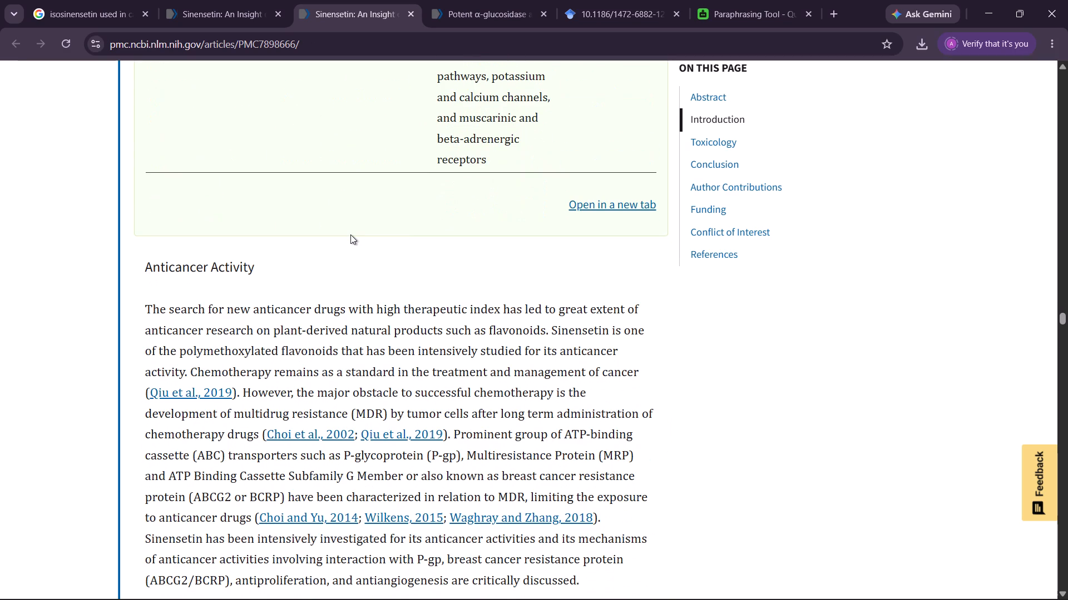
pyautogui.scroll(-1, 350, 234)
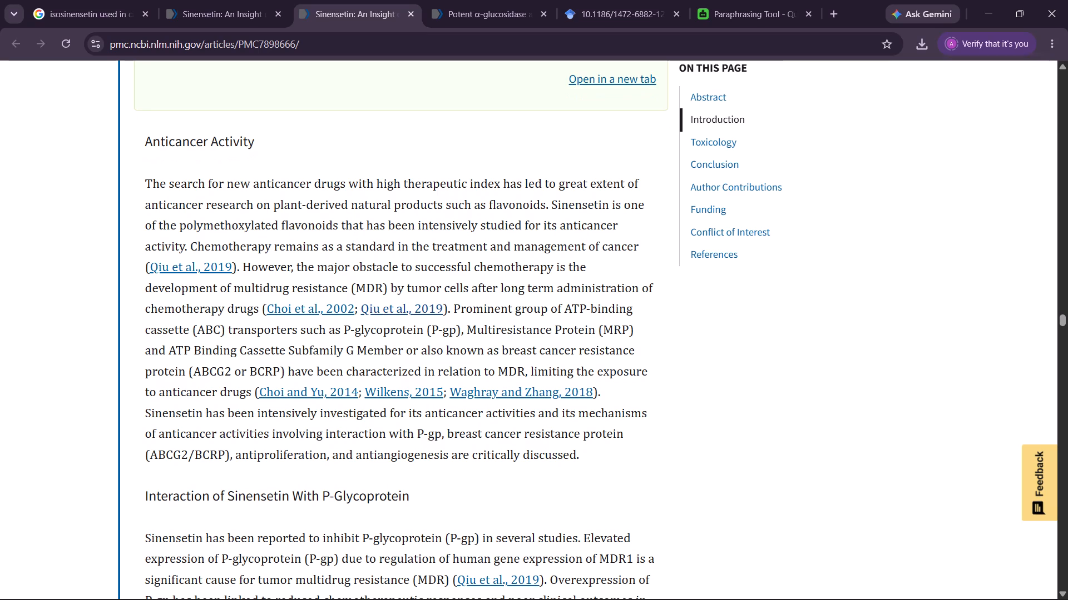
# Switch to Word and insert "methanolic extracts of this plant" after "have shown by", just before citation [2] in the Introduction.
pyautogui.click(763, 583)
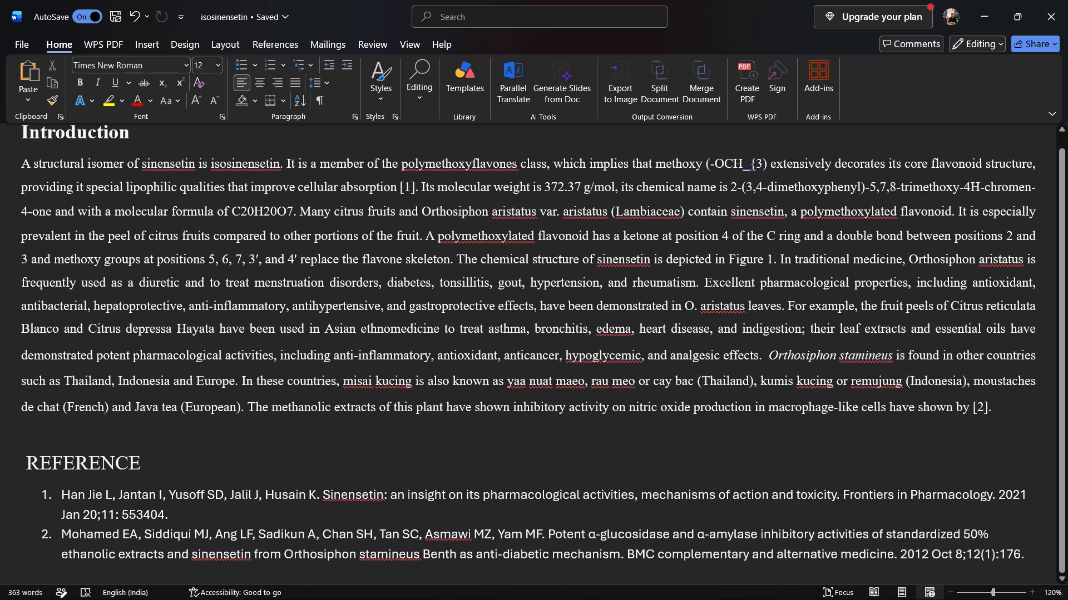
pyautogui.click(972, 408)
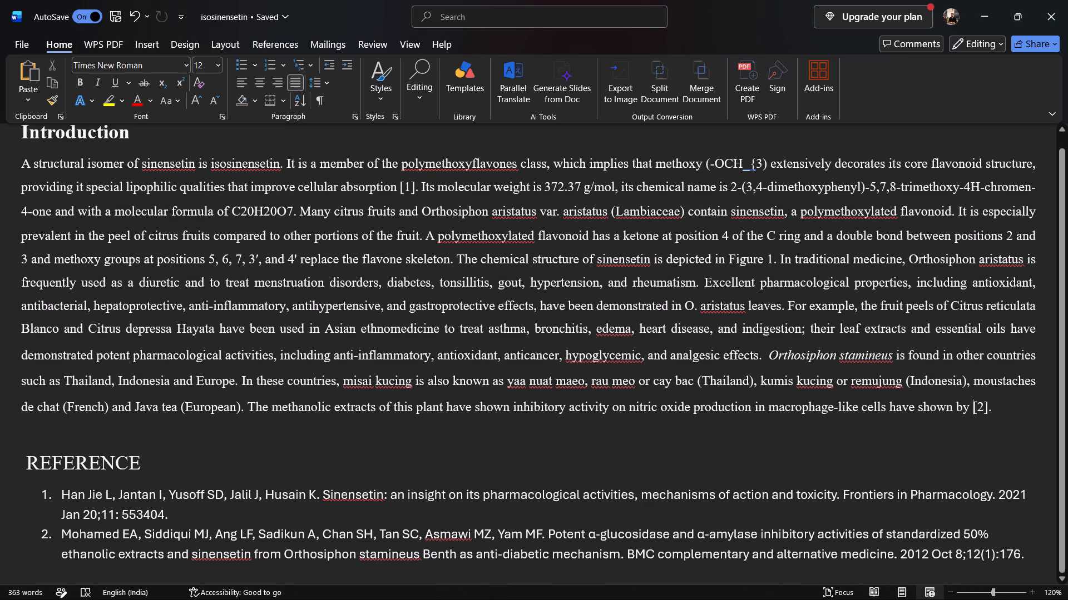
pyautogui.click(972, 407)
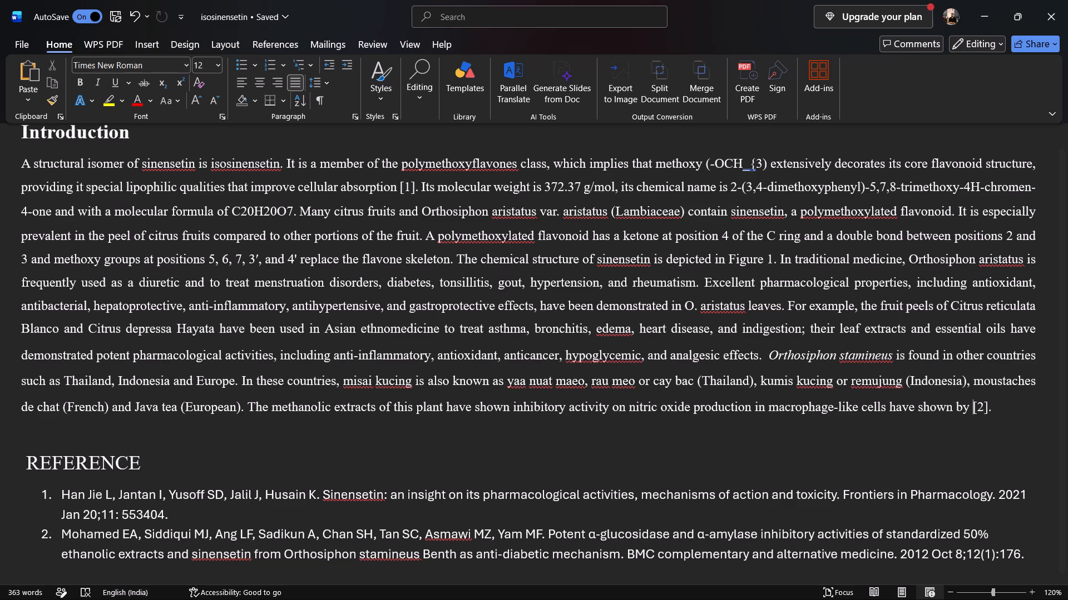
pyautogui.write('metho')
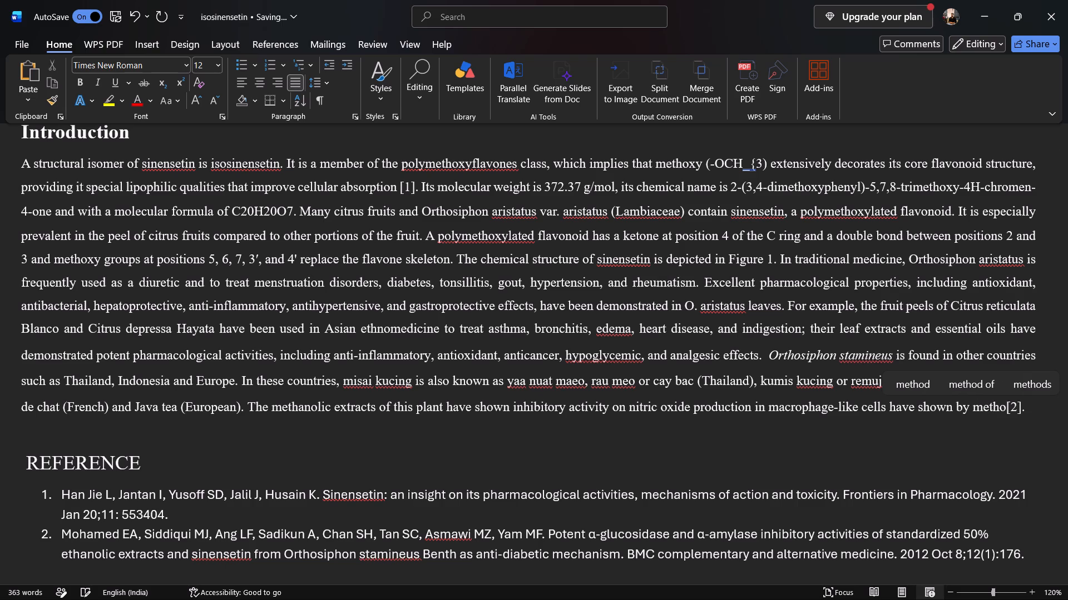
pyautogui.press('l')
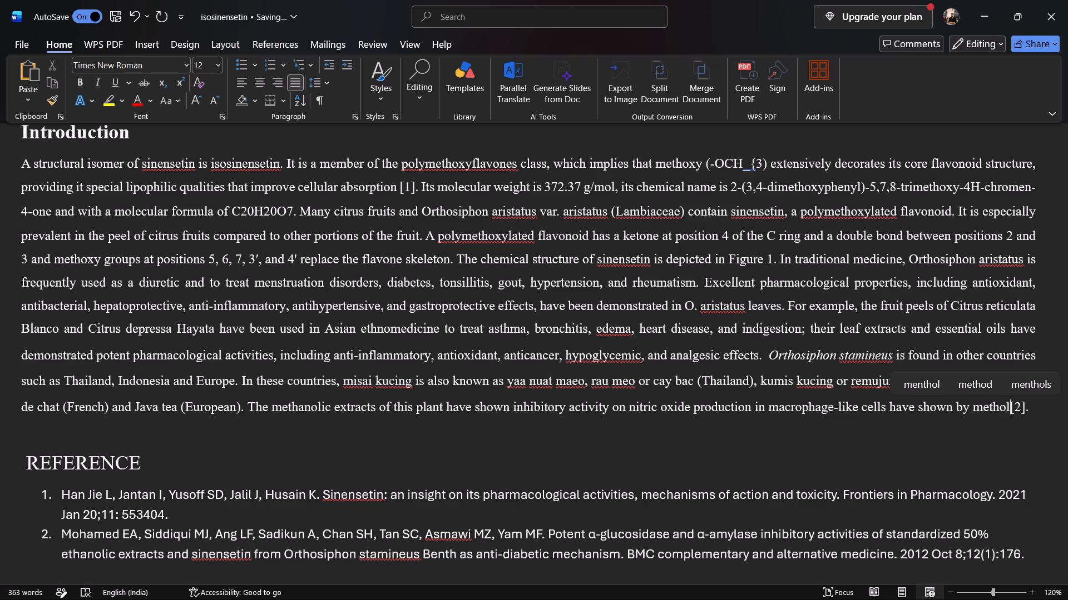
pyautogui.press('i')
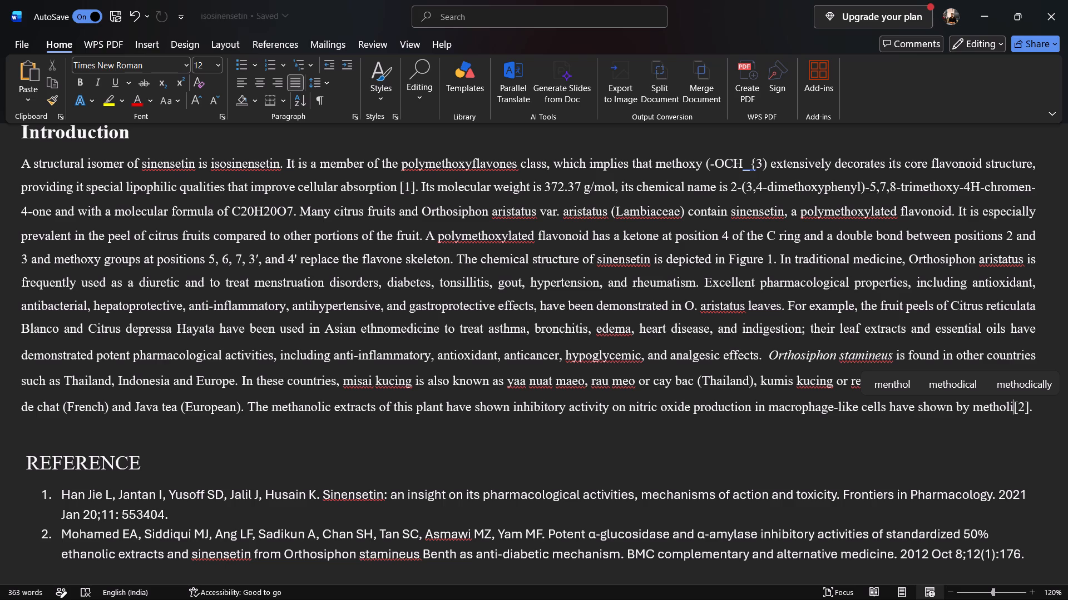
pyautogui.press('BackSpace')
pyautogui.press('BackSpace')
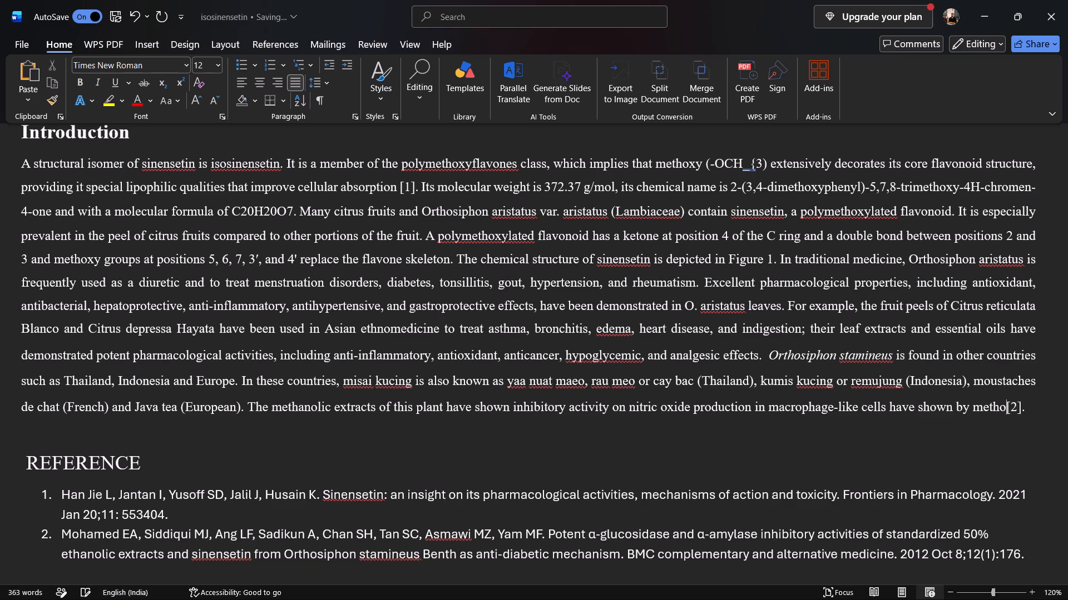
pyautogui.press('BackSpace')
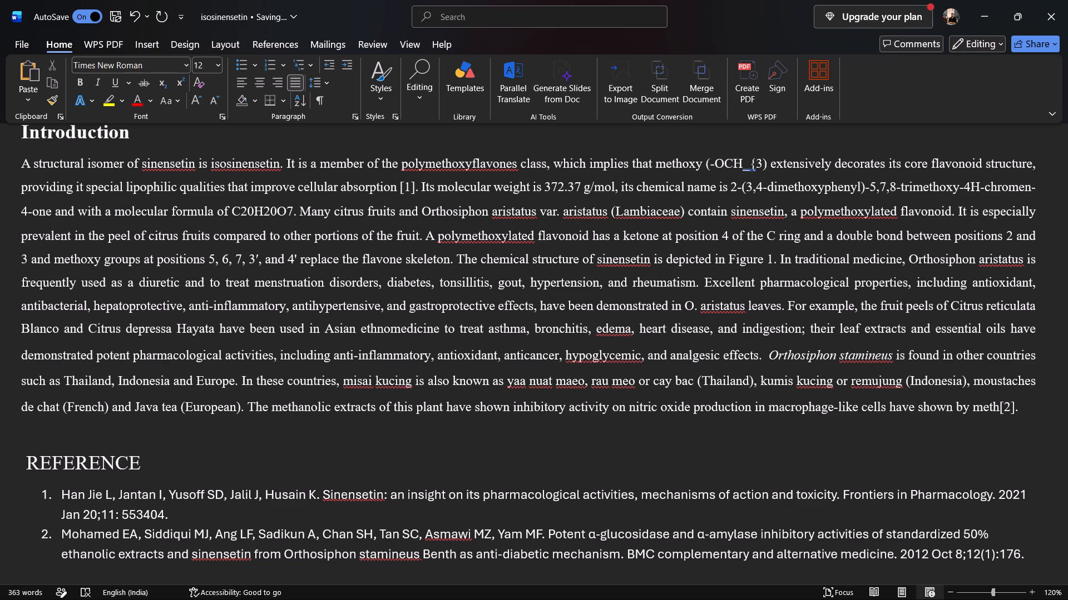
pyautogui.write('an')
pyautogui.press('o')
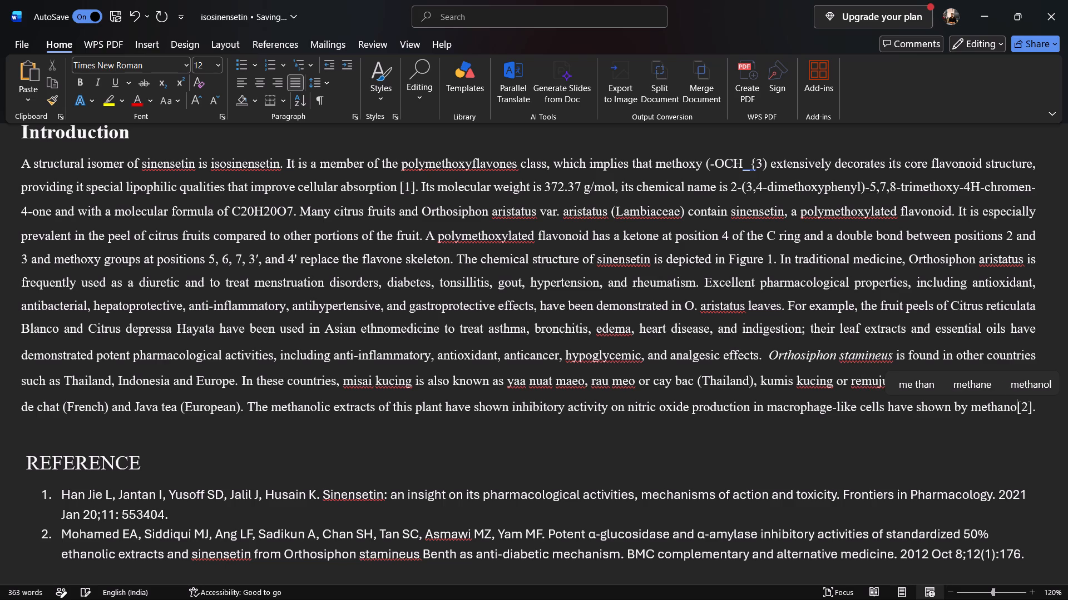
pyautogui.press('l')
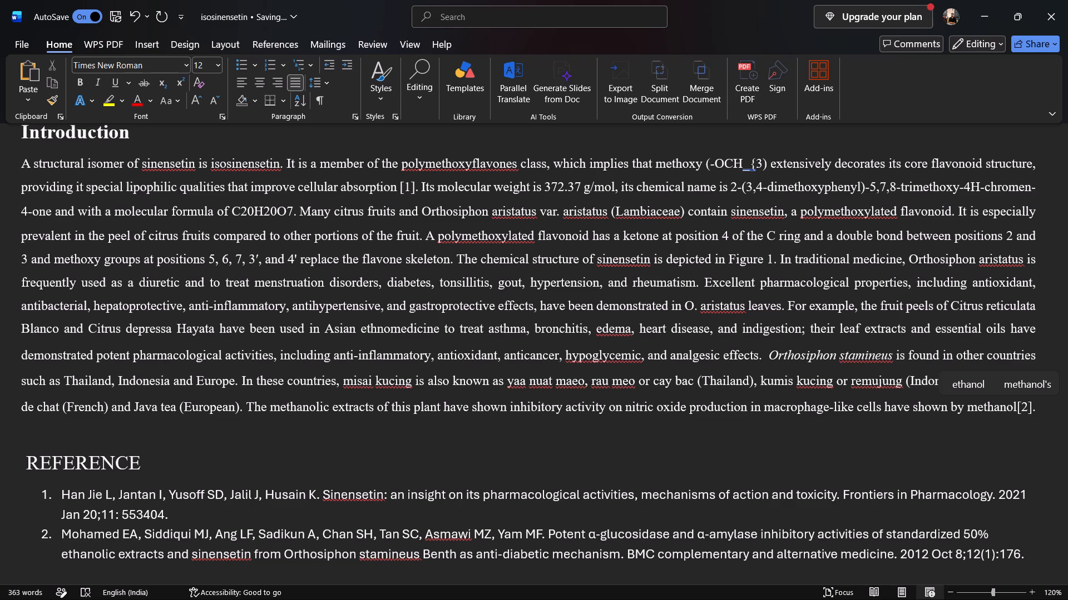
pyautogui.write('ic')
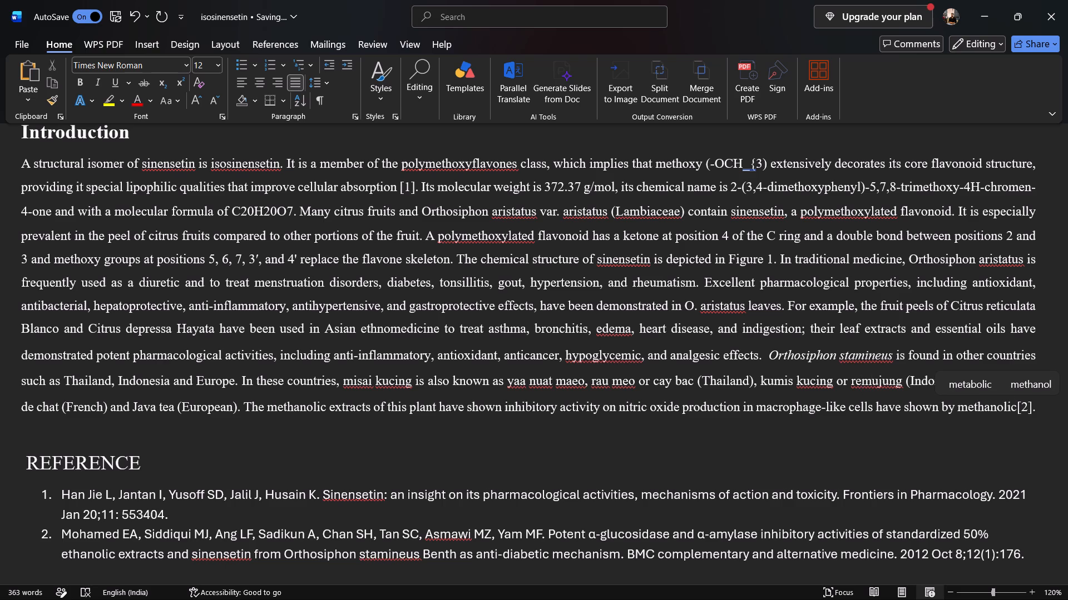
pyautogui.press('space')
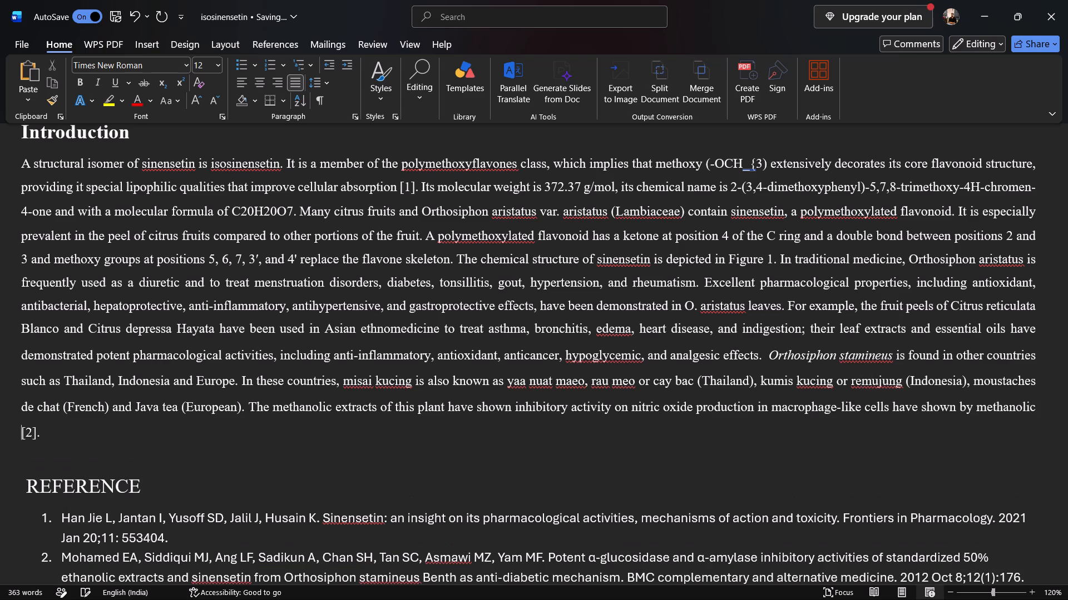
pyautogui.write('ex')
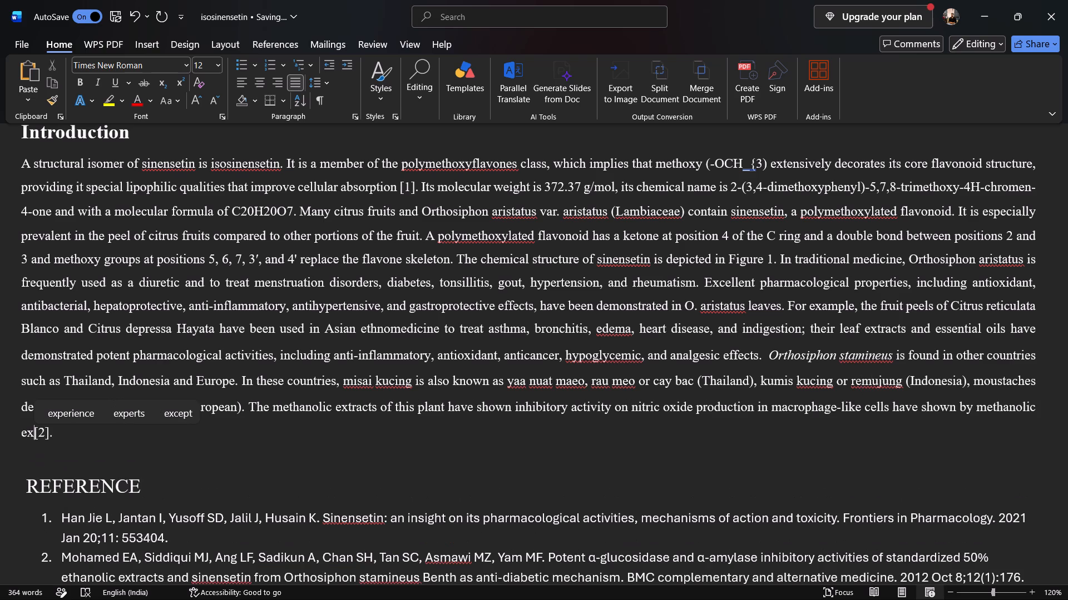
pyautogui.press('r')
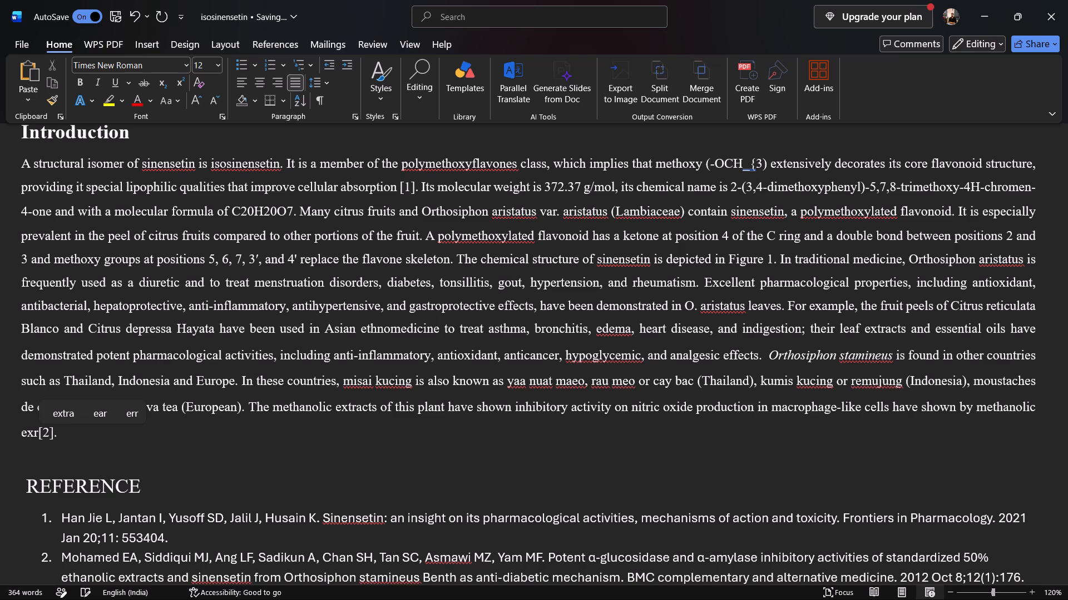
pyautogui.press('BackSpace')
pyautogui.press('t')
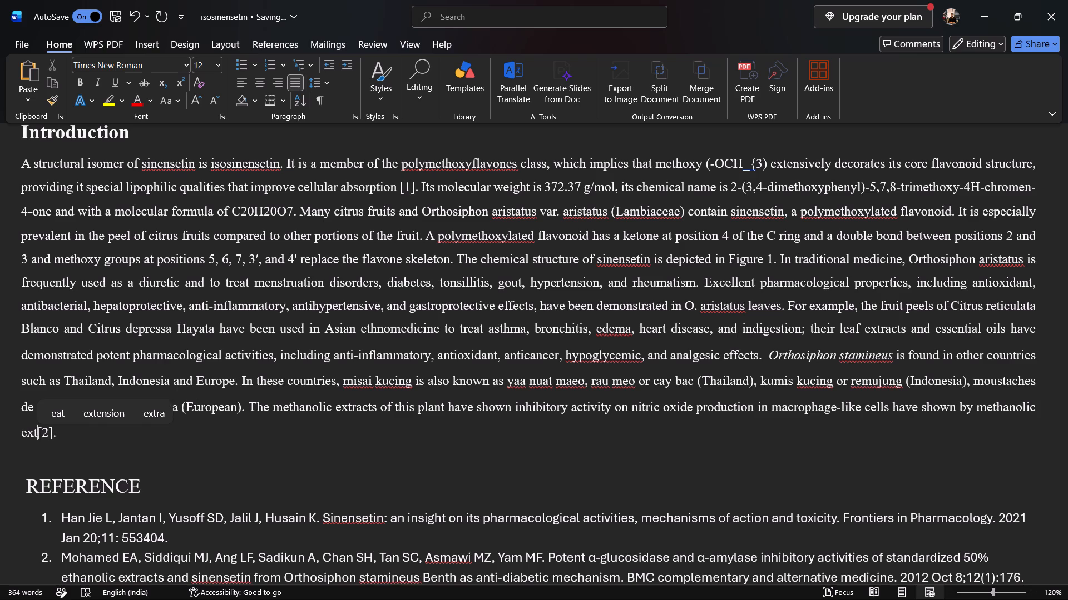
pyautogui.press('r')
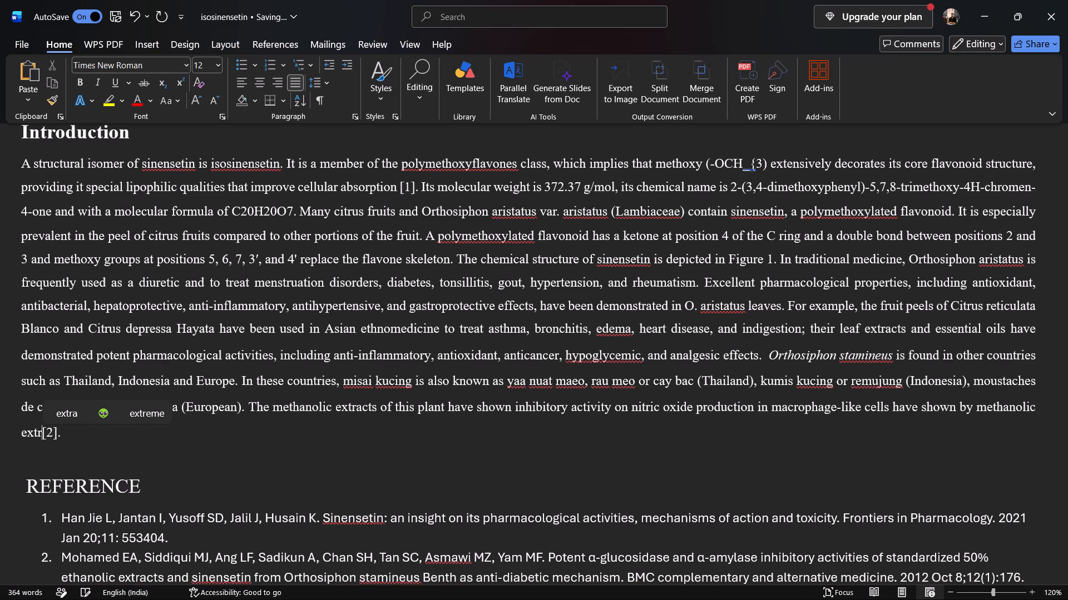
pyautogui.press('a')
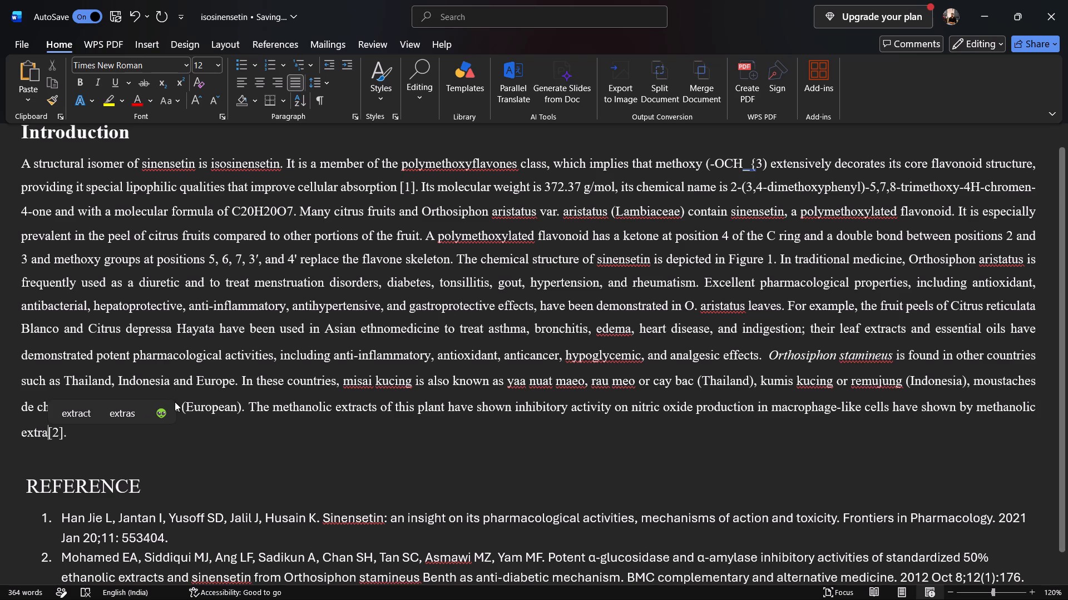
pyautogui.click(78, 412)
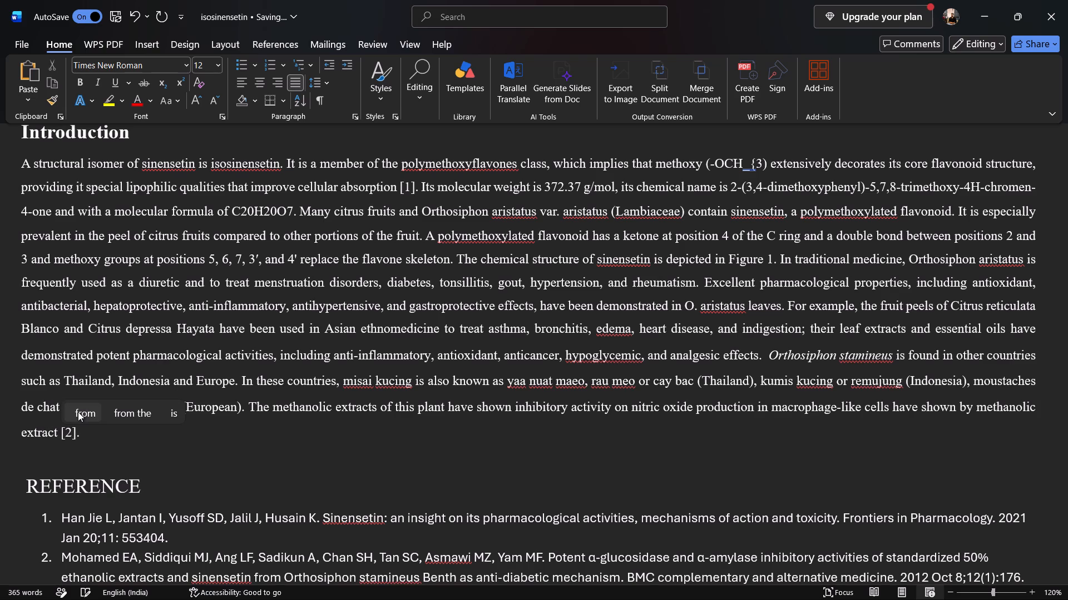
pyautogui.press('BackSpace')
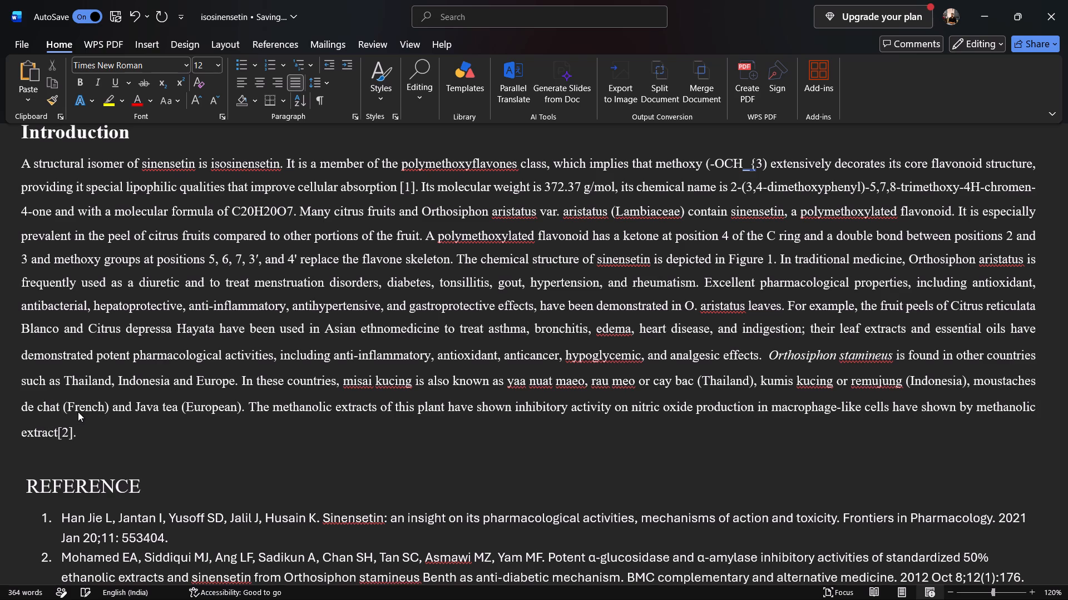
pyautogui.press('s')
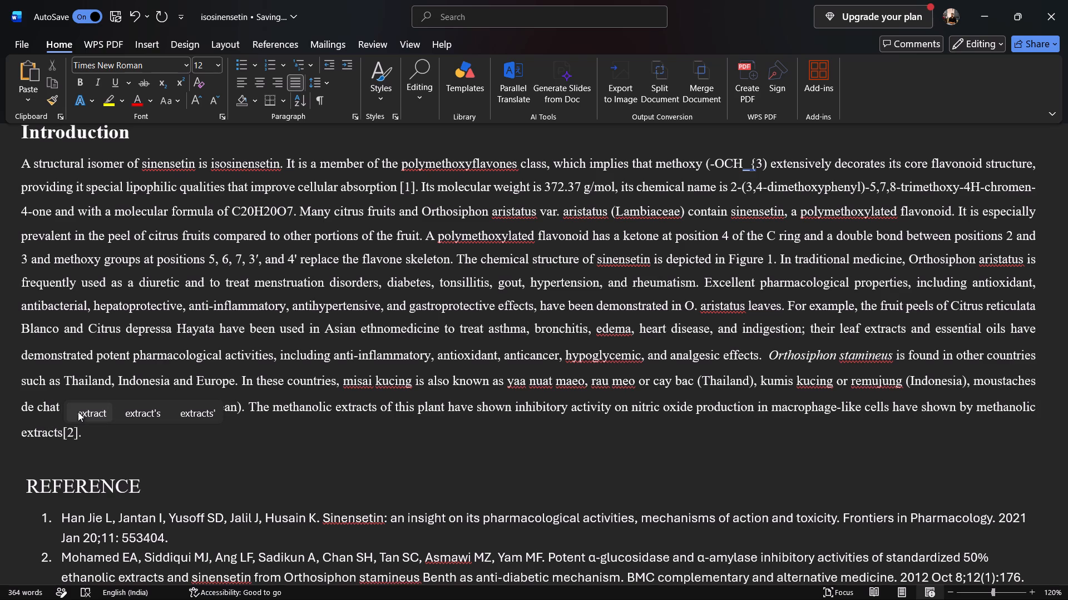
pyautogui.press('space')
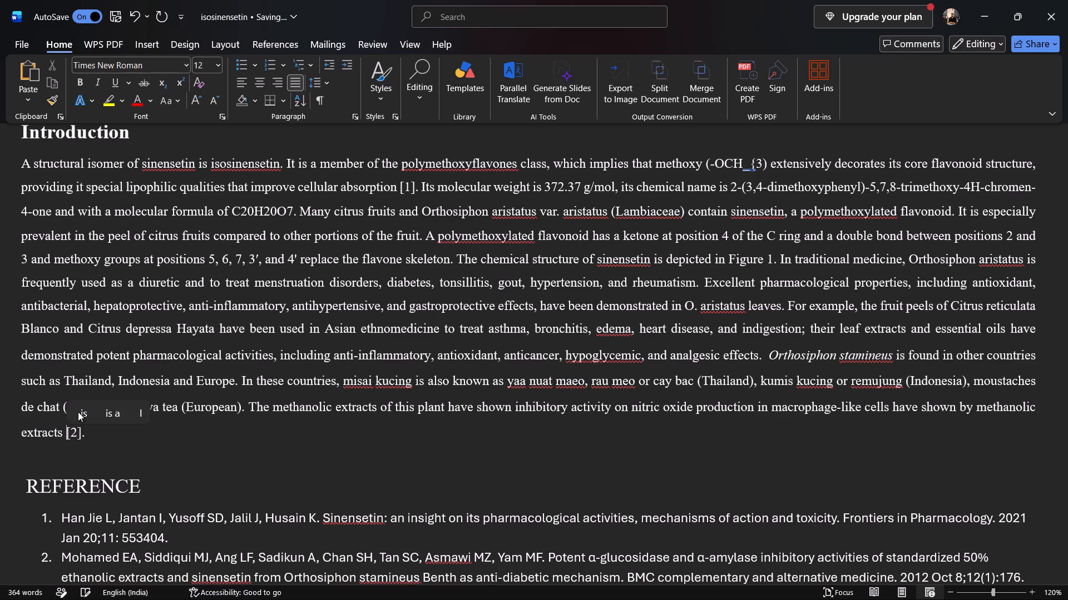
pyautogui.write('of this plant')
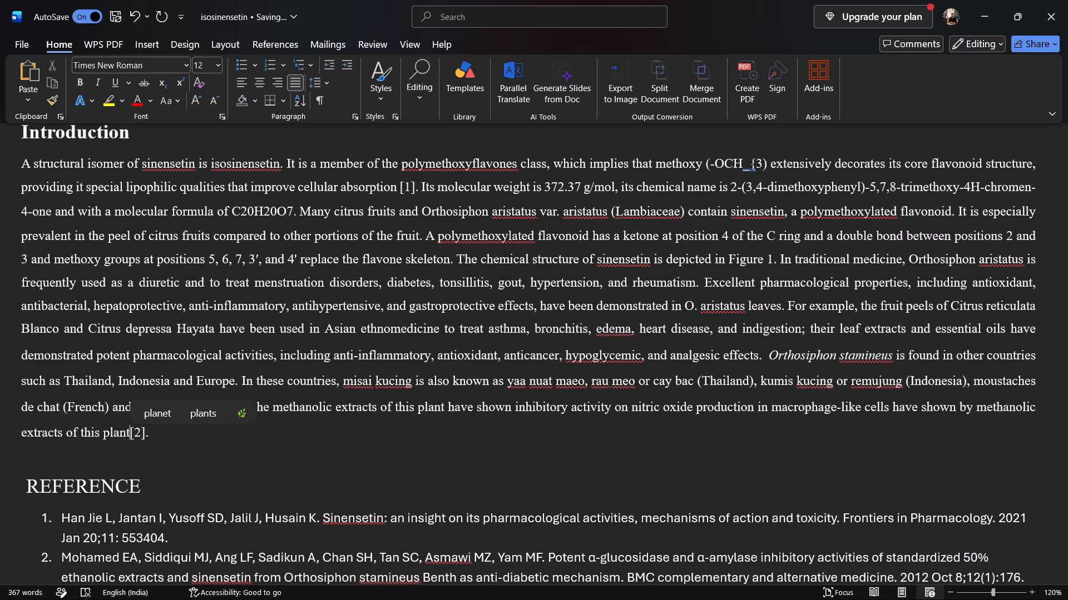
pyautogui.press('space')
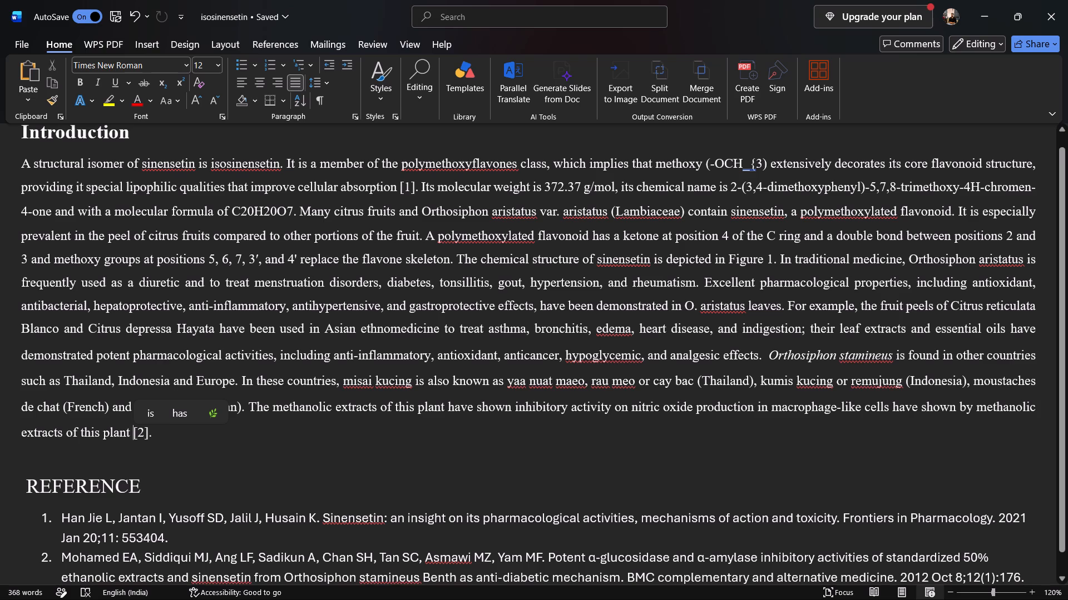
# Delete "The methanolic extracts of this plant have shown" from the Introduction's last sentence and capitalise its new first word, "Inhibitory".
pyautogui.moveTo(512, 402); pyautogui.dragTo(259, 392)
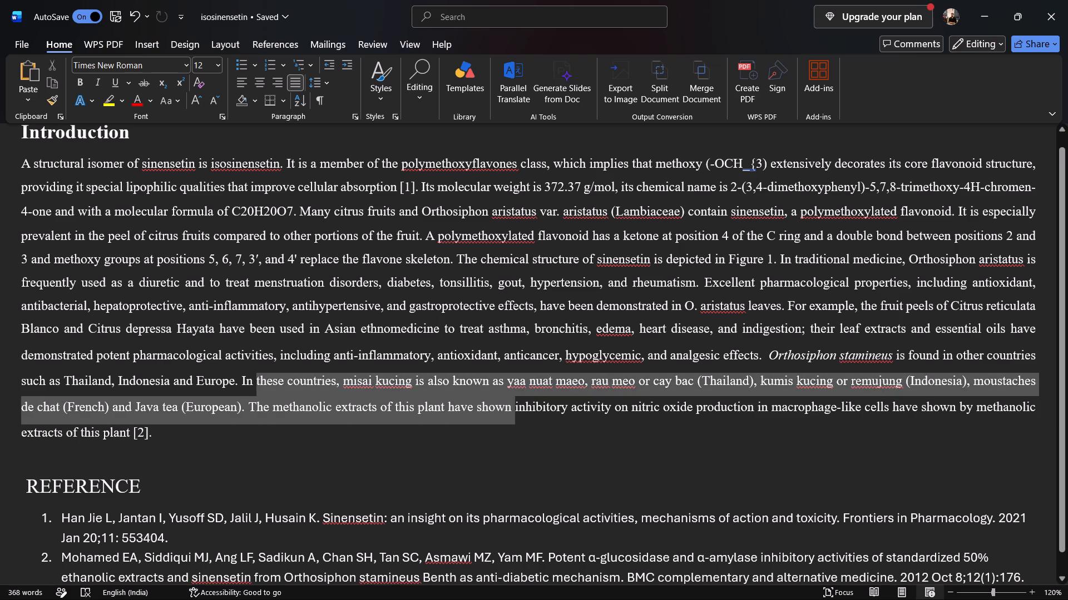
pyautogui.moveTo(259, 392); pyautogui.dragTo(249, 408)
pyautogui.press('BackSpace')
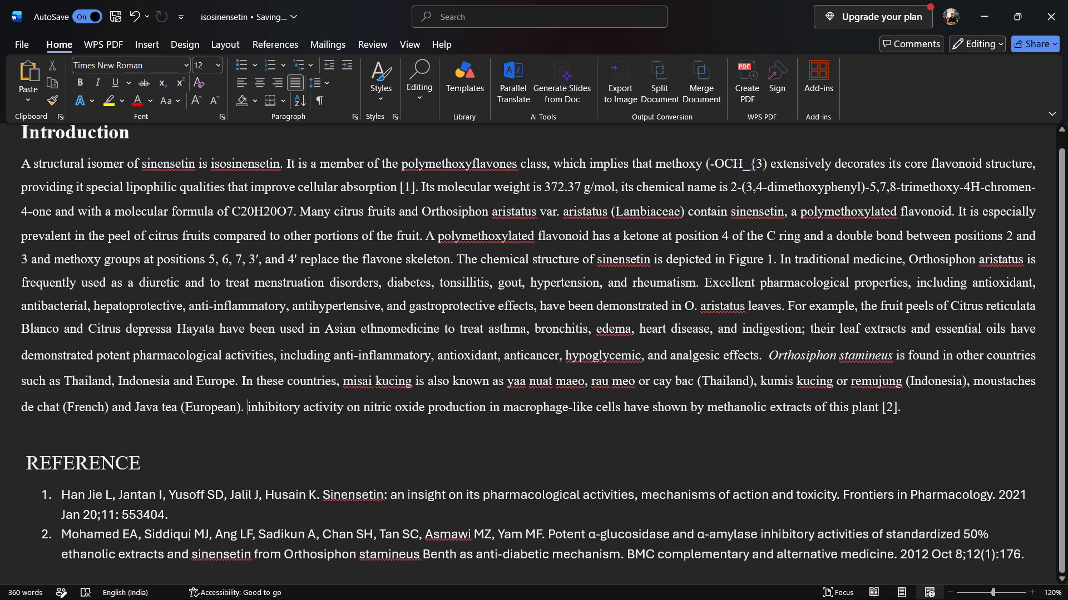
pyautogui.click(250, 408)
pyautogui.press('BackSpace')
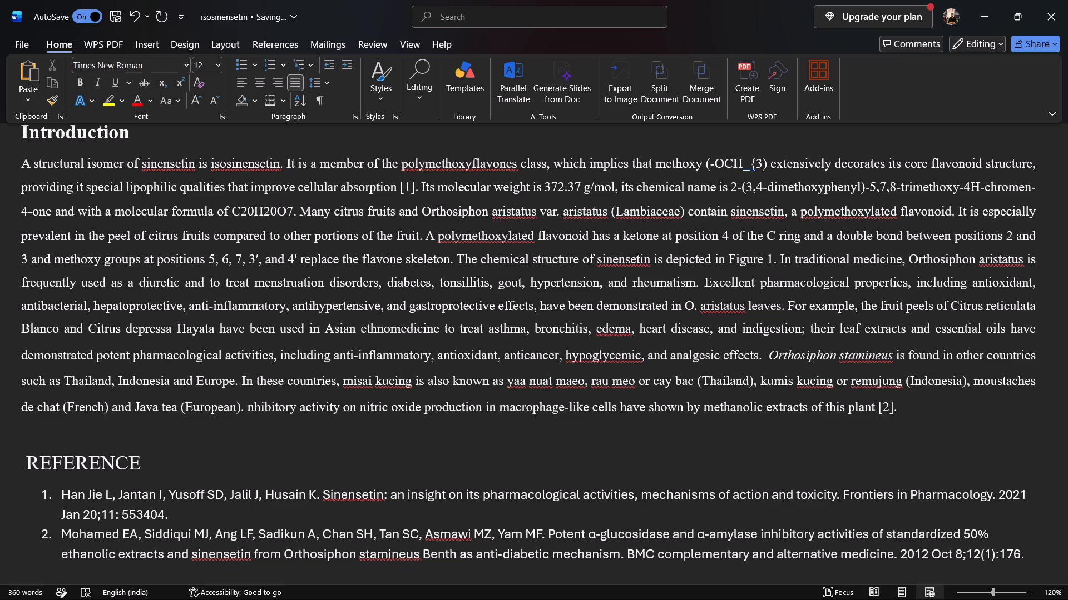
pyautogui.press('i')
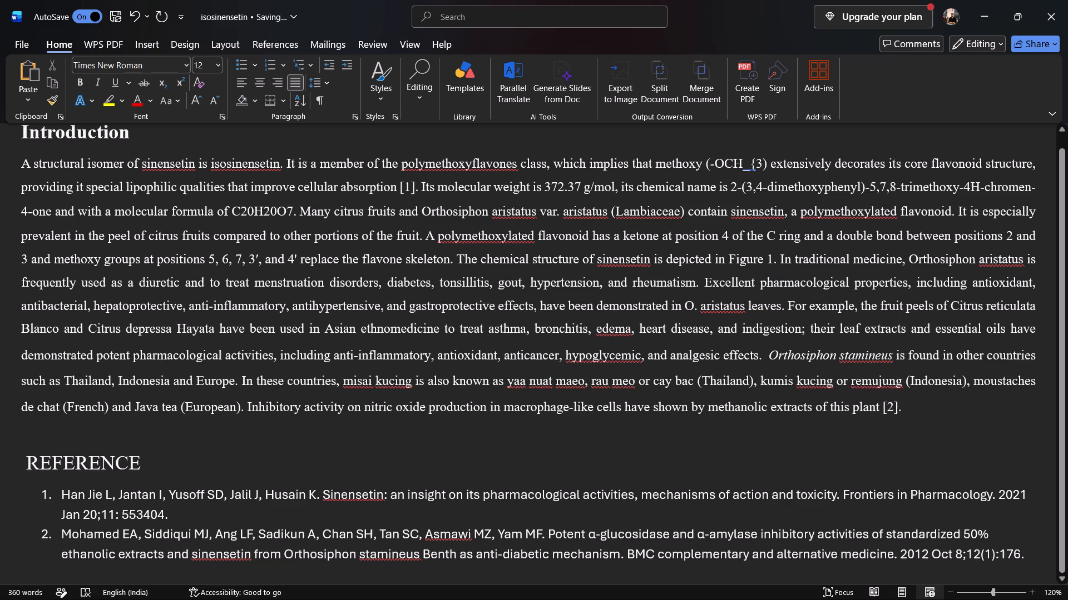
pyautogui.click(907, 408)
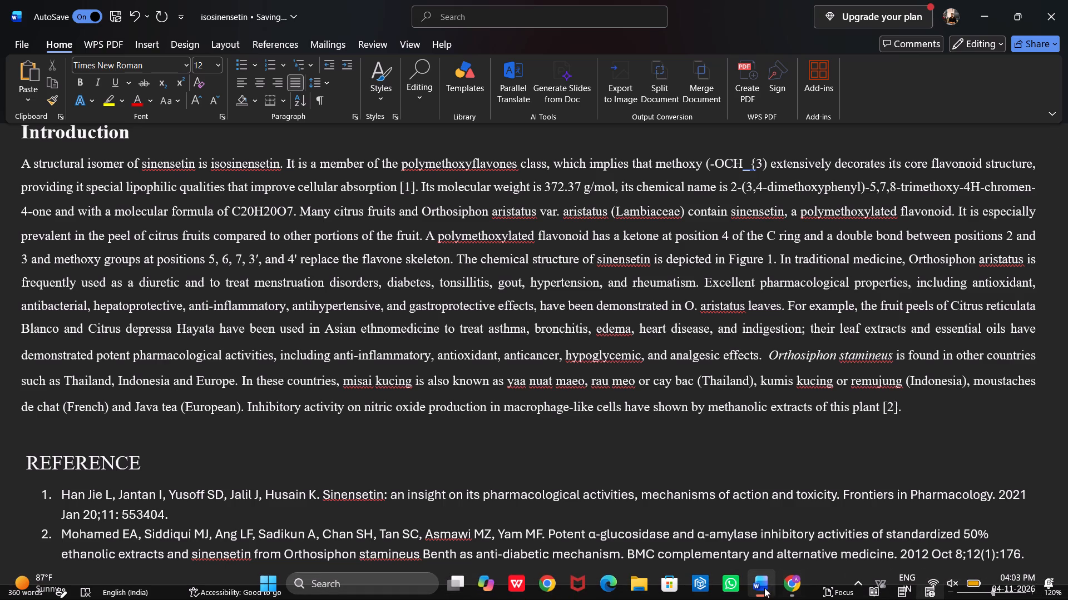
# Switch to Chrome and copy the full opening paragraph of the sinensetin review's Anticancer Activity section.
pyautogui.click(803, 590)
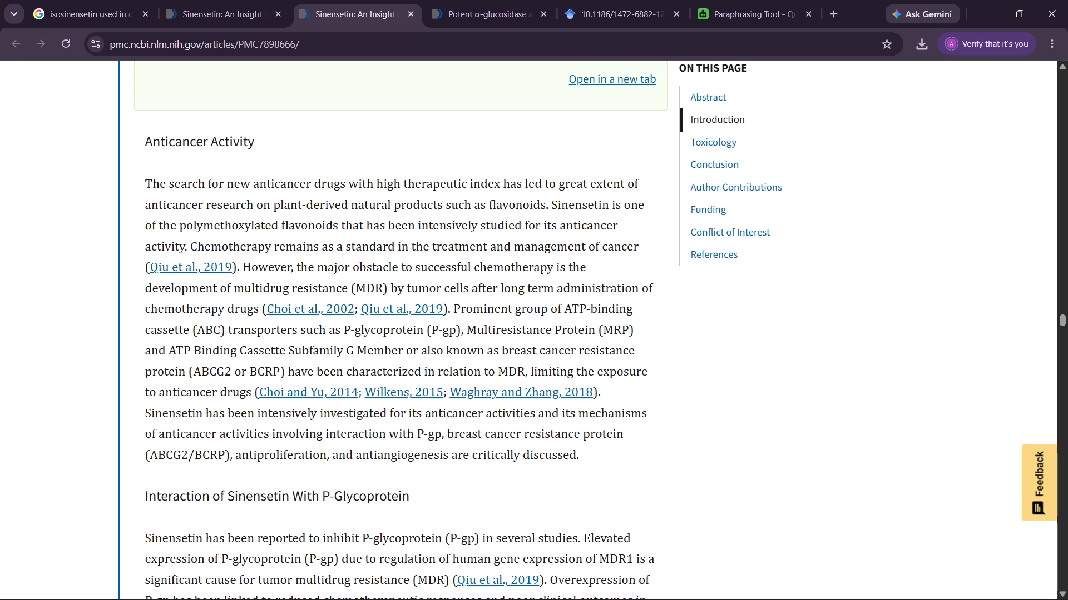
pyautogui.moveTo(147, 179); pyautogui.dragTo(533, 452)
pyautogui.scroll(1, 237, 284)
pyautogui.hscroll(1, 355, 396)
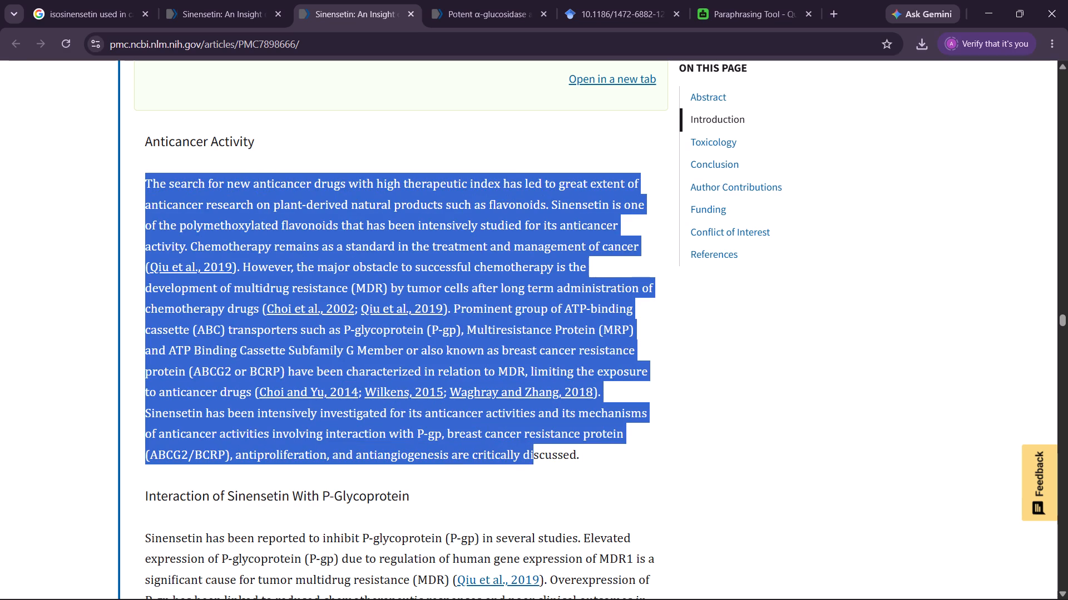
pyautogui.moveTo(533, 452); pyautogui.dragTo(607, 454)
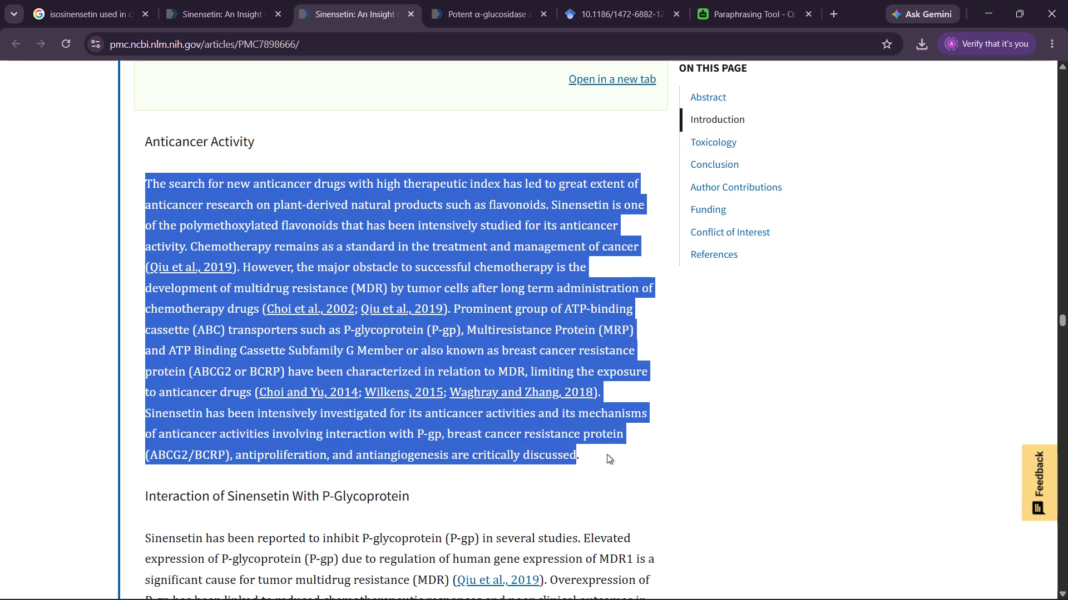
pyautogui.hotkey('ctrl', 'c')
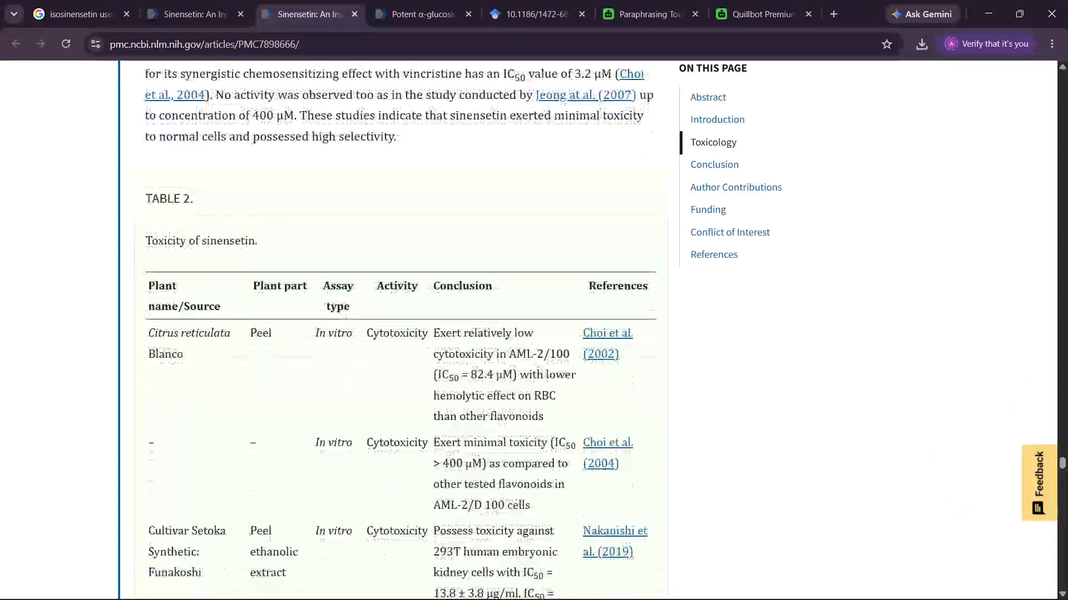
pyautogui.scroll(3, 447, 228)
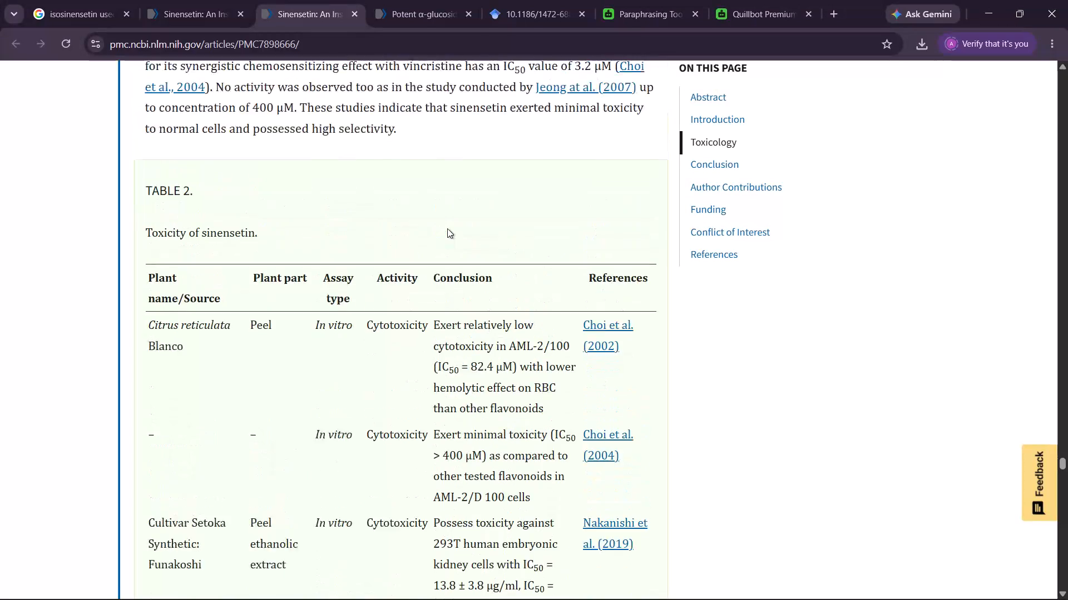
pyautogui.scroll(1, 447, 228)
pyautogui.scroll(-10, 447, 228)
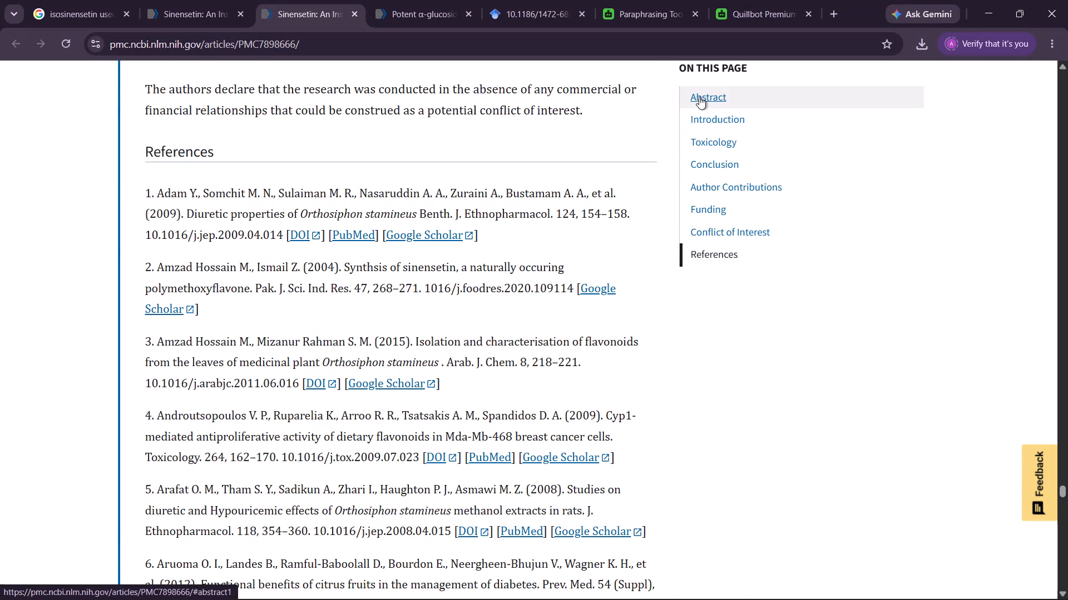
pyautogui.hscroll(-1, 699, 97)
pyautogui.scroll(-6, 699, 97)
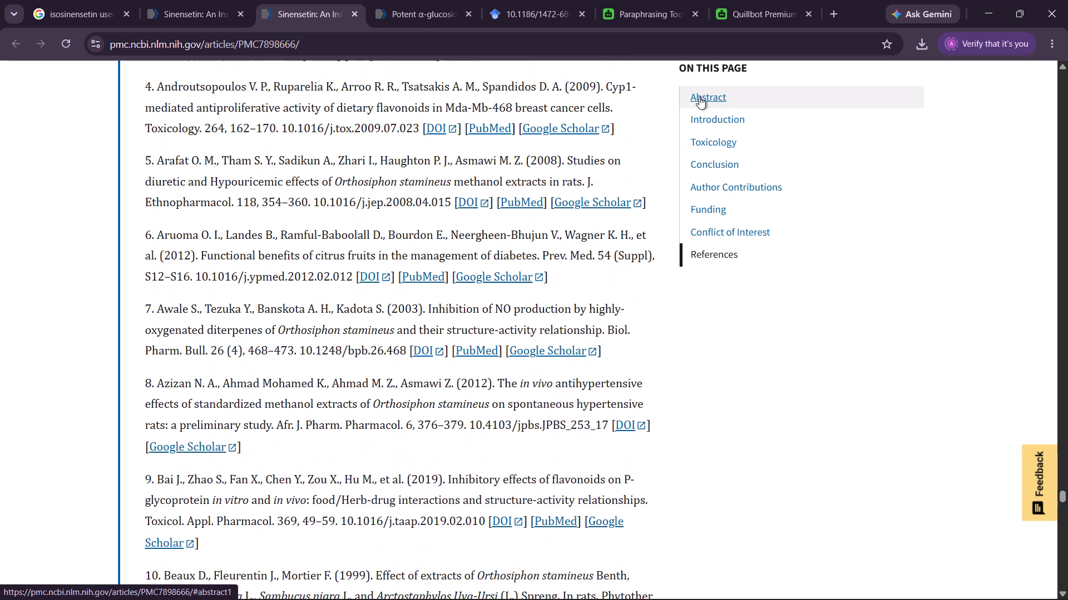
pyautogui.scroll(-6, 699, 97)
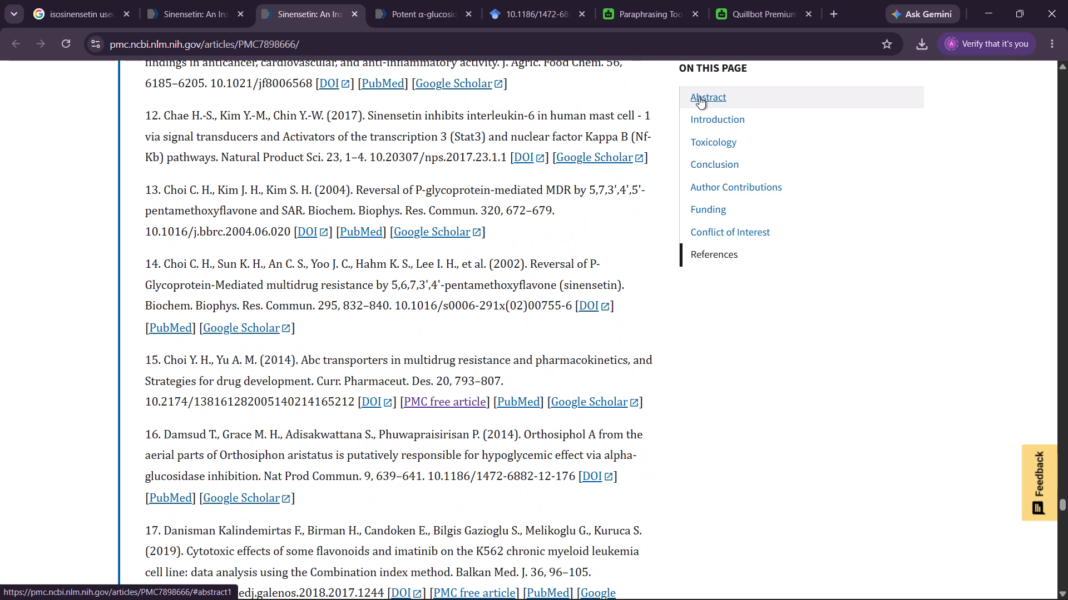
pyautogui.scroll(-3, 699, 97)
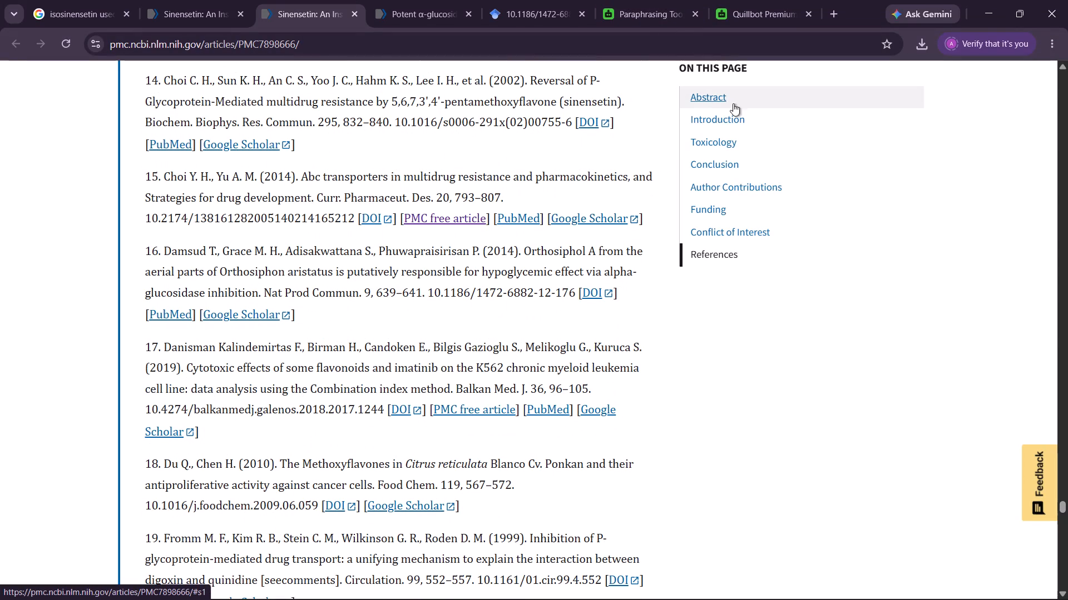
# Return to the review's abstract and examine its introduction, isolation reports and Pharmacological Activities and Mechanisms of Action section.
pyautogui.click(750, 98)
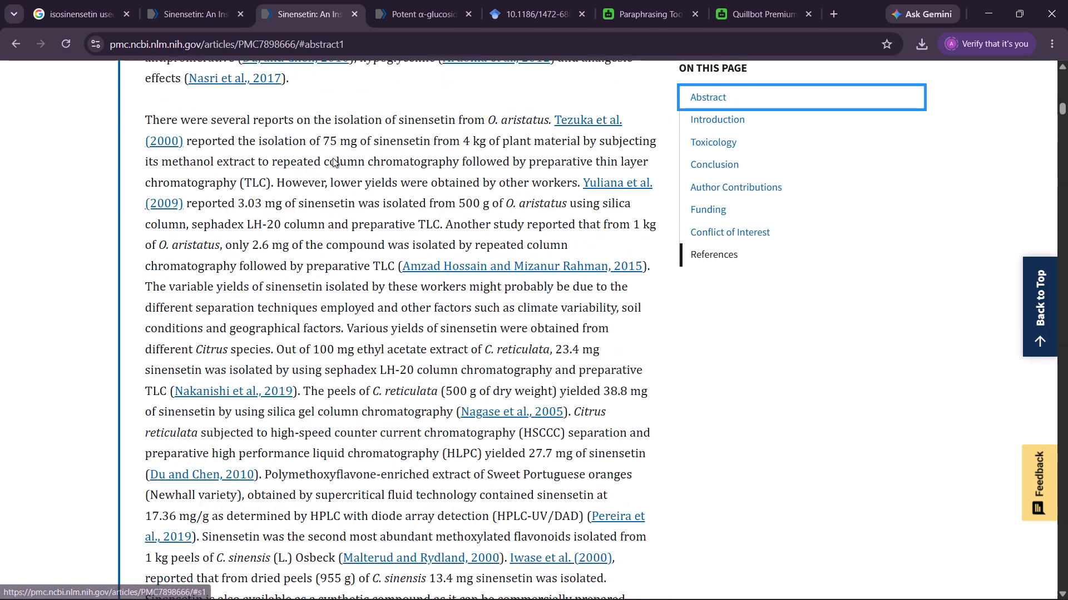
pyautogui.scroll(-7, 333, 158)
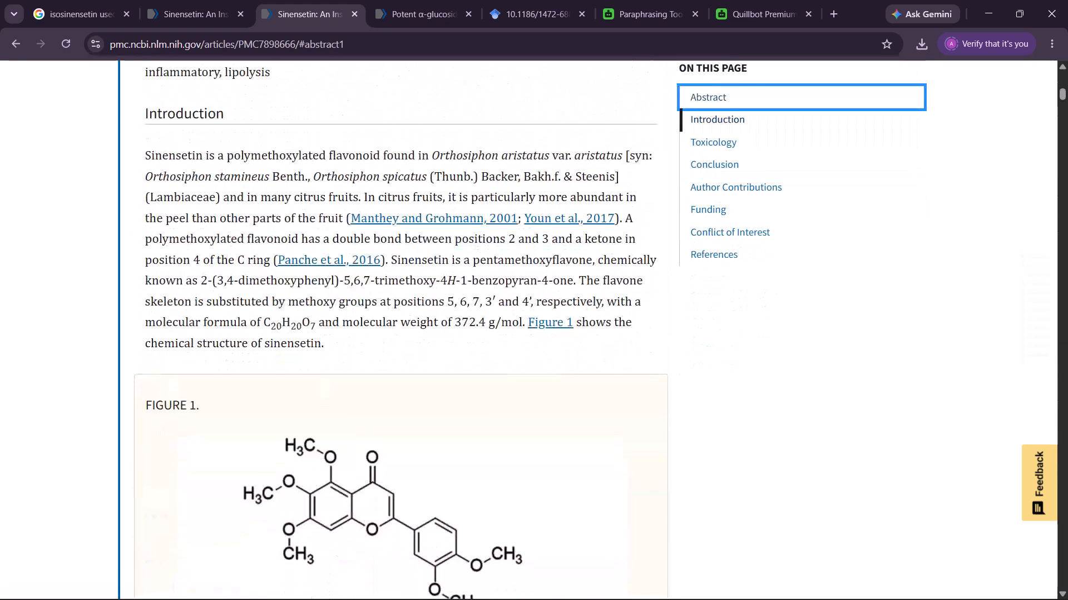
pyautogui.scroll(-7, 333, 158)
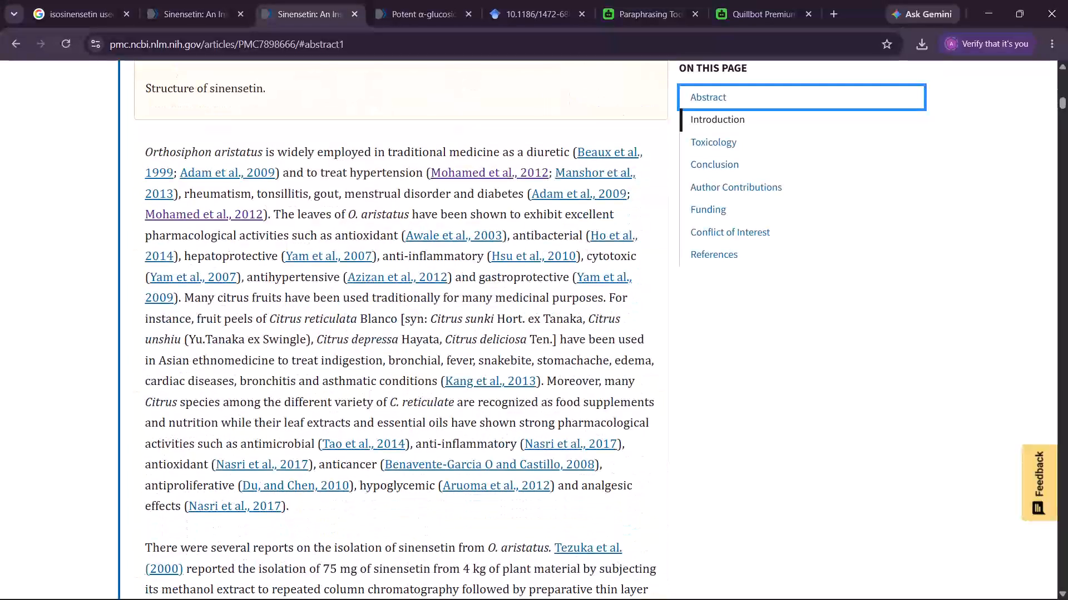
pyautogui.scroll(-8, 333, 158)
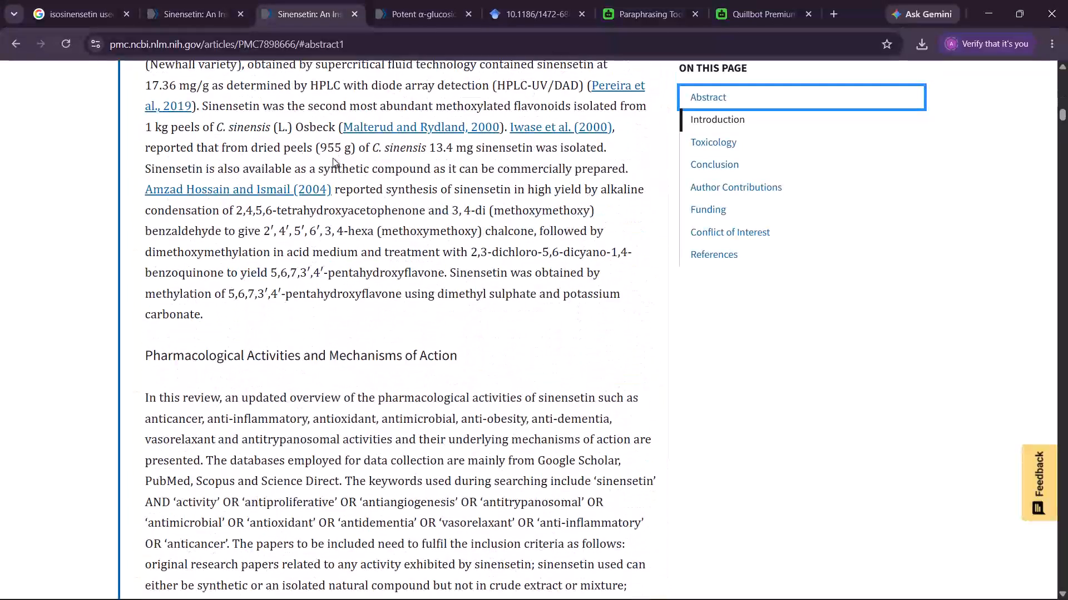
pyautogui.scroll(-4, 333, 158)
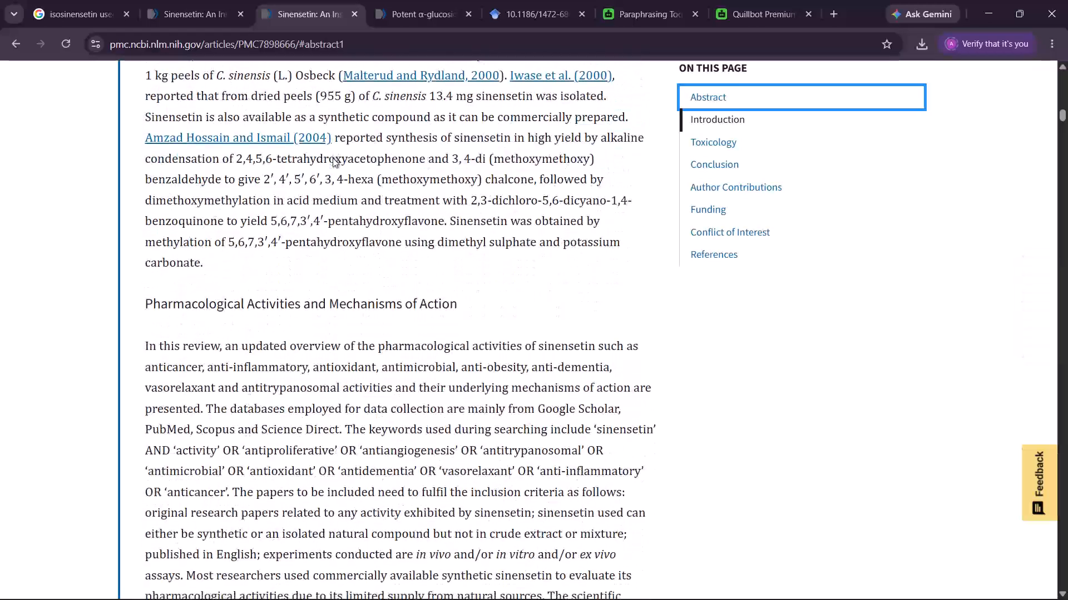
pyautogui.scroll(-1, 333, 158)
pyautogui.scroll(1, 333, 158)
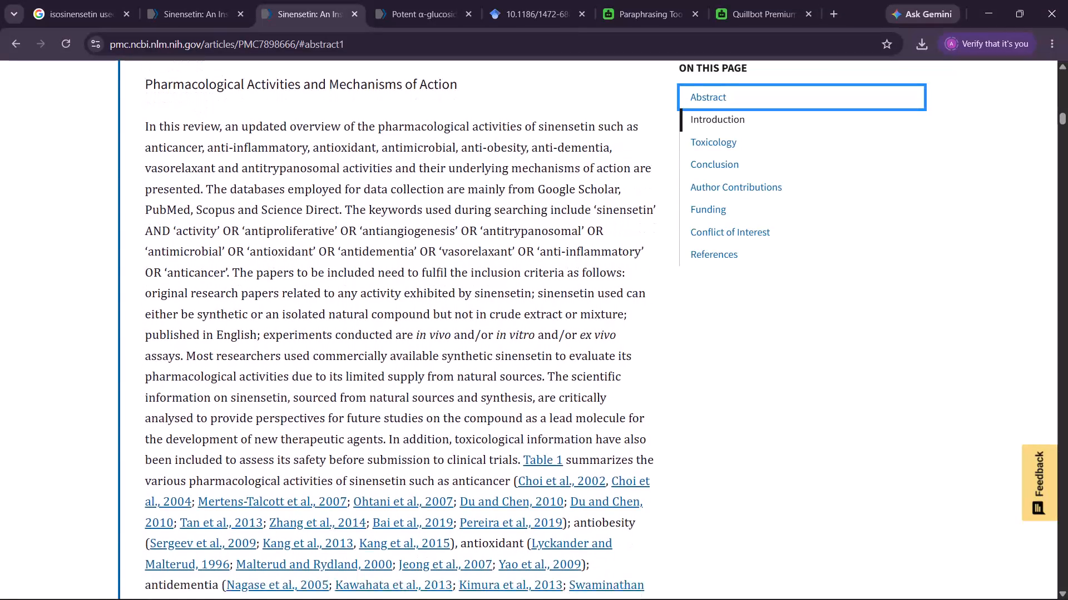
pyautogui.scroll(3, 333, 158)
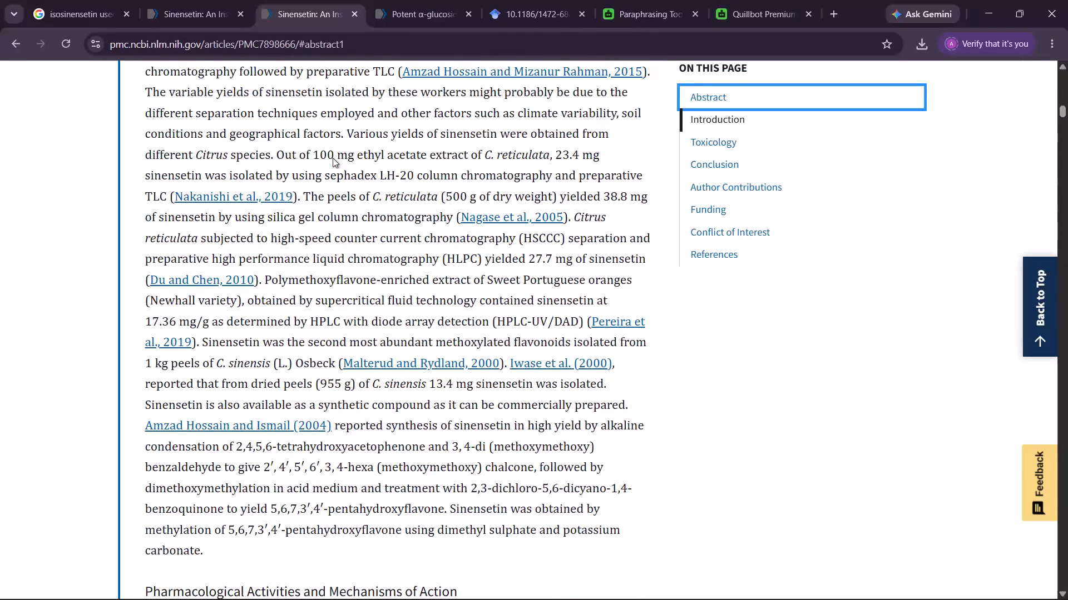
pyautogui.scroll(4, 333, 158)
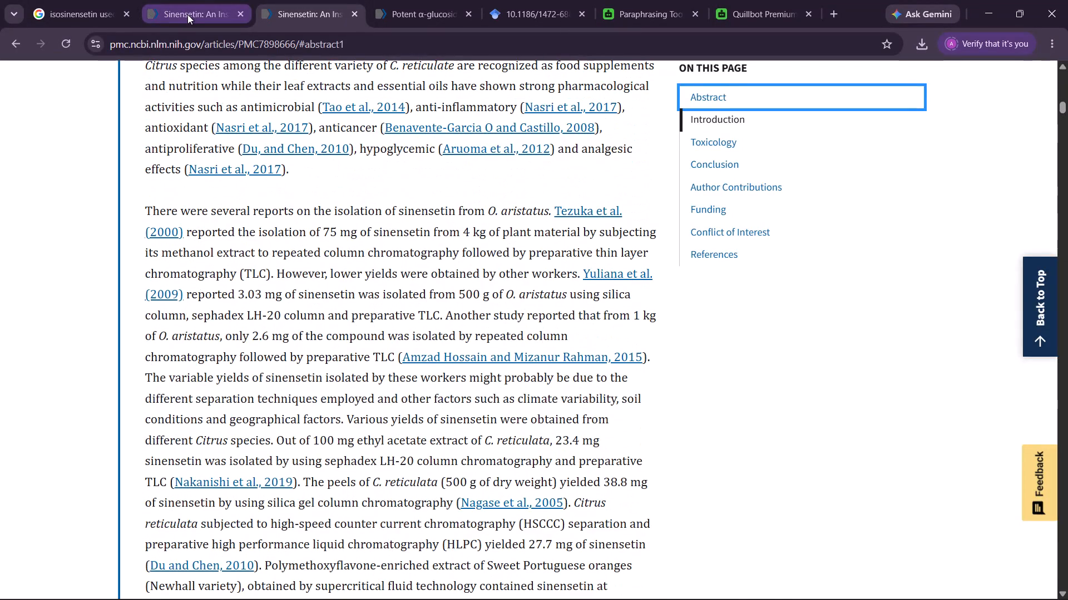
# Return to the PubMed home page and search for the use of isosinensetin in cancer.
pyautogui.click(187, 14)
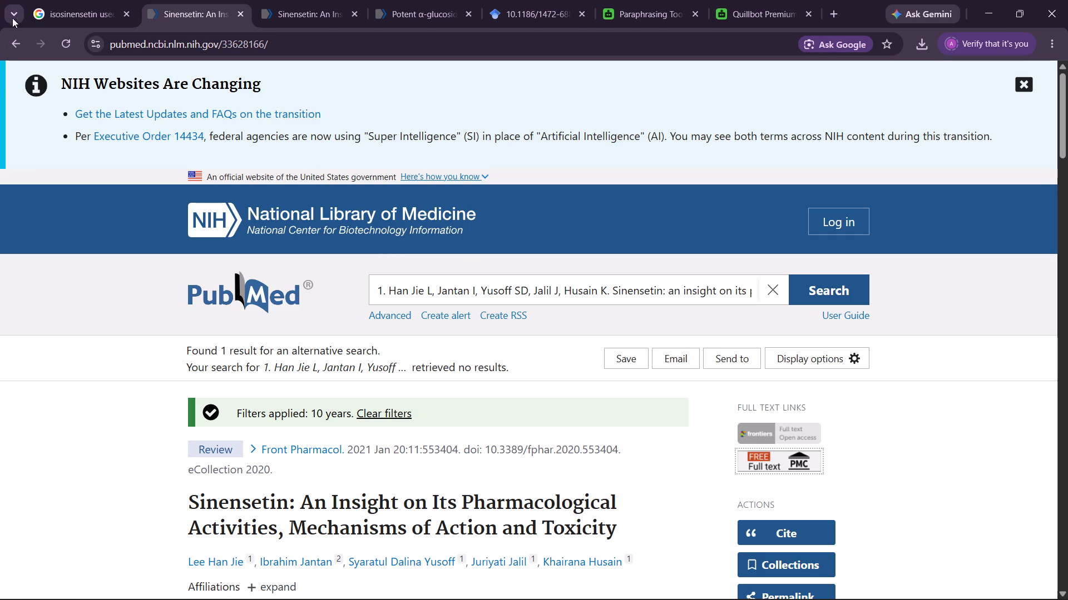
pyautogui.click(21, 43)
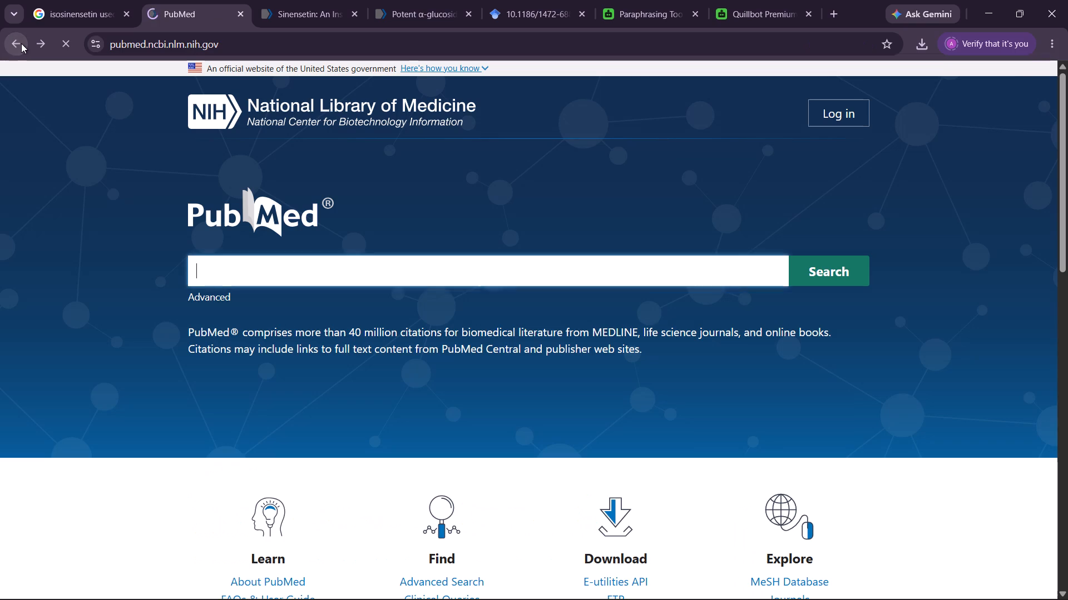
pyautogui.click(293, 197)
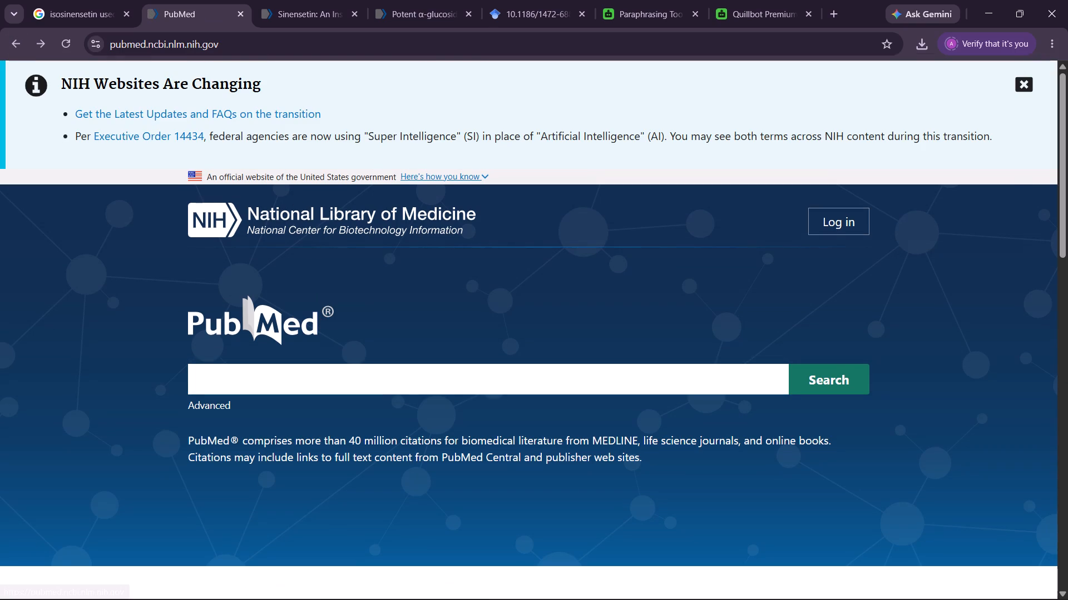
pyautogui.click(317, 376)
pyautogui.write('ISOSINEN')
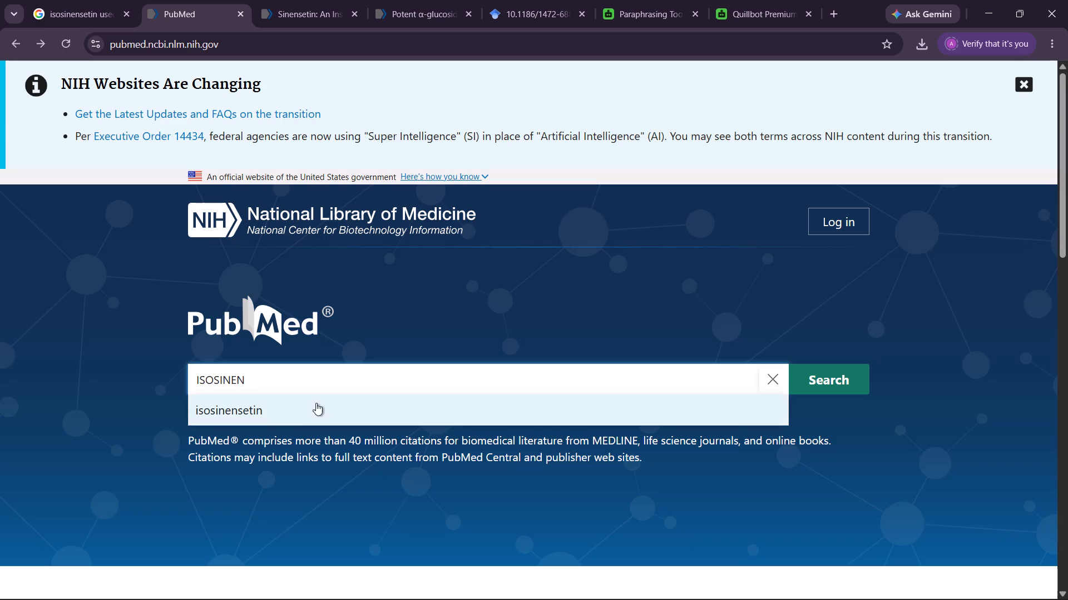
pyautogui.click(301, 418)
pyautogui.press('space')
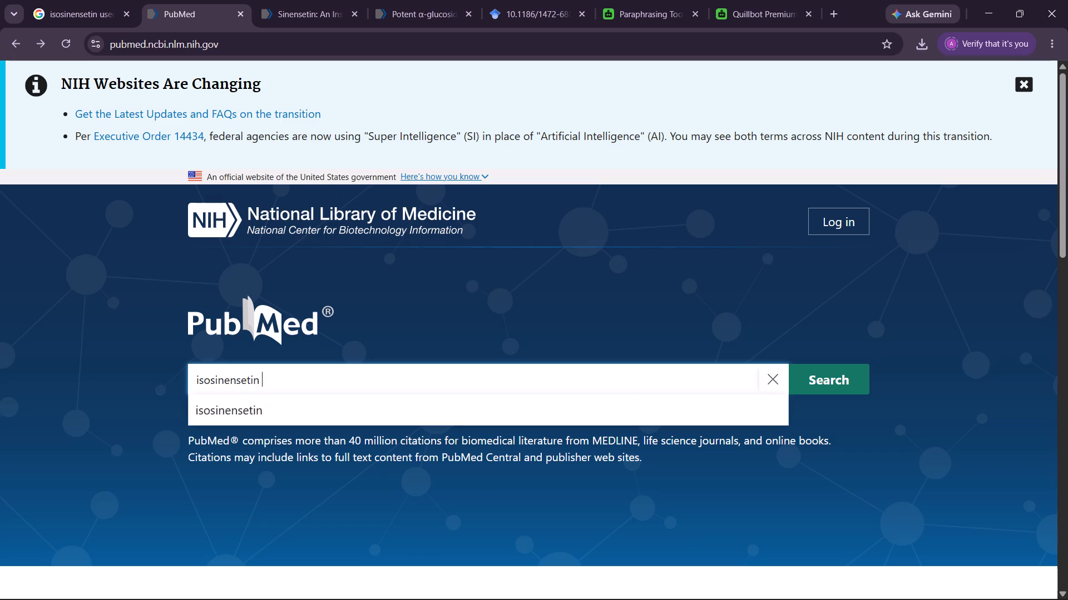
pyautogui.write('USED IN CANCER')
pyautogui.press('Return')
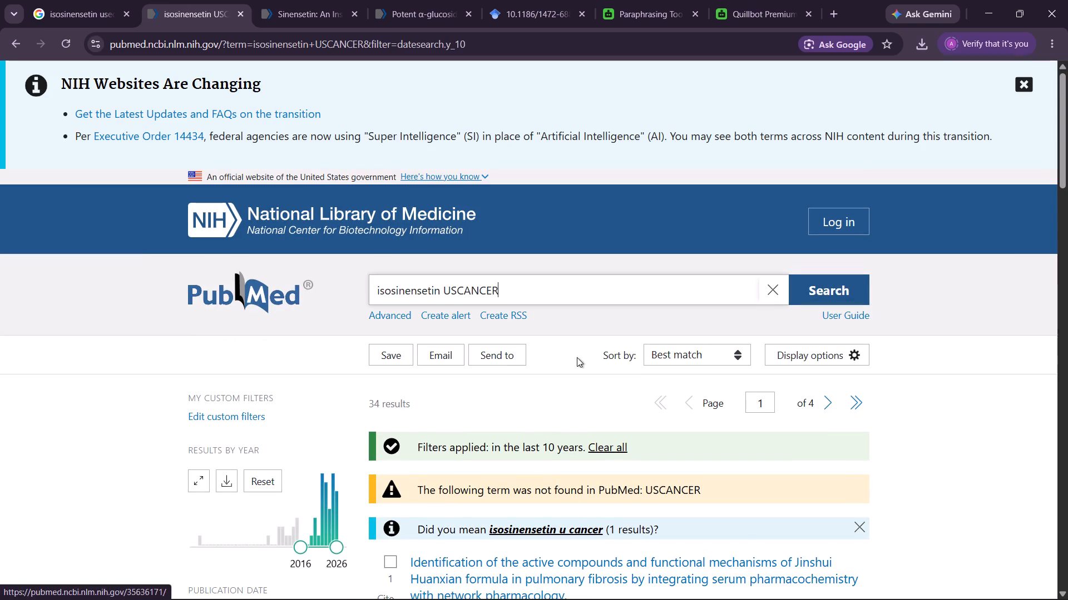
# Correct the PubMed query to "isosinensetin IN CANCER" and rerun the search.
pyautogui.moveTo(456, 287); pyautogui.dragTo(454, 287)
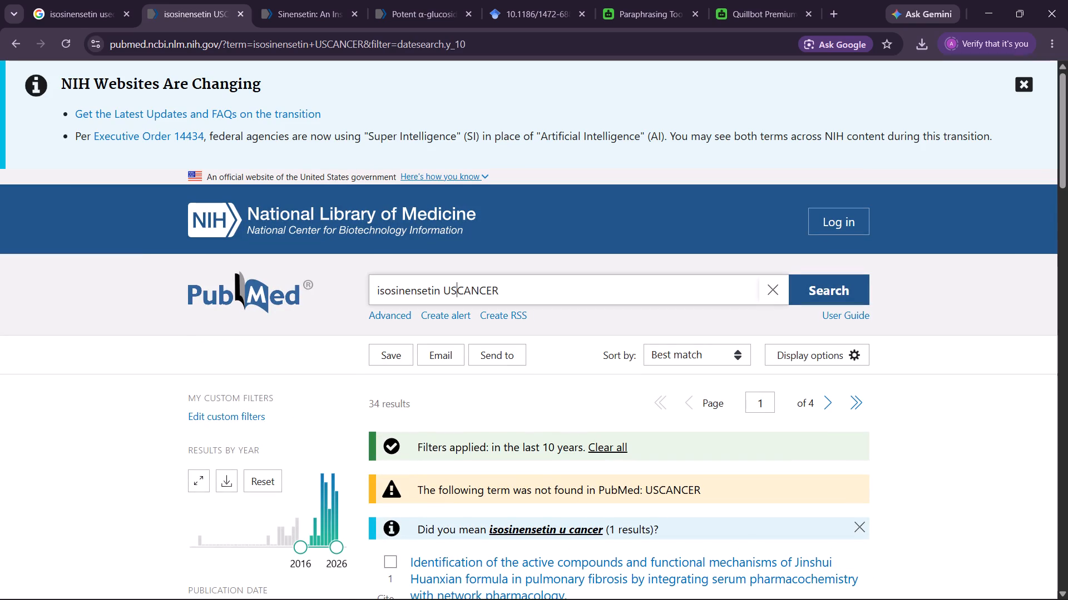
pyautogui.moveTo(454, 287); pyautogui.dragTo(443, 287)
pyautogui.press('BackSpace')
pyautogui.write('IN')
pyautogui.press('space')
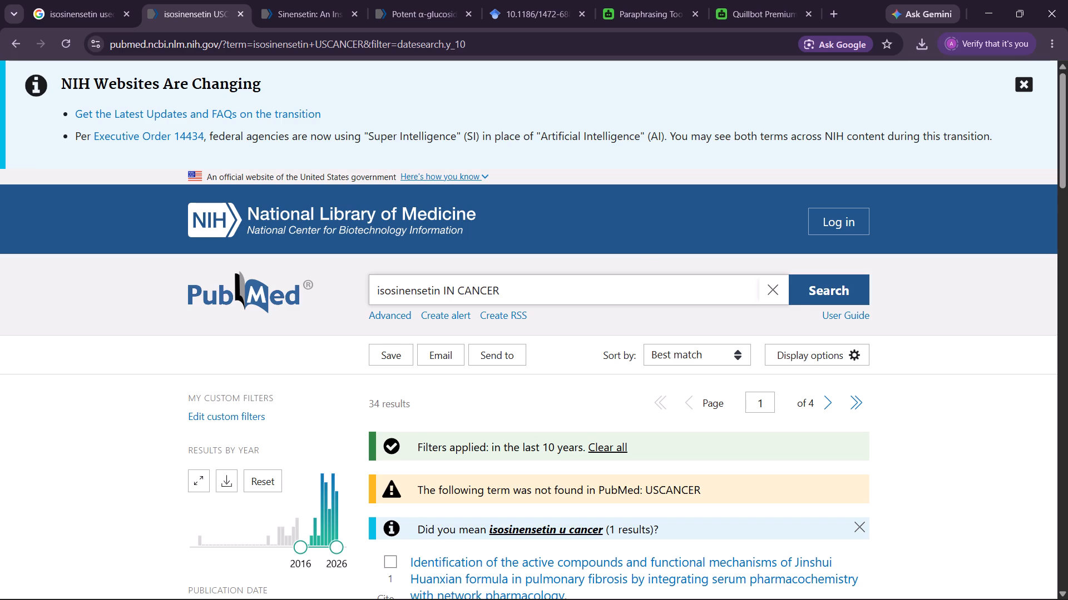
pyautogui.click(804, 294)
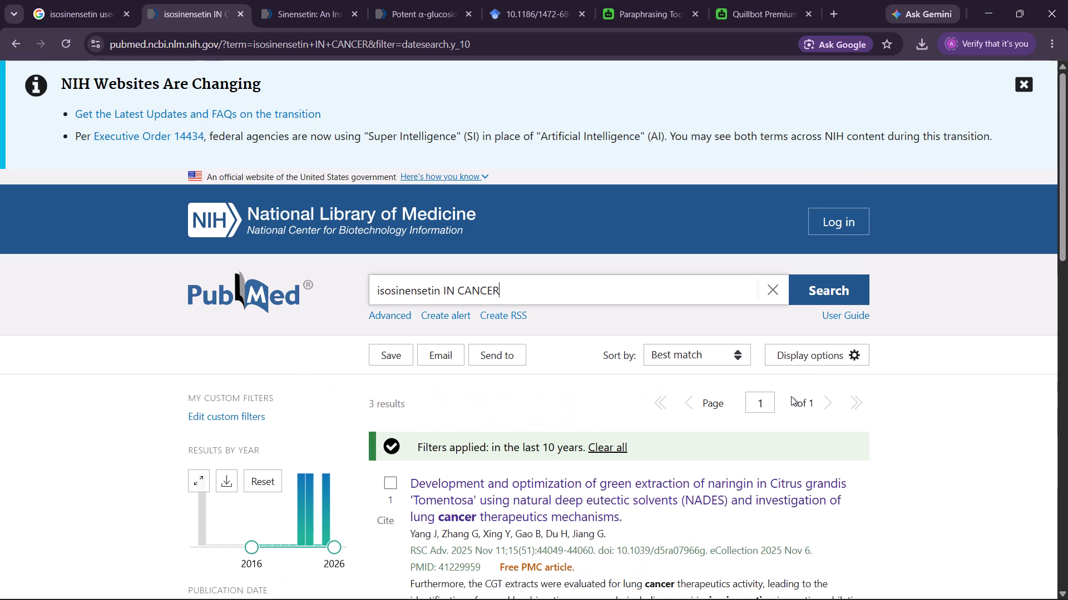
# Review the search results and open the free PMC full text of the Citrus grandis 'Tomentosa' naringin extraction and lung cancer article.
pyautogui.scroll(-3, 790, 387)
pyautogui.hscroll(1, 790, 387)
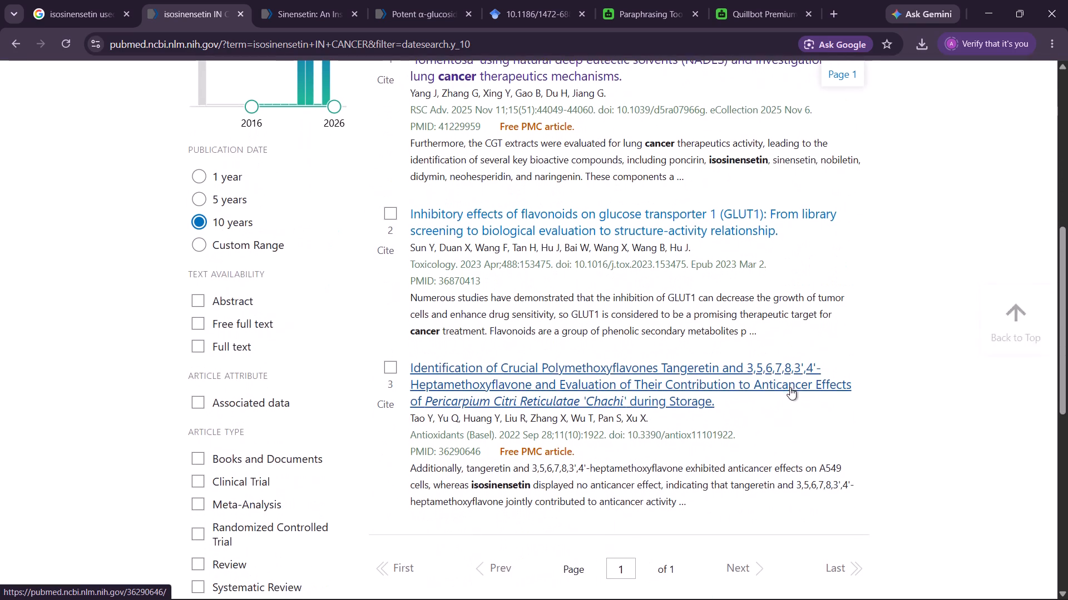
pyautogui.hscroll(2, 790, 387)
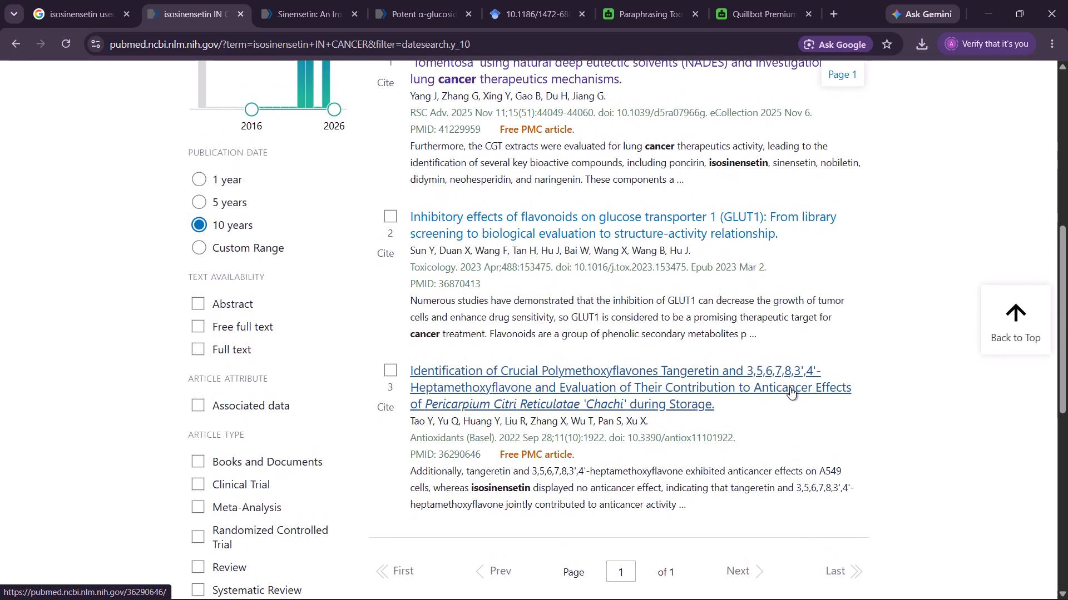
pyautogui.hscroll(1, 790, 387)
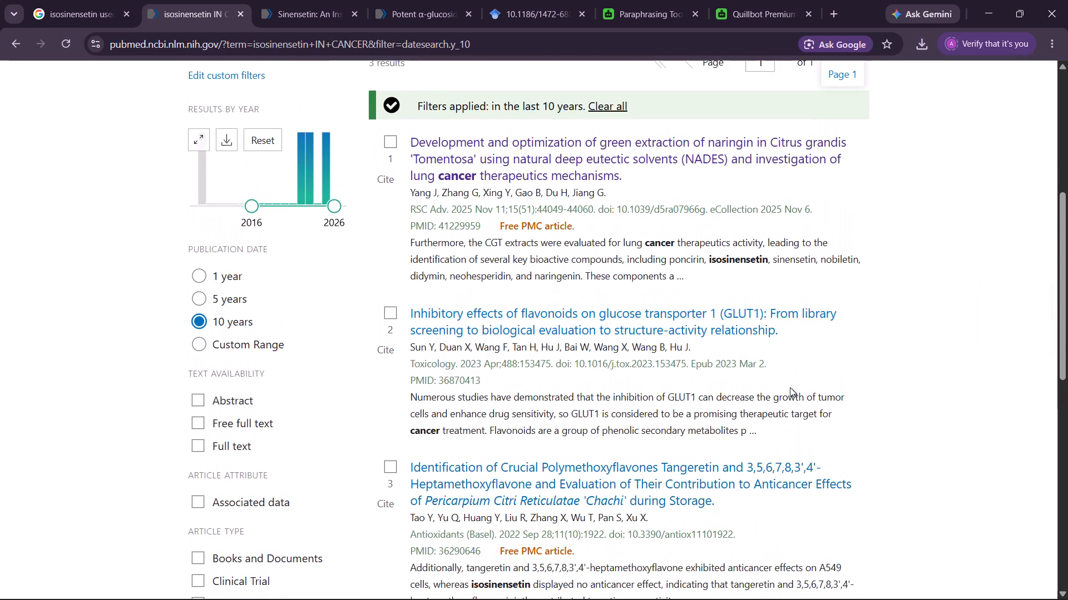
pyautogui.click(639, 165)
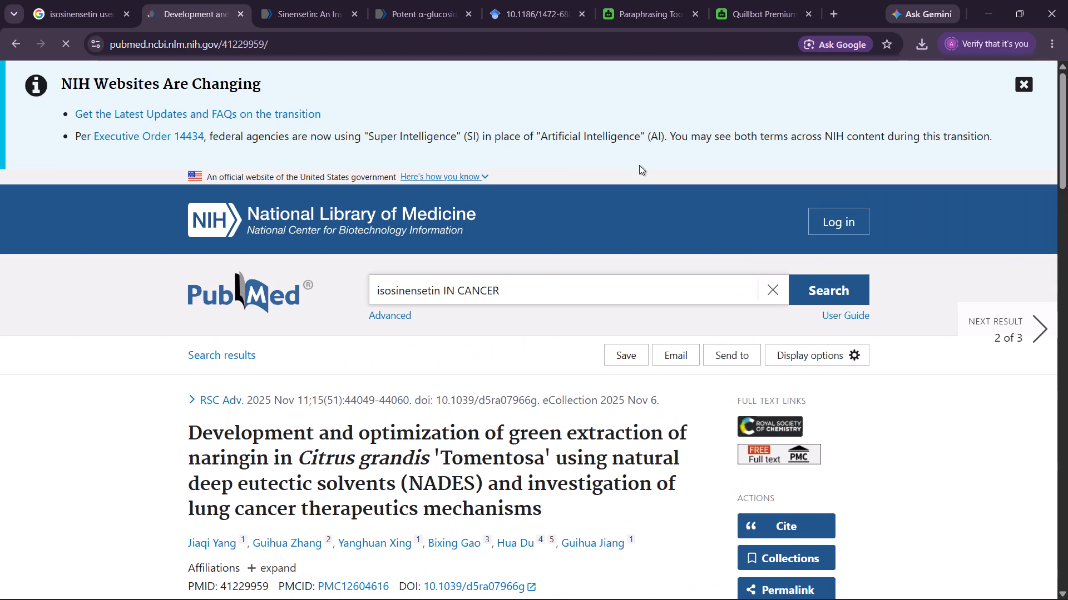
pyautogui.scroll(-3, 639, 165)
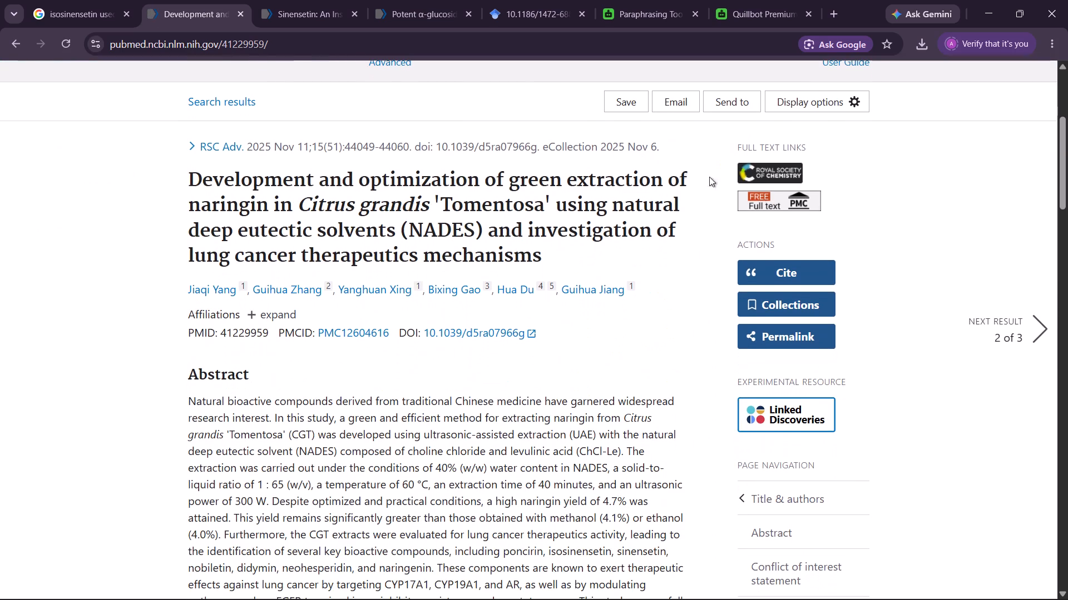
pyautogui.click(797, 201)
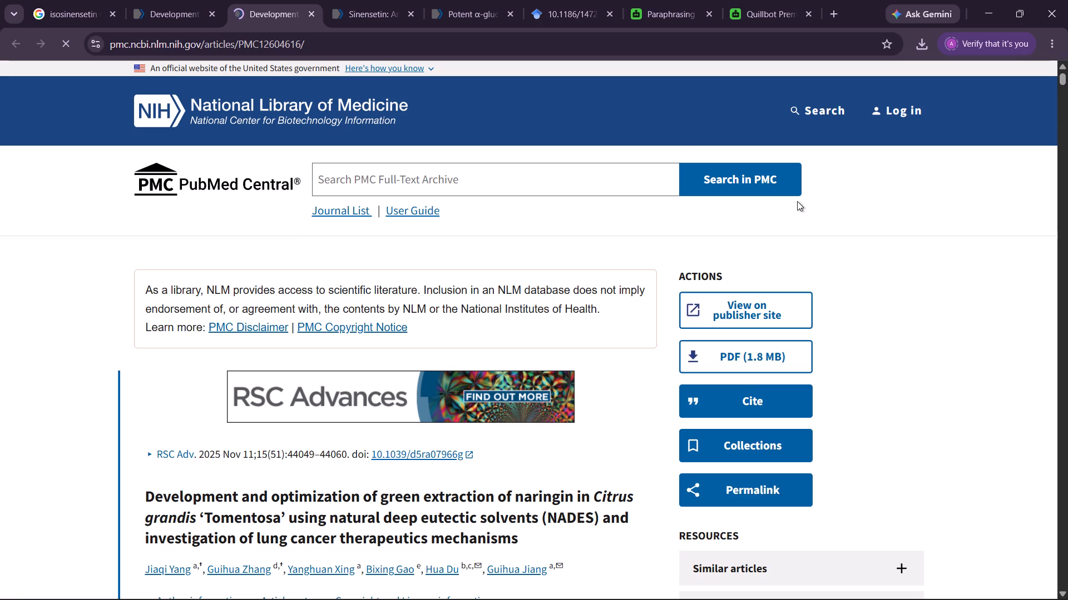
# Examine the abstract and introduction of the naringin extraction article for isosinensetin content on lung cancer.
pyautogui.scroll(-6, 797, 201)
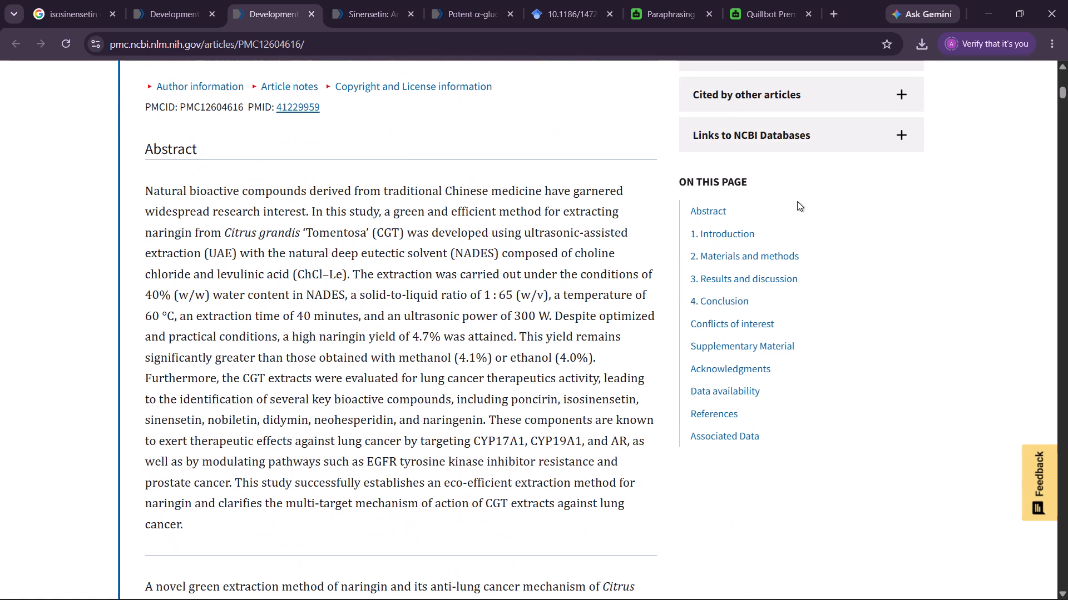
pyautogui.scroll(-6, 797, 201)
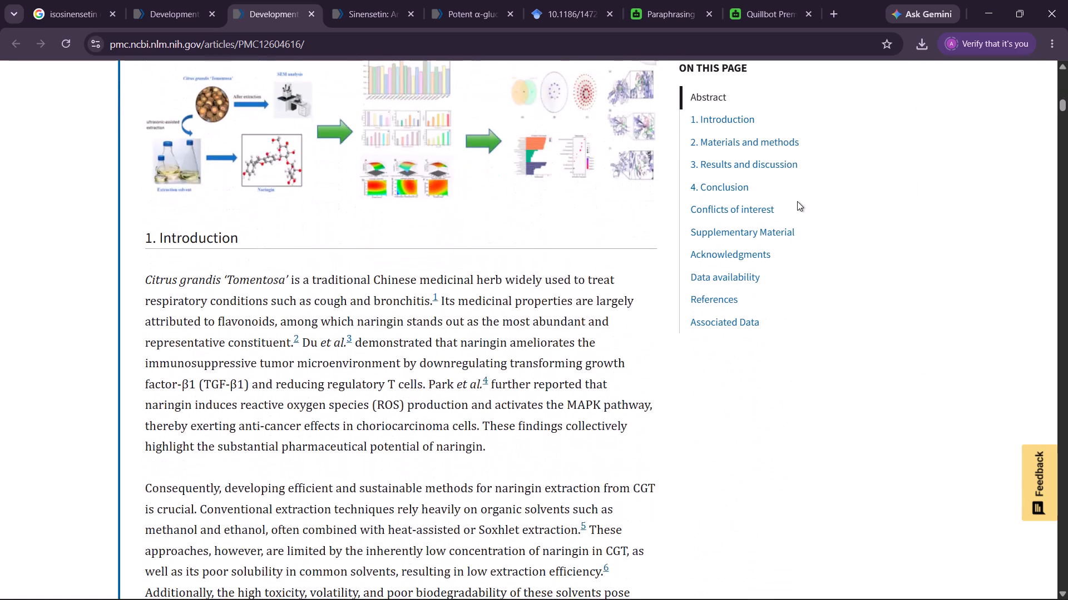
pyautogui.scroll(-1, 797, 201)
pyautogui.scroll(2, 797, 201)
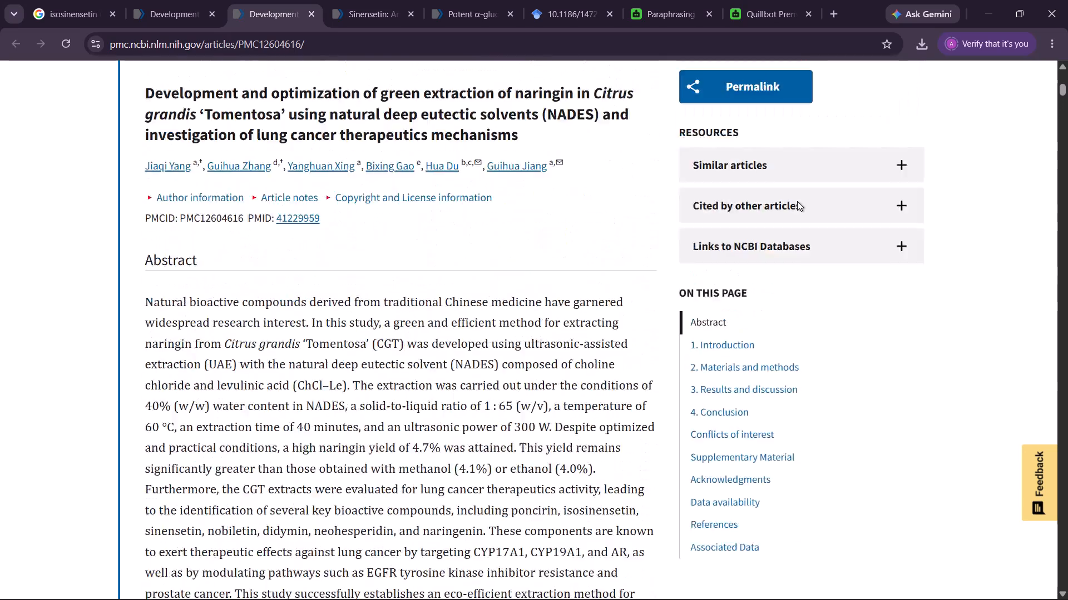
pyautogui.scroll(-2, 797, 201)
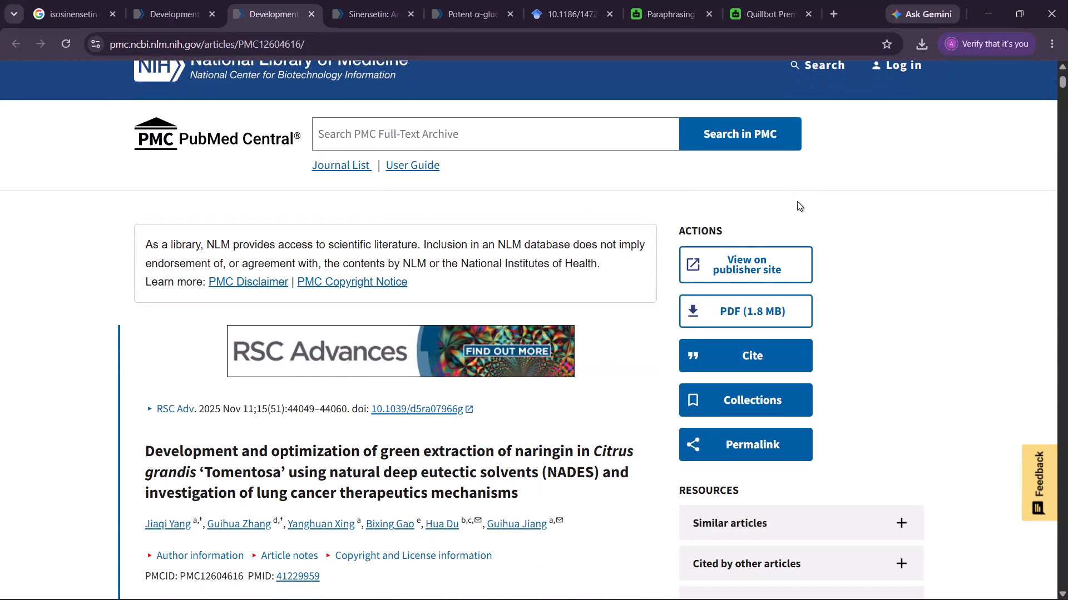
# Go back to the PubMed results and open the free PMC full text of the Pericarpium Citri Reticulatae 'Chachi' polymethoxyflavones article.
pyautogui.click(176, 12)
pyautogui.click(176, 12)
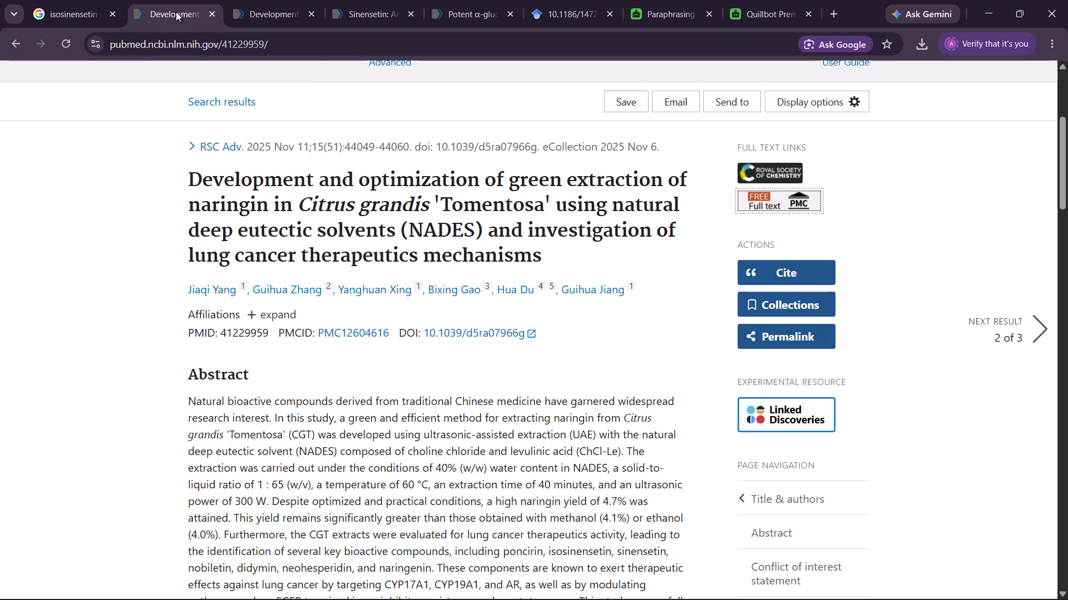
pyautogui.click(7, 41)
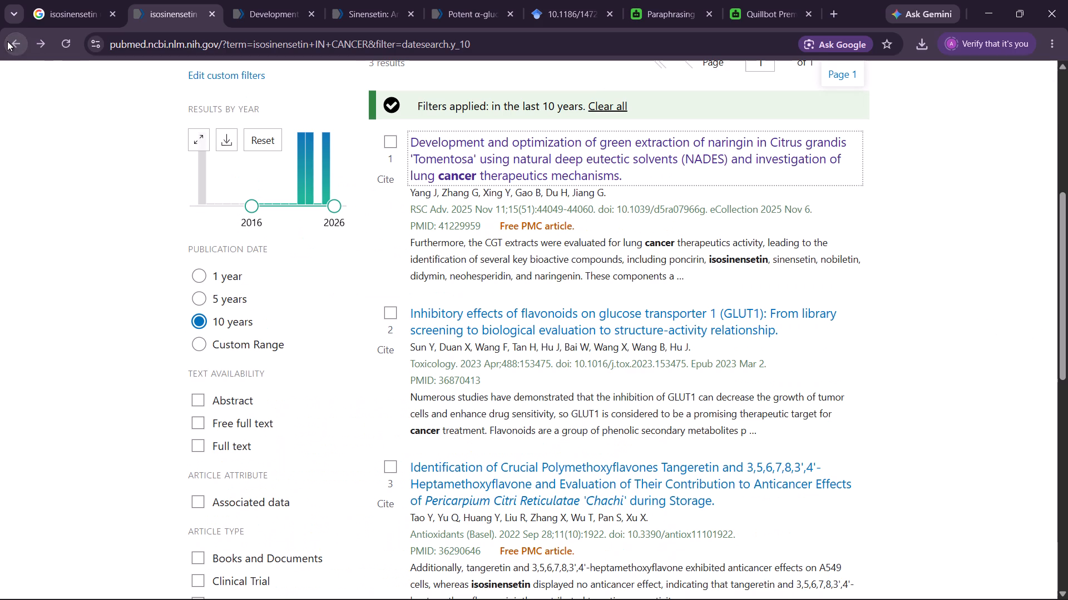
pyautogui.hscroll(1, 362, 230)
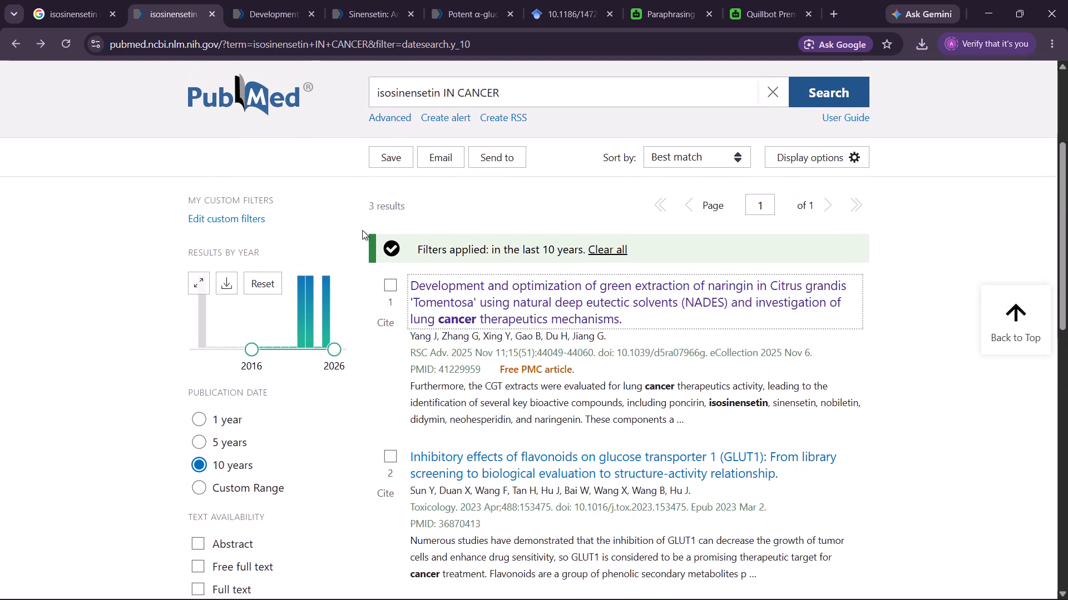
pyautogui.hscroll(1, 362, 230)
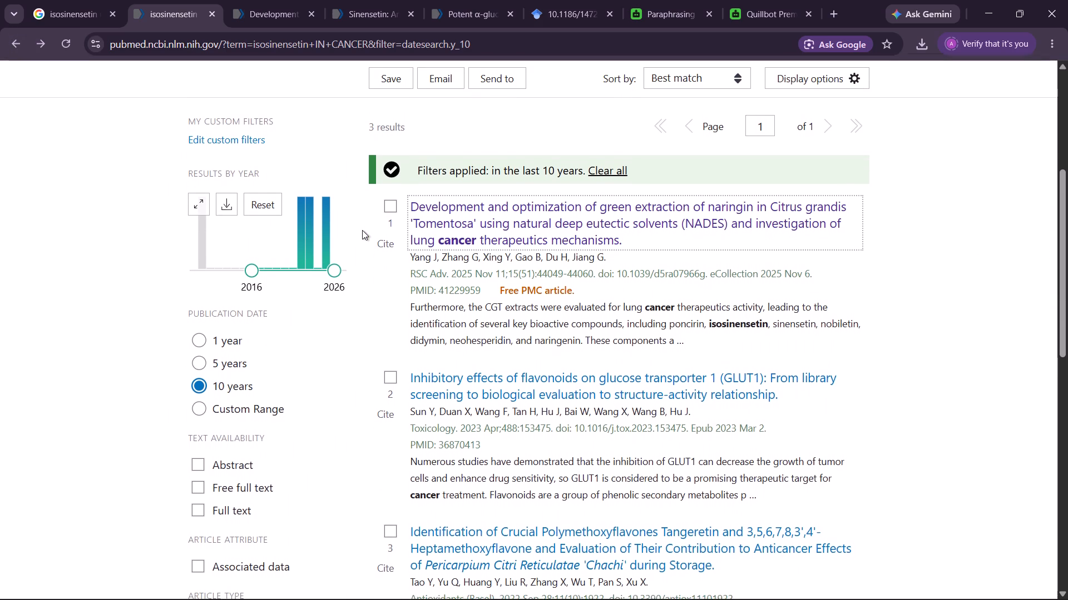
pyautogui.hscroll(1, 362, 230)
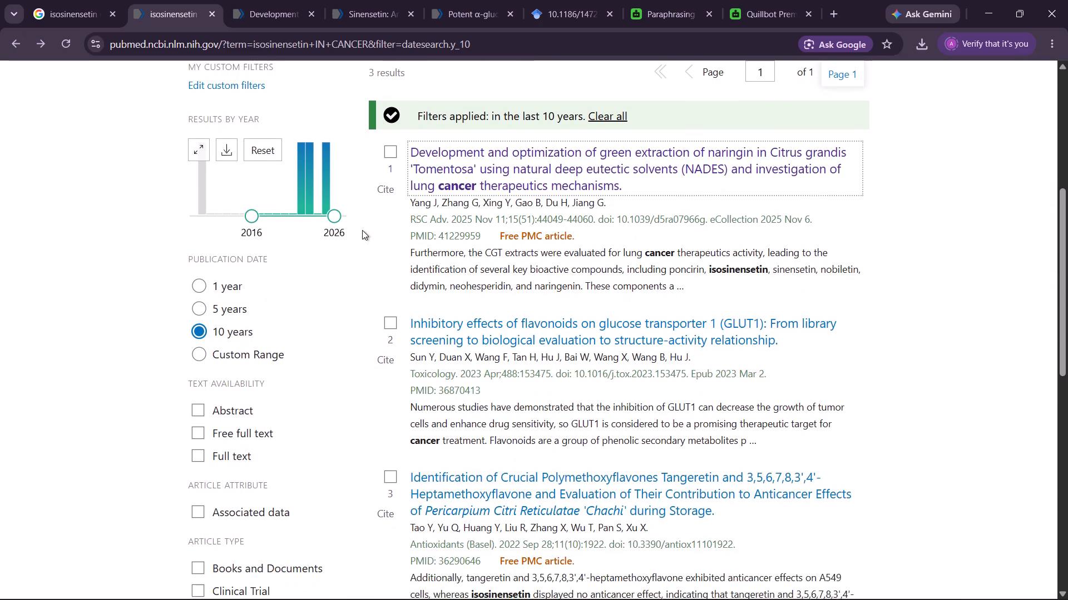
pyautogui.hscroll(1, 362, 230)
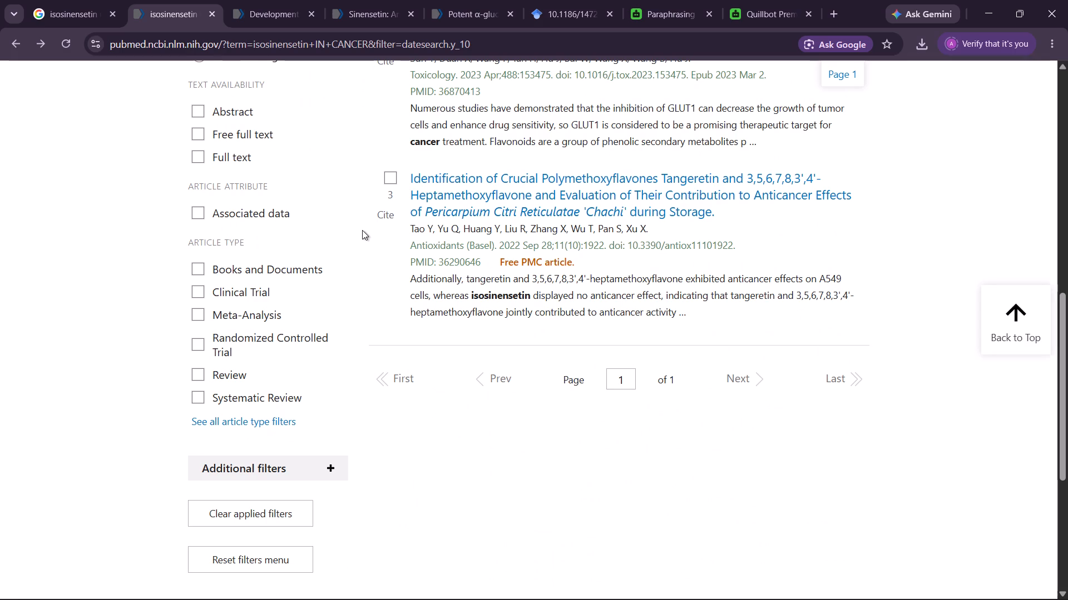
pyautogui.scroll(1, 362, 230)
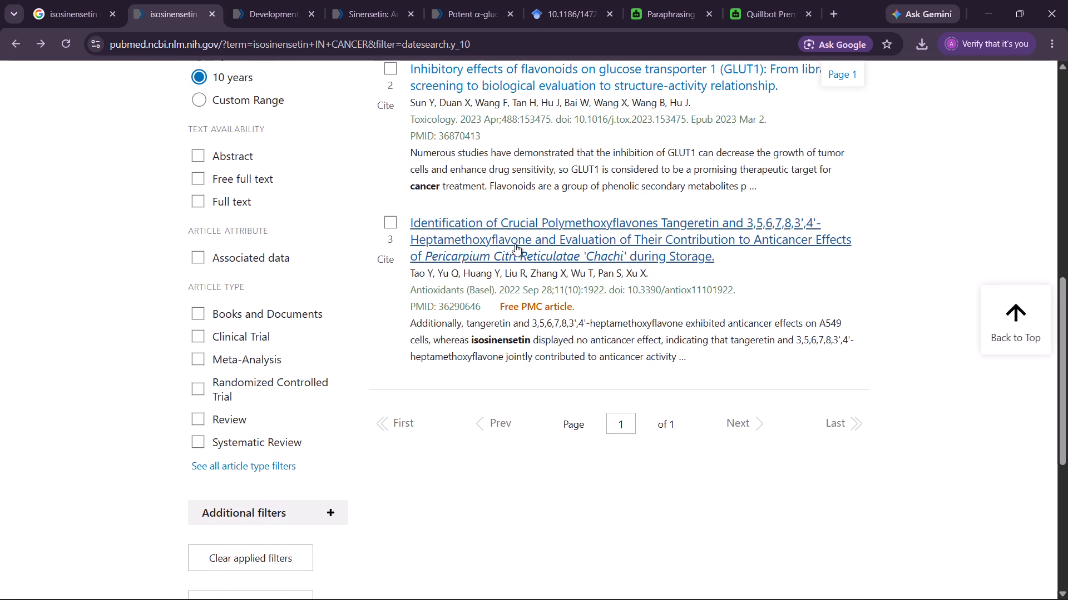
pyautogui.click(515, 248)
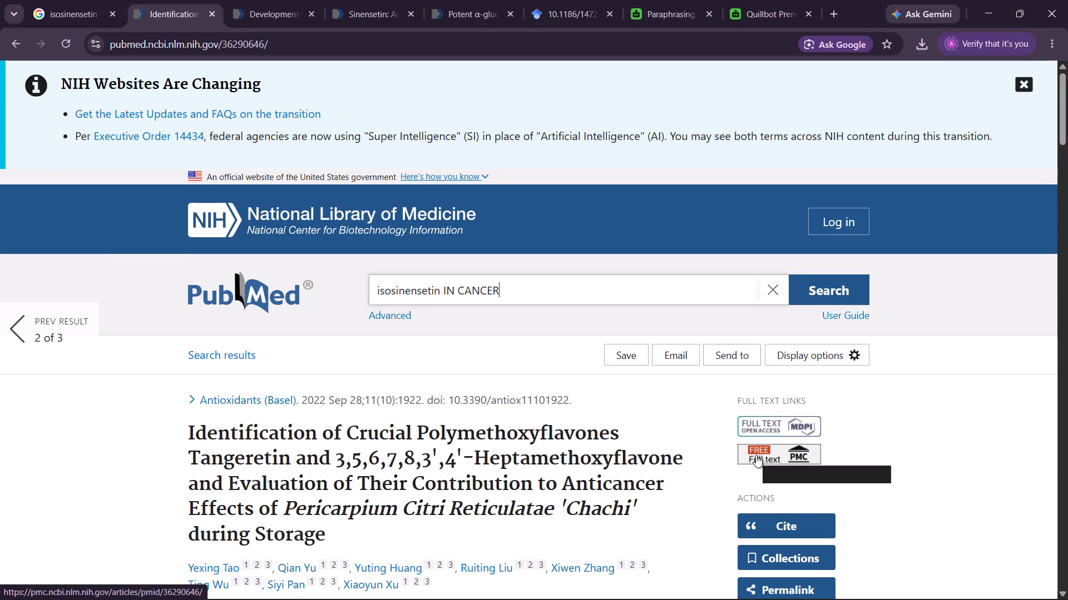
pyautogui.click(756, 455)
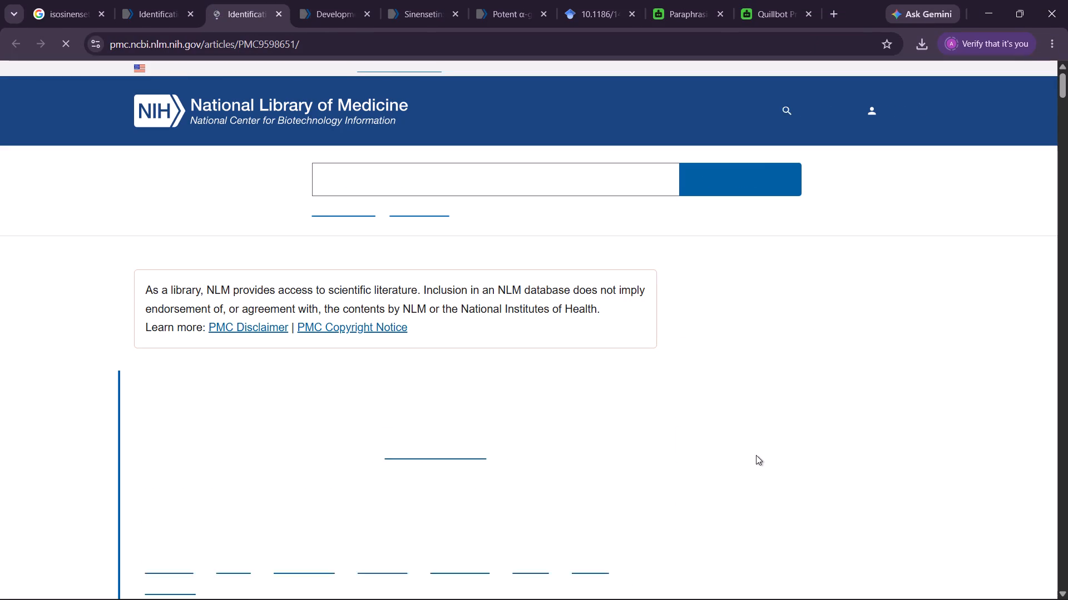
# Examine the 'Chachi' polymethoxyflavones article from abstract through the A549 cell growth results for isosinensetin's anticancer evidence.
pyautogui.scroll(-9, 756, 455)
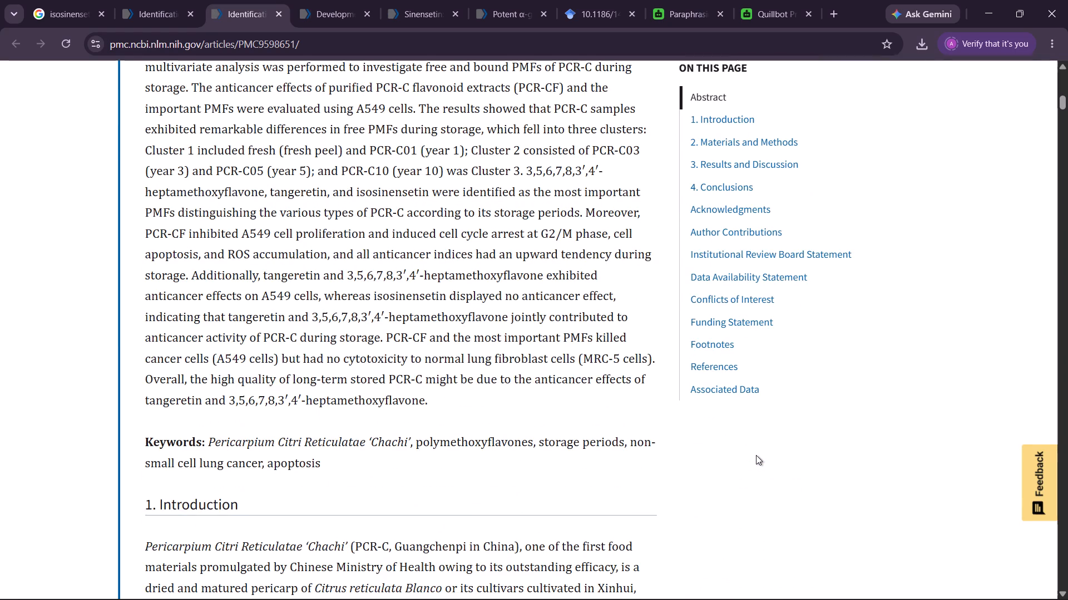
pyautogui.scroll(-6, 756, 455)
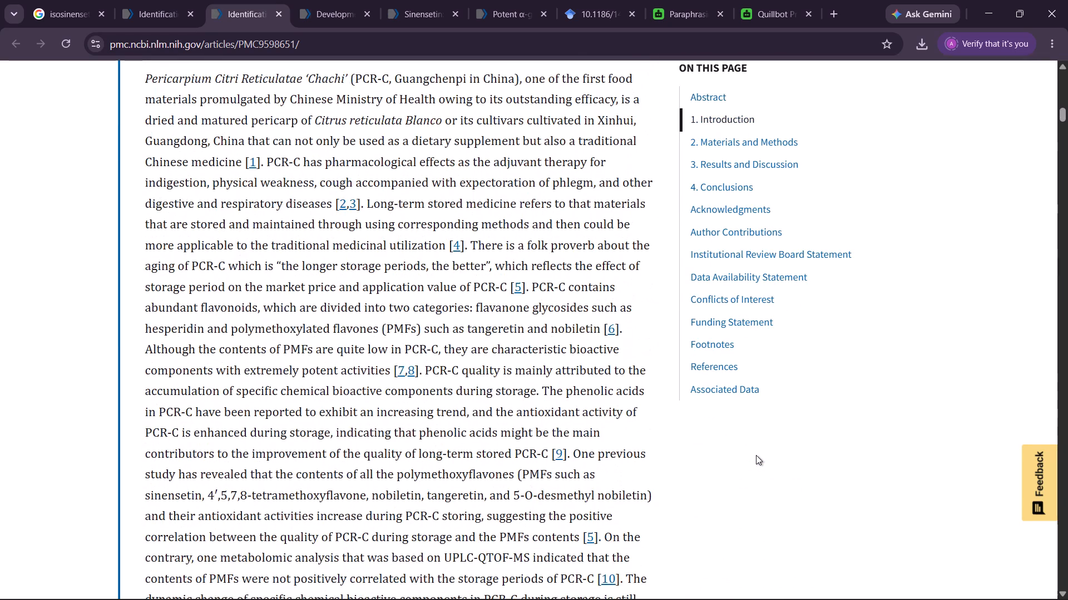
pyautogui.scroll(-8, 756, 455)
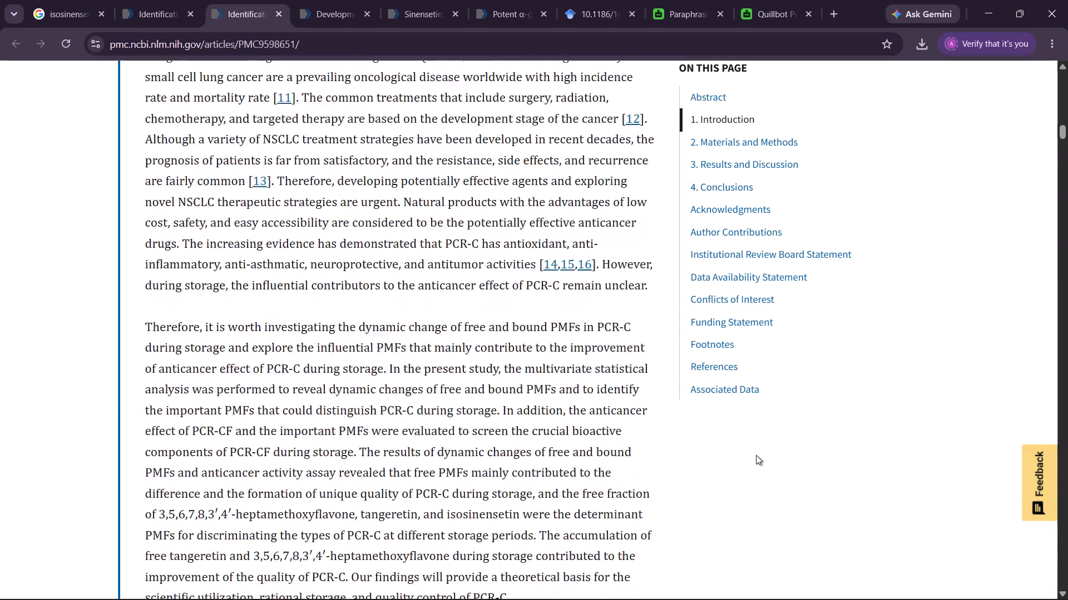
pyautogui.scroll(-9, 756, 455)
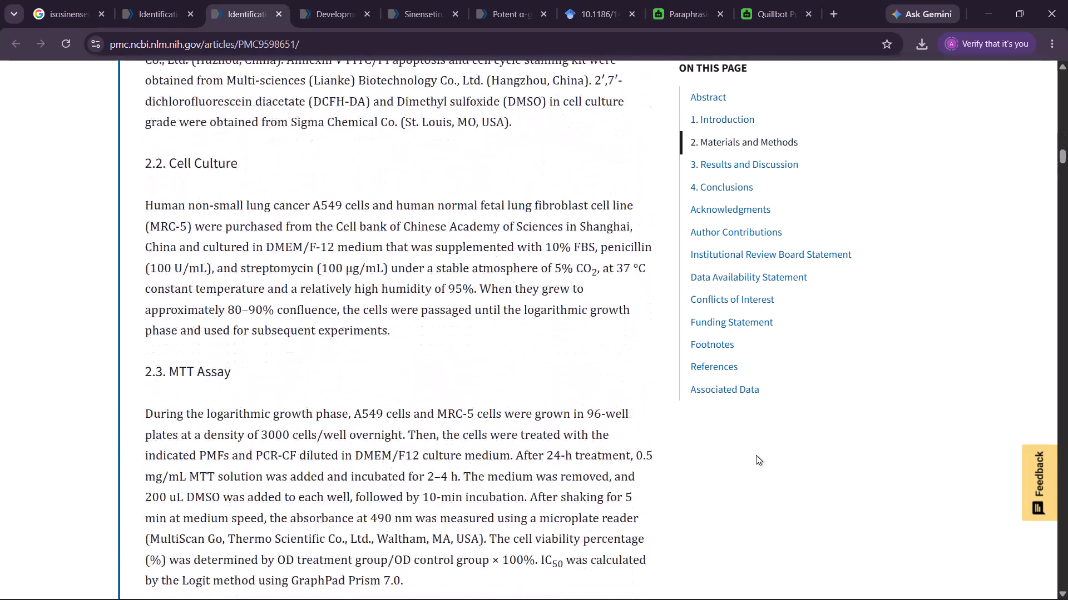
pyautogui.scroll(-10, 756, 455)
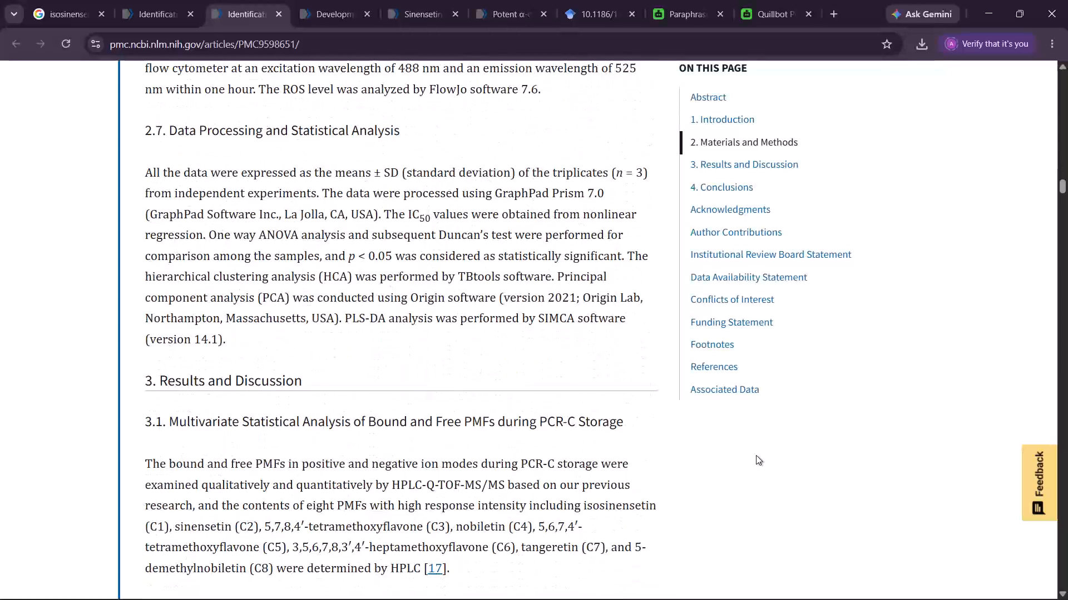
pyautogui.scroll(-11, 756, 455)
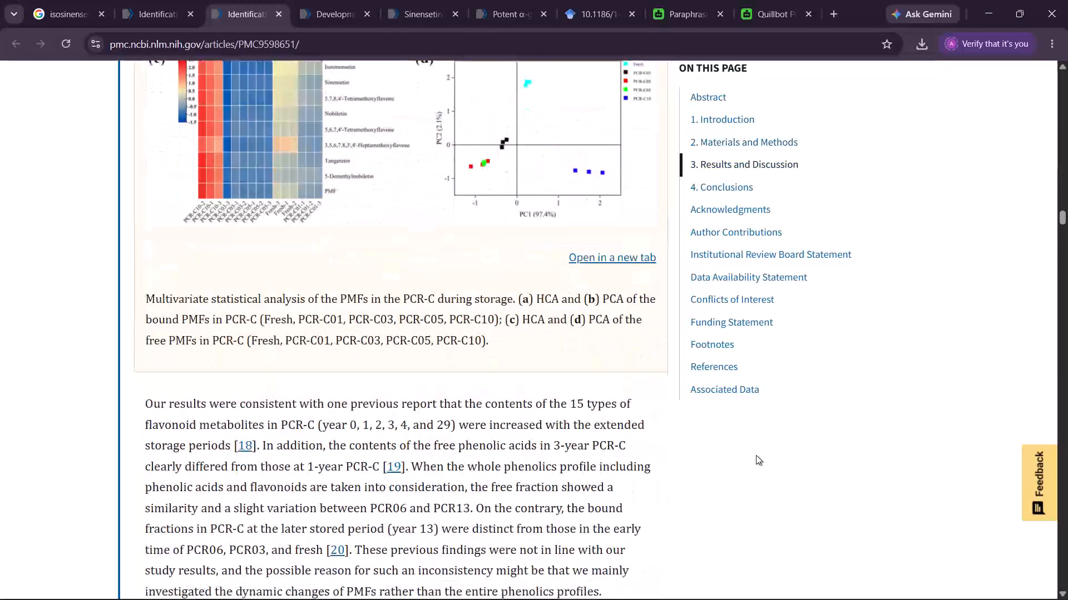
pyautogui.scroll(-10, 756, 455)
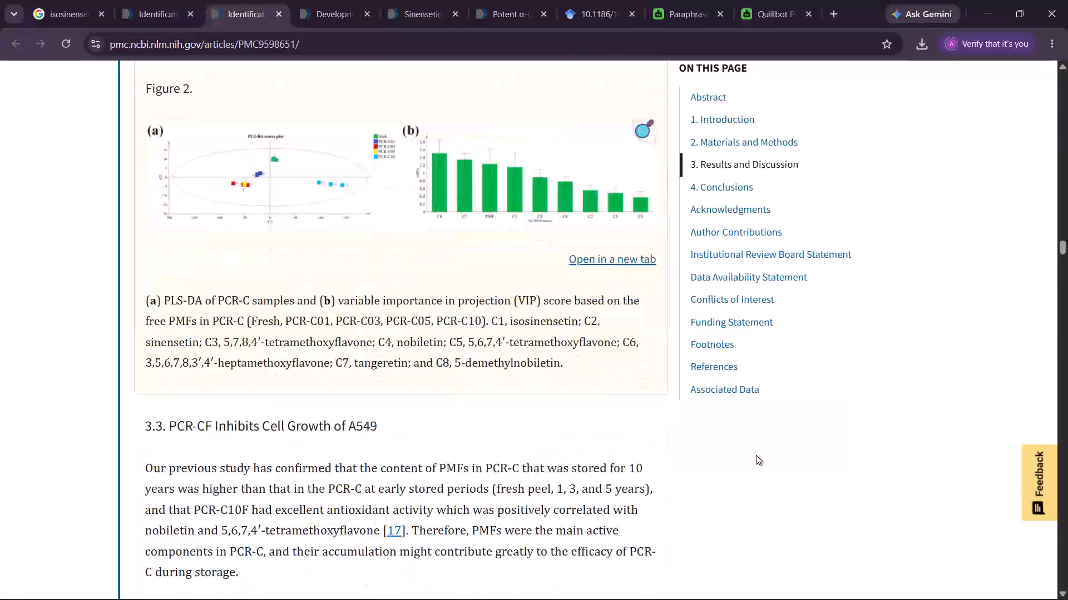
pyautogui.scroll(-8, 756, 455)
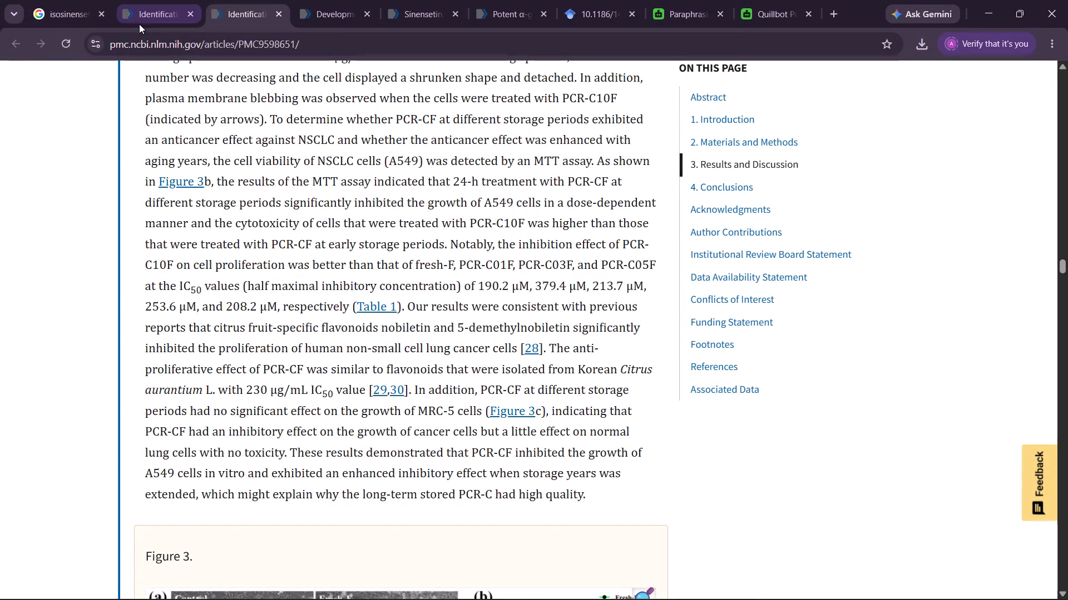
# Go back to the PubMed results and reopen the free PMC full text of the Citrus grandis 'Tomentosa' naringin extraction article.
pyautogui.click(147, 6)
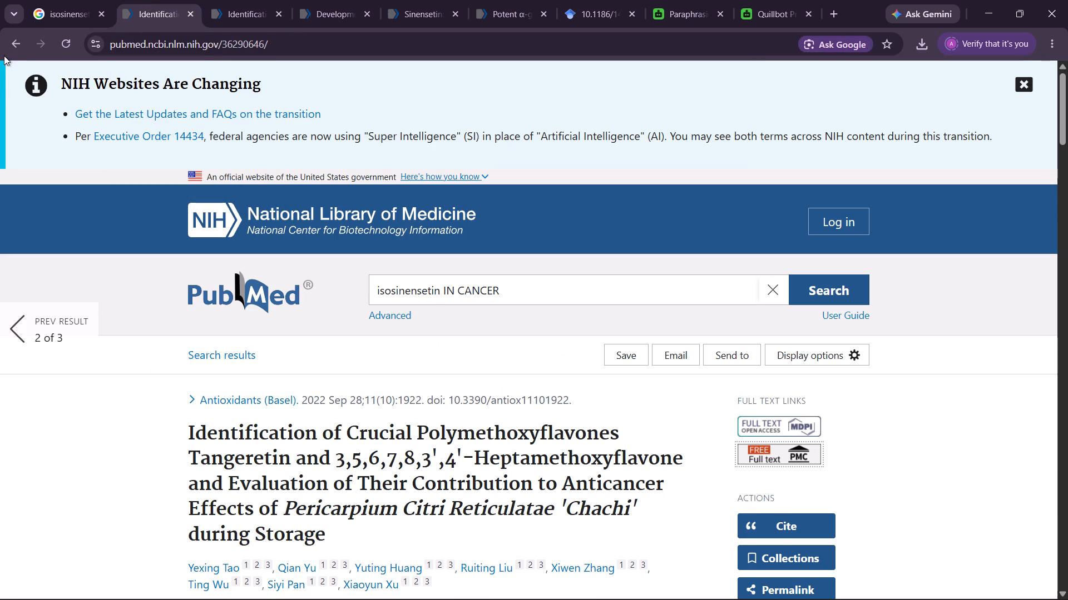
pyautogui.click(15, 42)
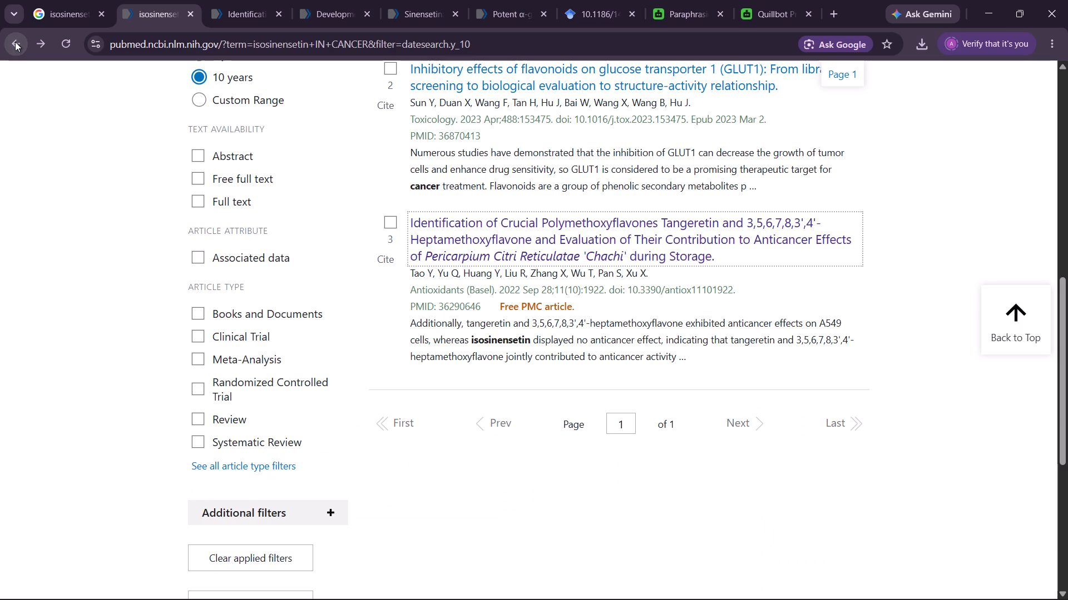
pyautogui.scroll(5, 15, 42)
pyautogui.hscroll(2, 15, 42)
pyautogui.scroll(5, 530, 142)
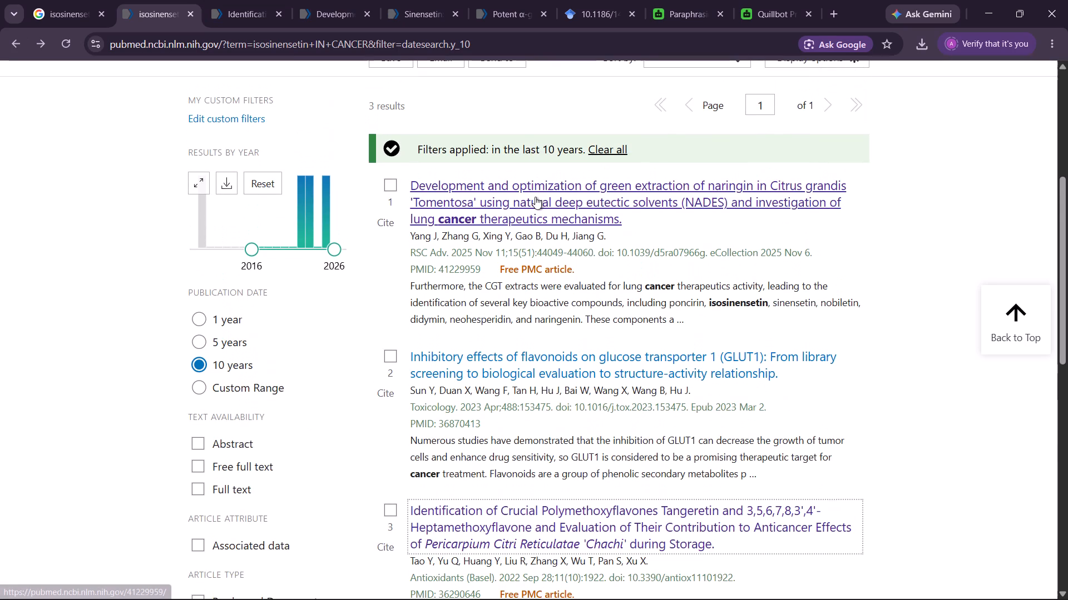
pyautogui.click(535, 197)
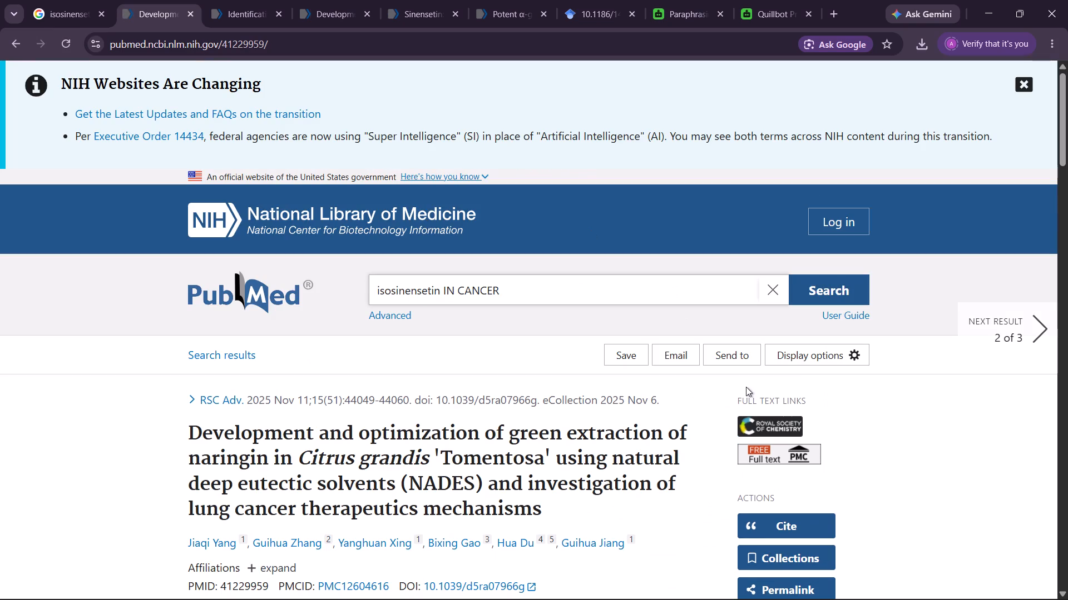
pyautogui.click(773, 451)
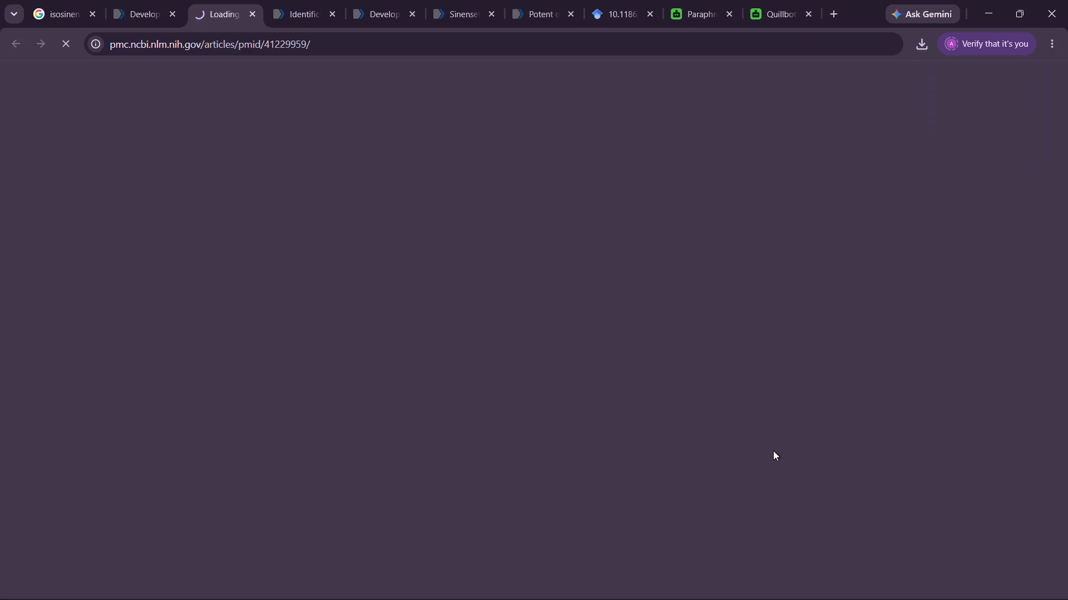
# Examine the naringin extraction article's abstract, introduction and methods for usable isosinensetin and lung cancer content.
pyautogui.scroll(-12, 773, 451)
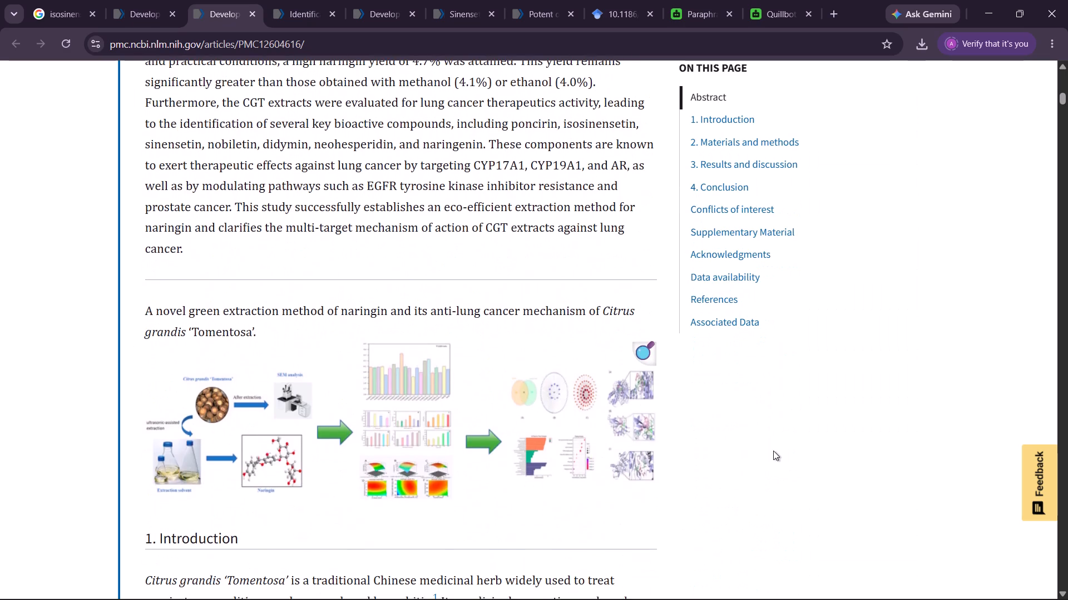
pyautogui.scroll(-4, 773, 451)
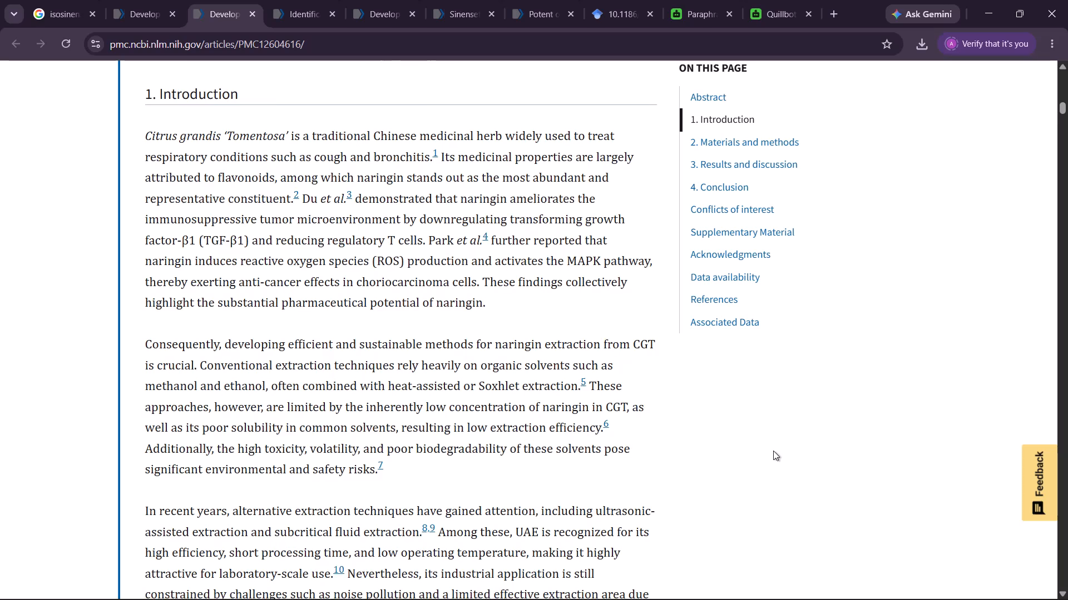
pyautogui.scroll(-3, 773, 451)
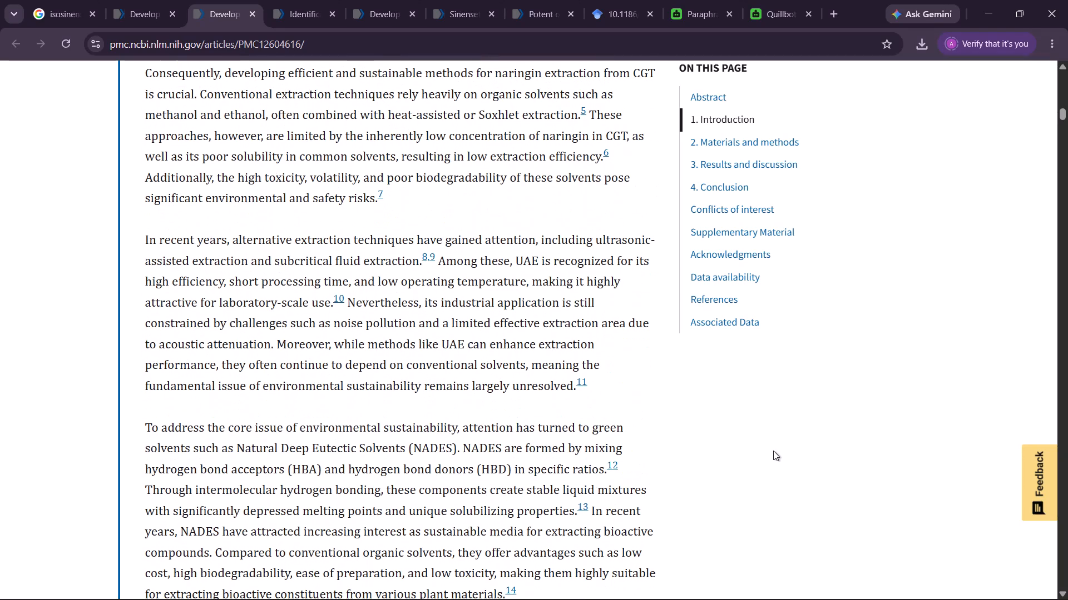
pyautogui.scroll(-2, 773, 451)
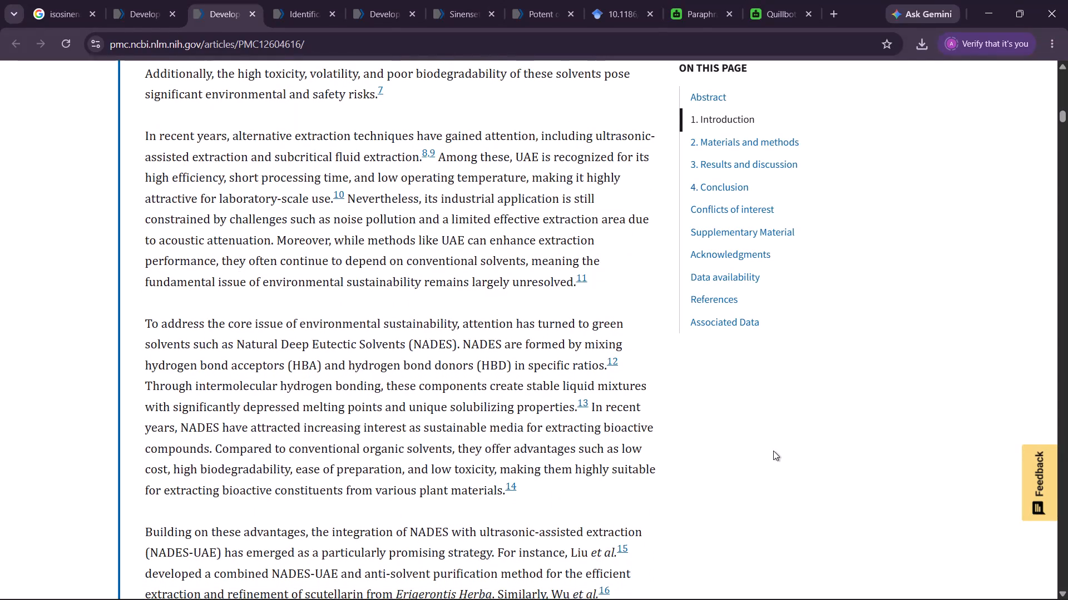
pyautogui.scroll(-6, 773, 451)
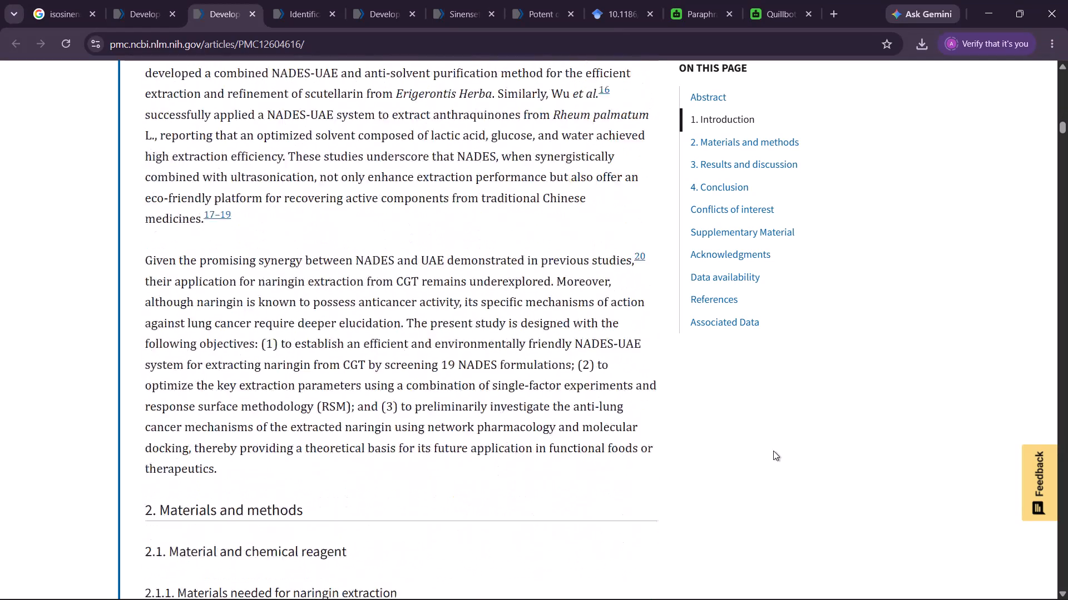
pyautogui.scroll(-7, 773, 451)
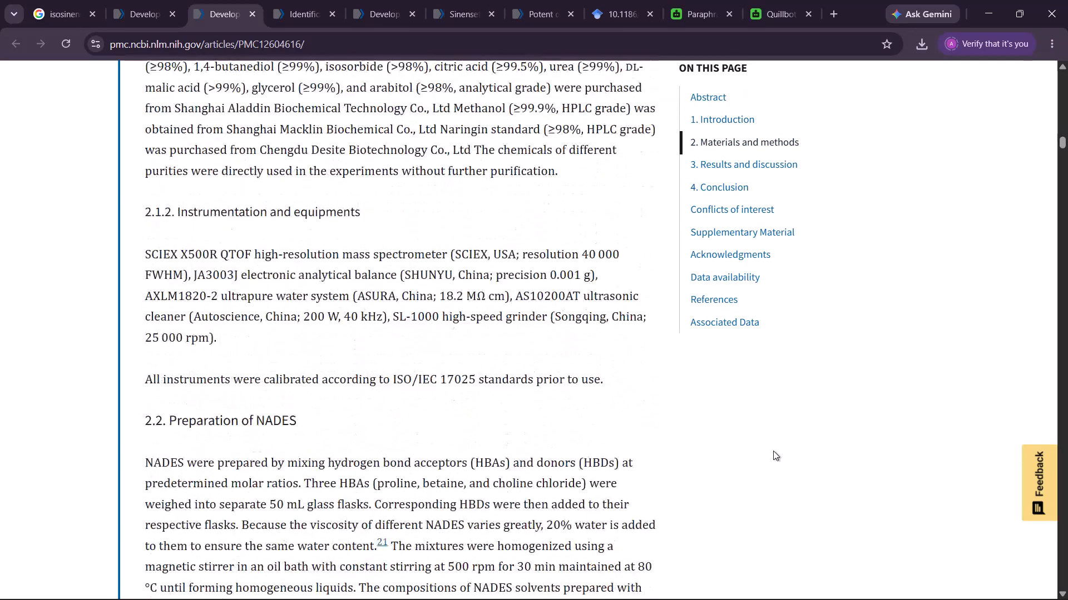
pyautogui.scroll(-11, 773, 451)
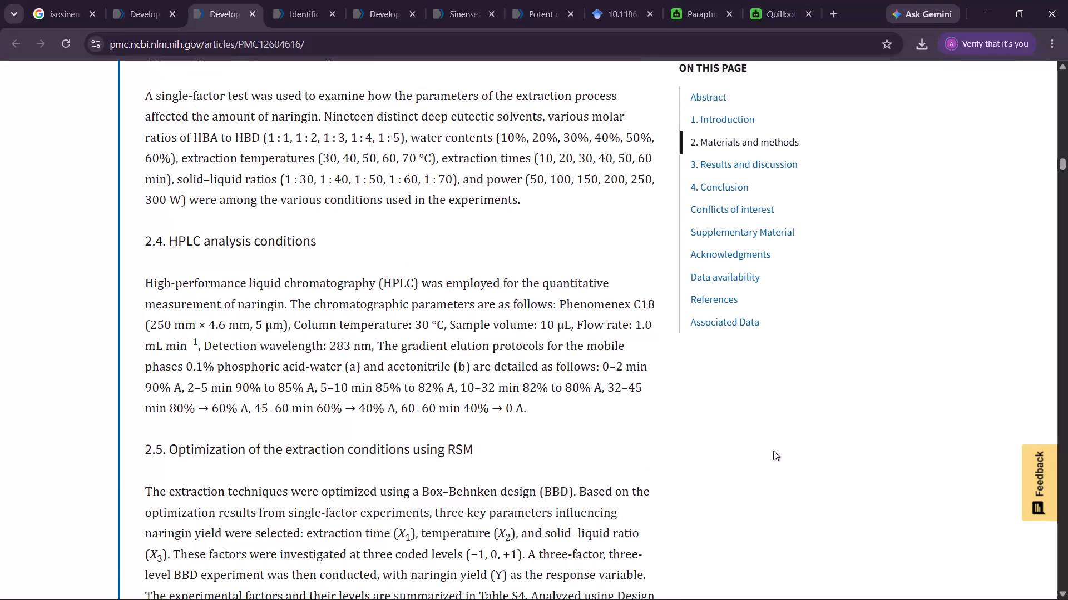
pyautogui.scroll(-8, 773, 451)
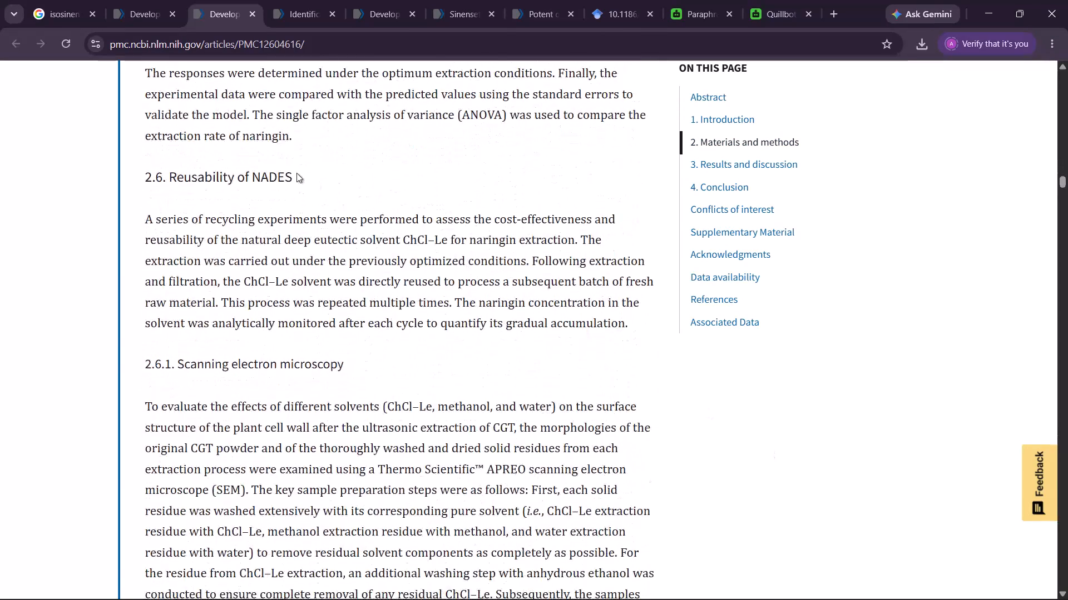
# Return to the Google isosinensetin results, open the Human Metabolome Database metabocard for isosinensetin and review its description, properties and references.
pyautogui.click(44, 17)
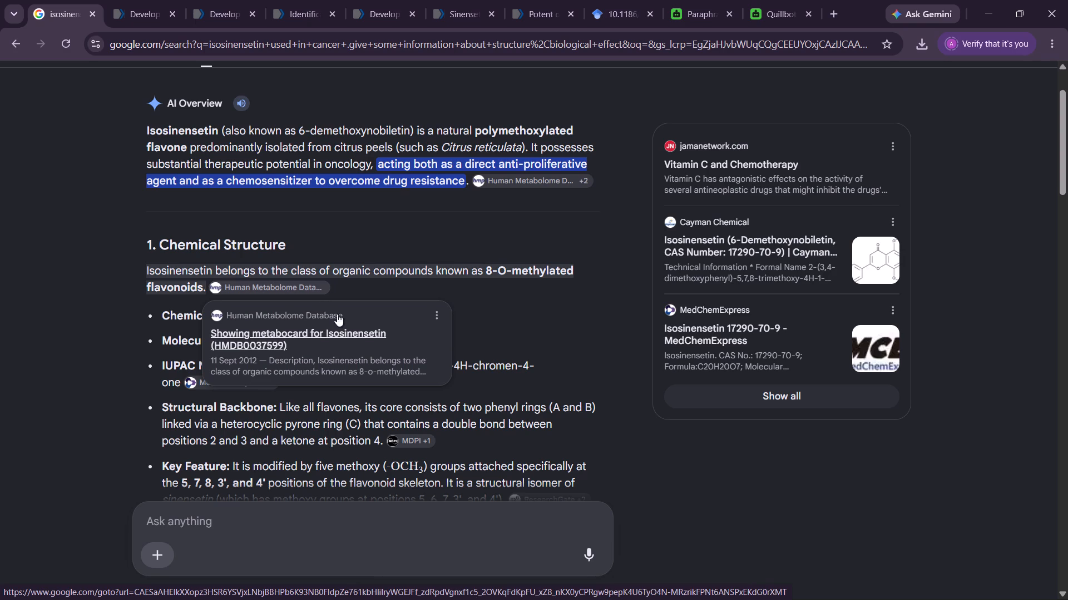
pyautogui.doubleClick(338, 329)
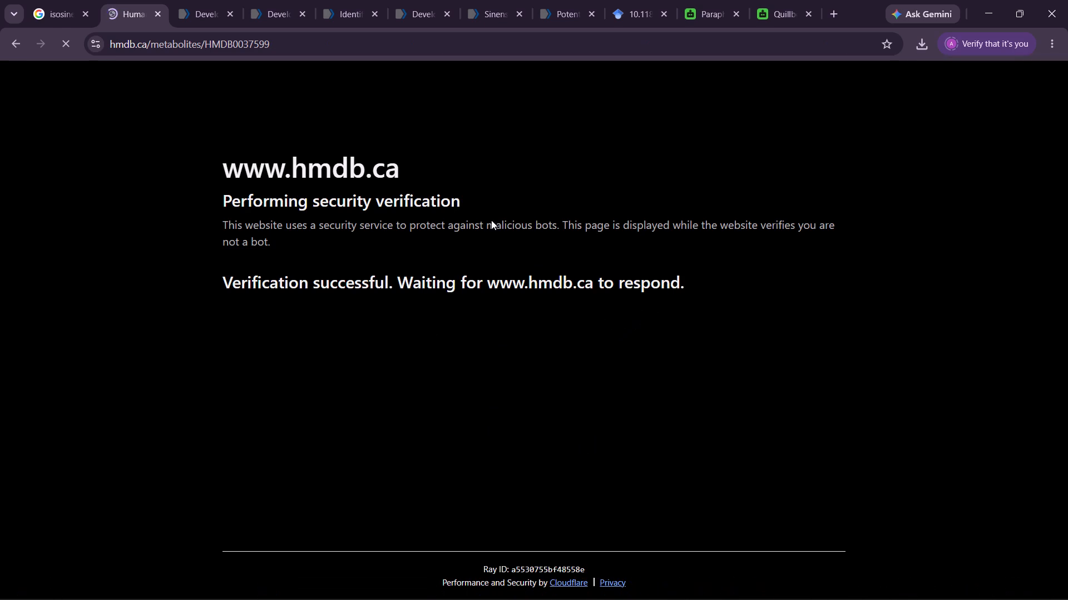
pyautogui.scroll(-3, 595, 232)
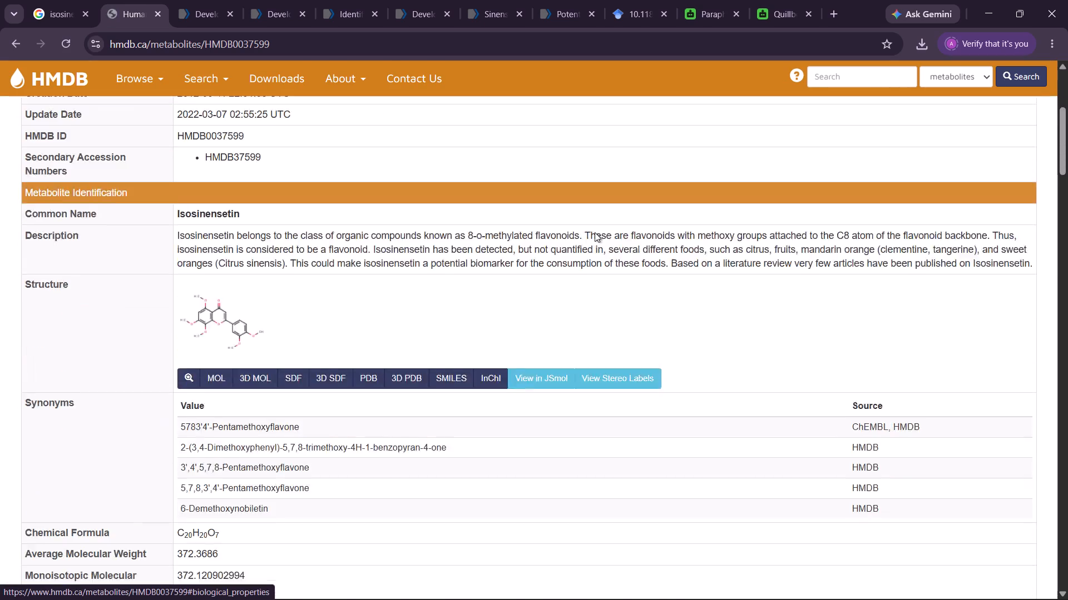
pyautogui.scroll(-17, 595, 232)
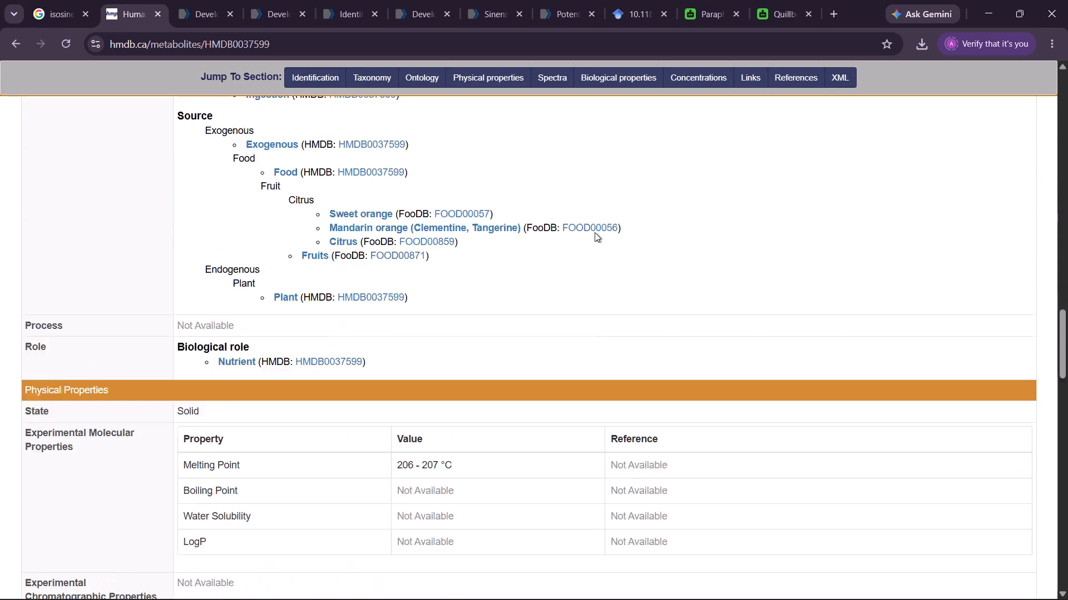
pyautogui.scroll(-5, 595, 232)
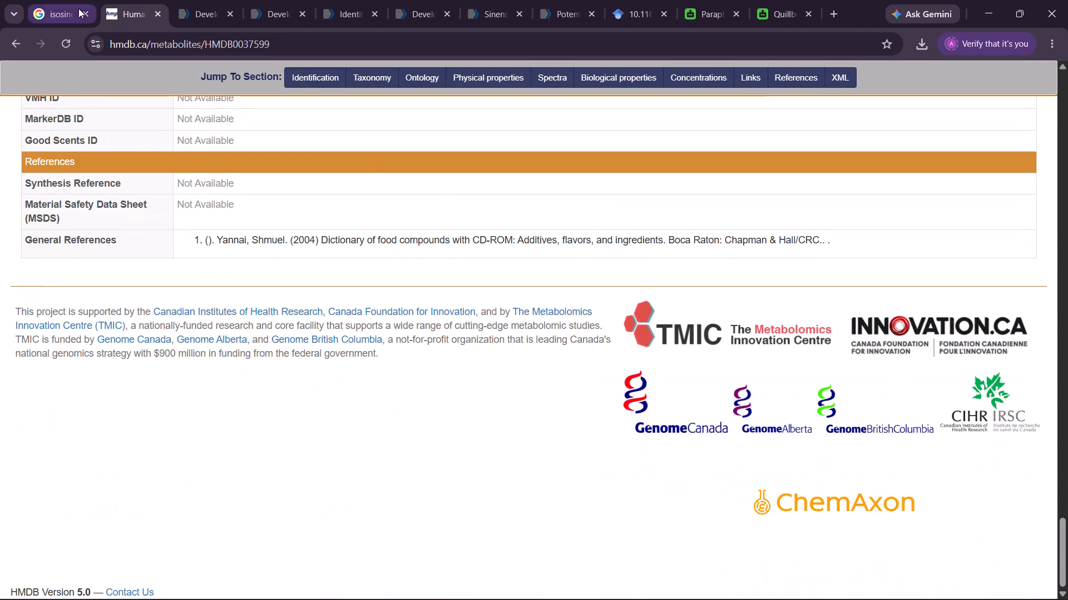
# Open the Cayman Chemical isosinensetin page cited beside the chemical formula in the Google overview and review its product information.
pyautogui.click(75, 8)
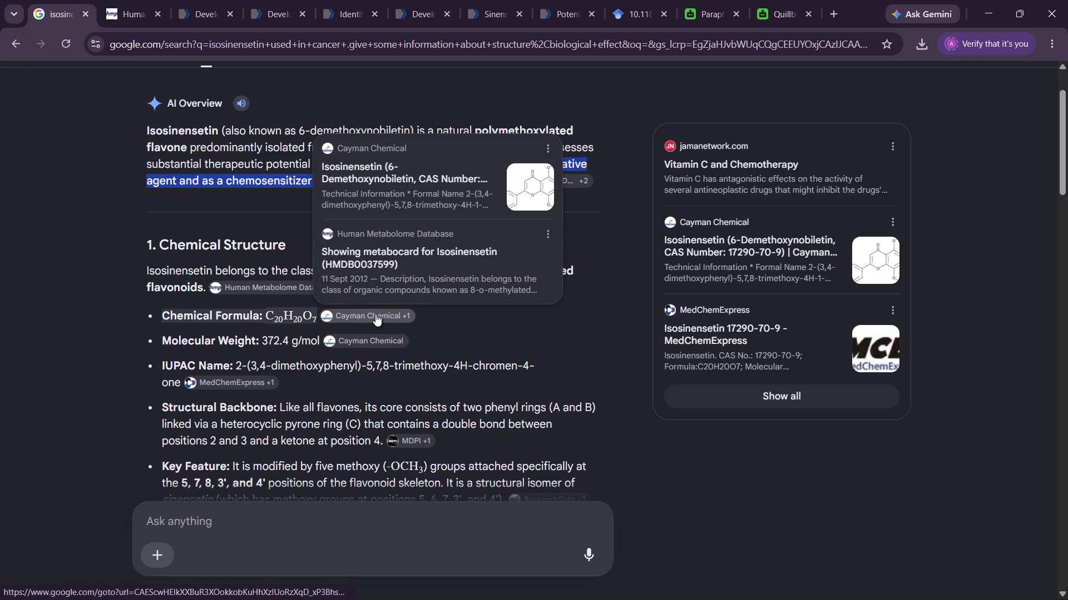
pyautogui.click(358, 173)
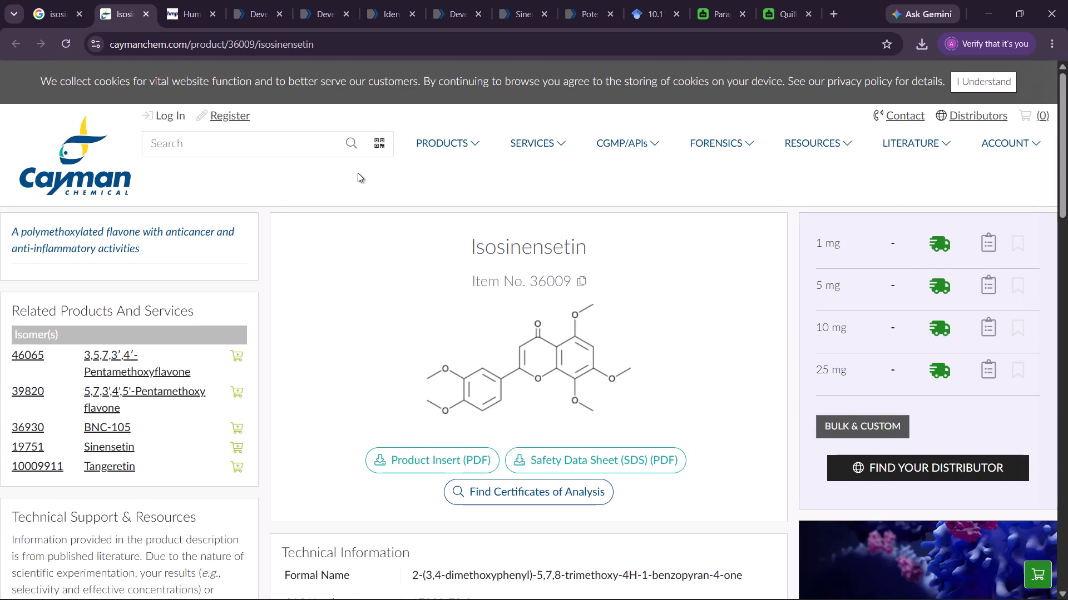
pyautogui.scroll(-20, 358, 173)
# Add "IN PUBMED" to the end of the Google query on isosinensetin in cancer and rerun the search.
pyautogui.click(37, 13)
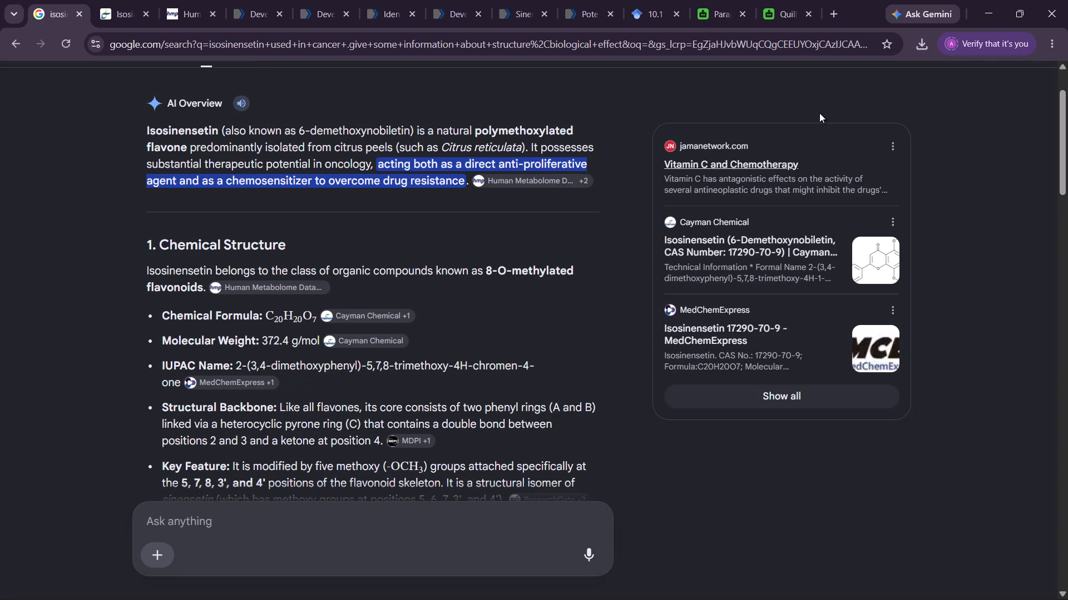
pyautogui.click(1059, 81)
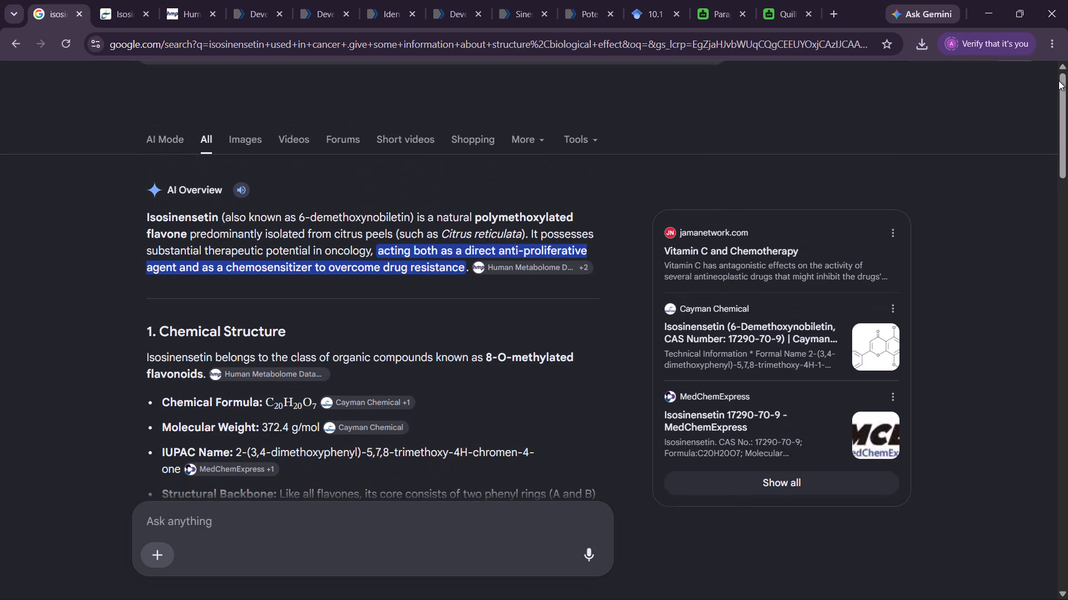
pyautogui.click(585, 96)
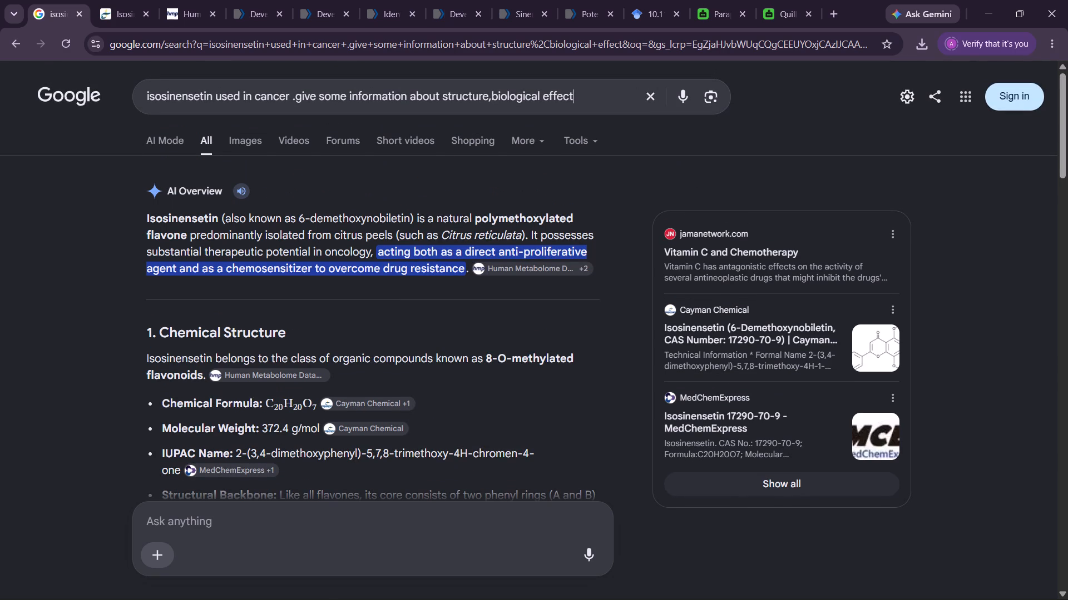
pyautogui.press('space')
pyautogui.write('IN PUBMED')
pyautogui.press('Return')
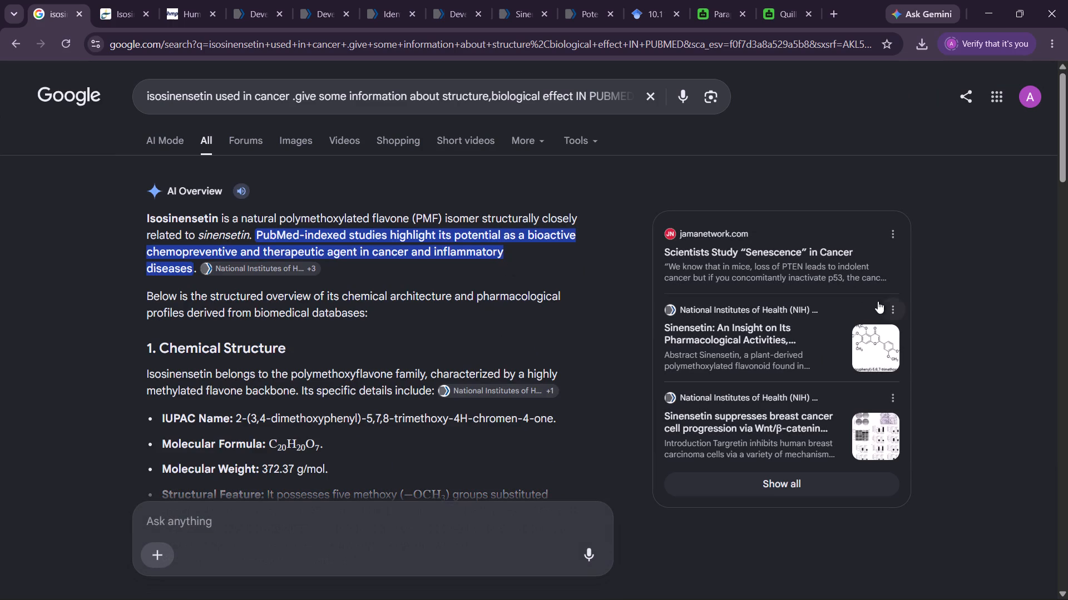
# Open the PMC article on sinensetin suppressing breast cancer progression via Wnt/β-catenin and examine its abstract, introduction, methods and results figures.
pyautogui.click(774, 419)
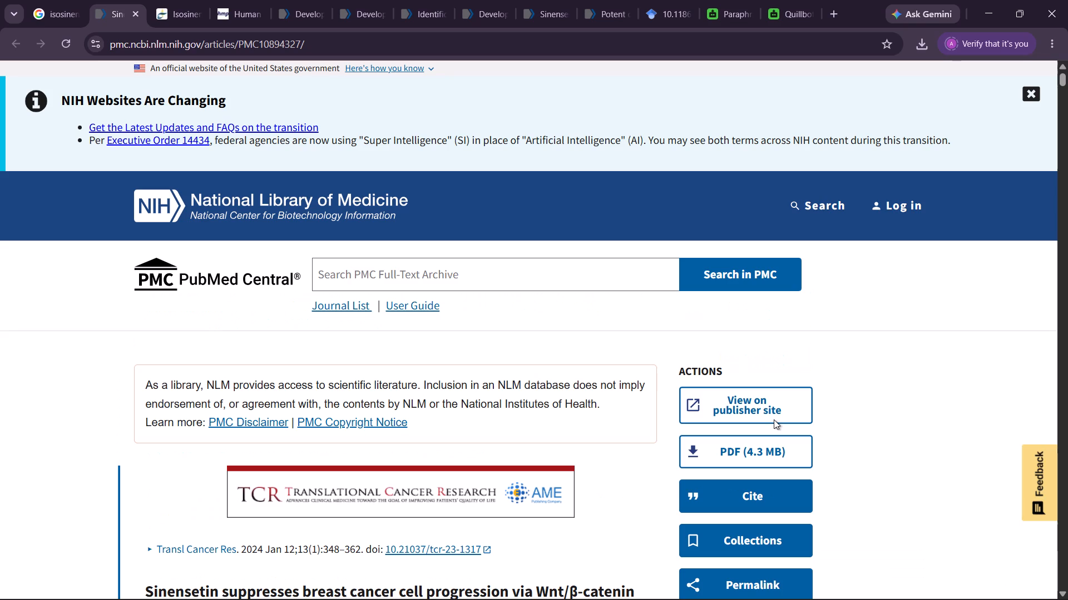
pyautogui.scroll(-5, 774, 419)
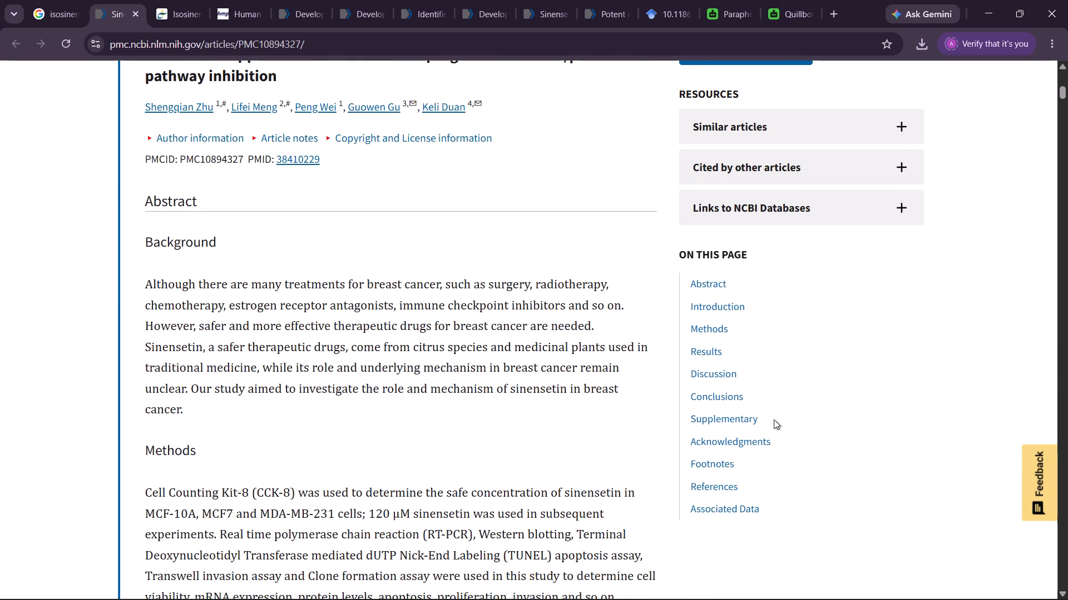
pyautogui.scroll(-8, 774, 419)
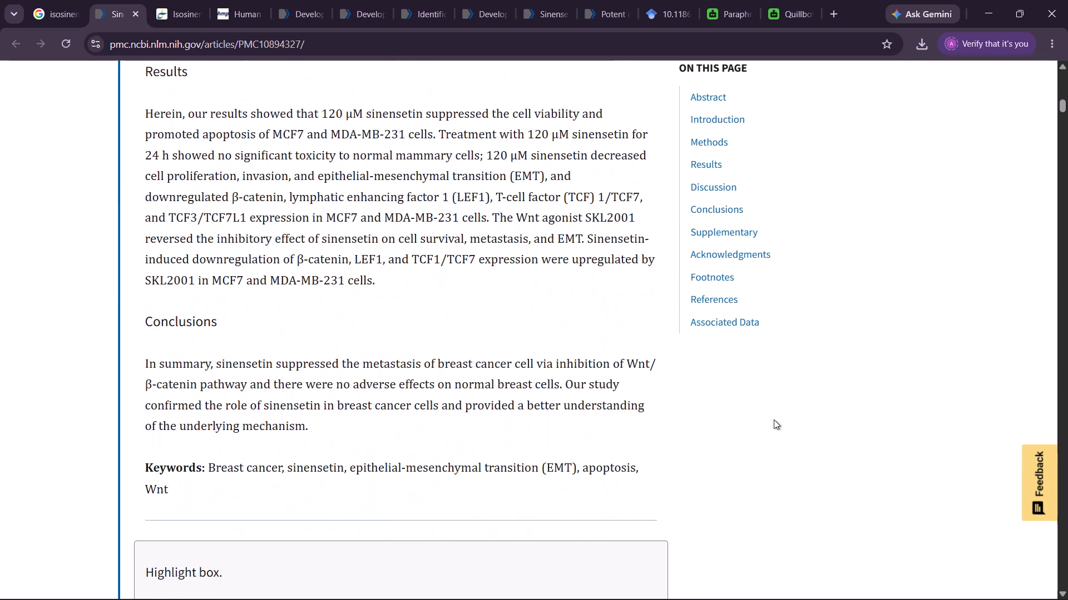
pyautogui.scroll(-1, 774, 419)
pyautogui.scroll(-10, 774, 242)
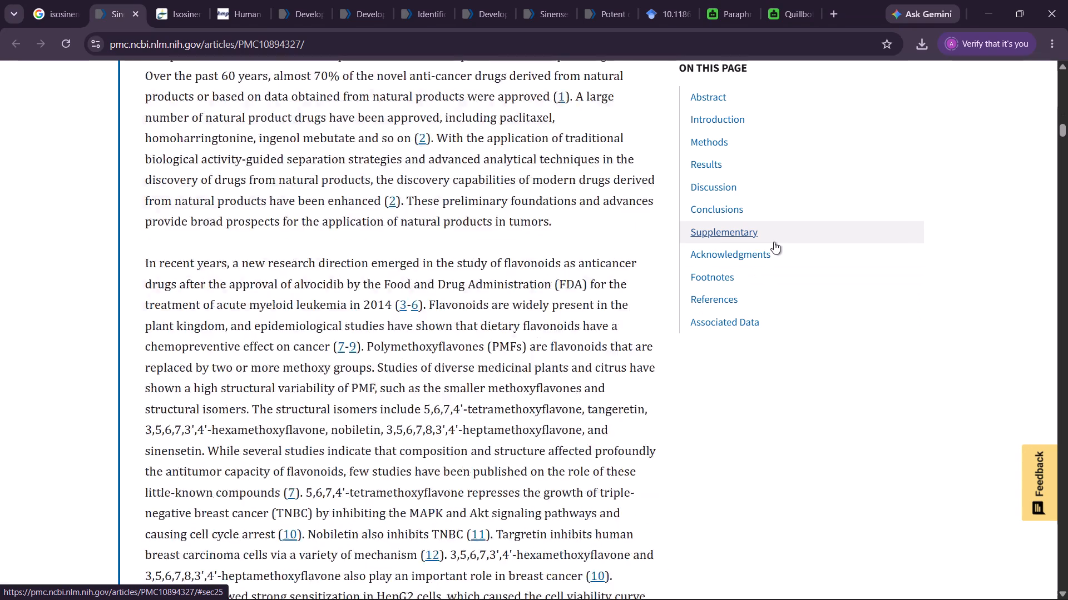
pyautogui.scroll(-9, 774, 242)
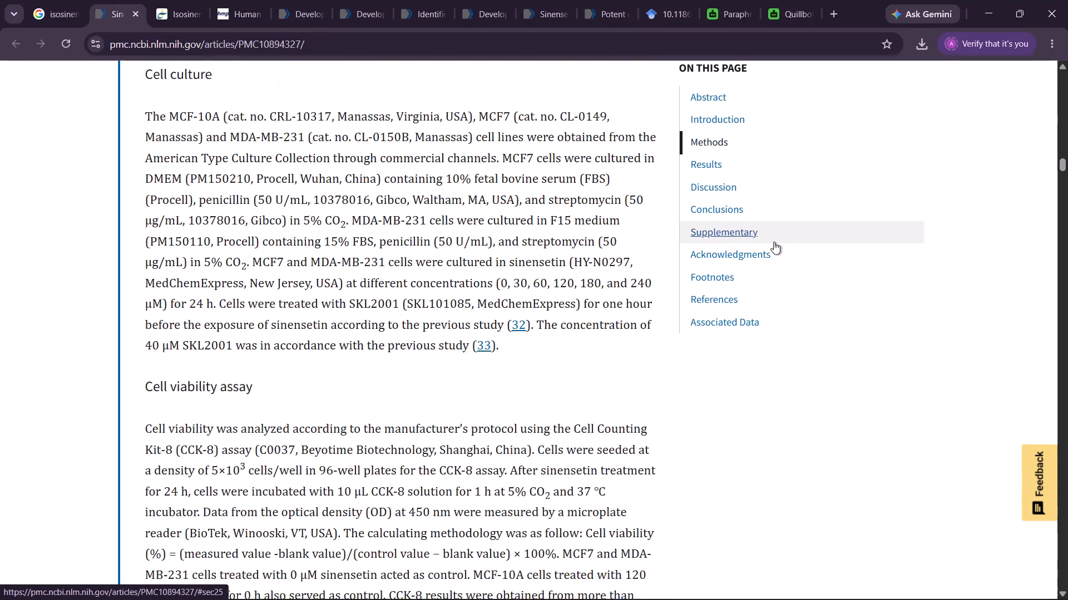
pyautogui.scroll(-6, 774, 242)
pyautogui.scroll(-3, 766, 178)
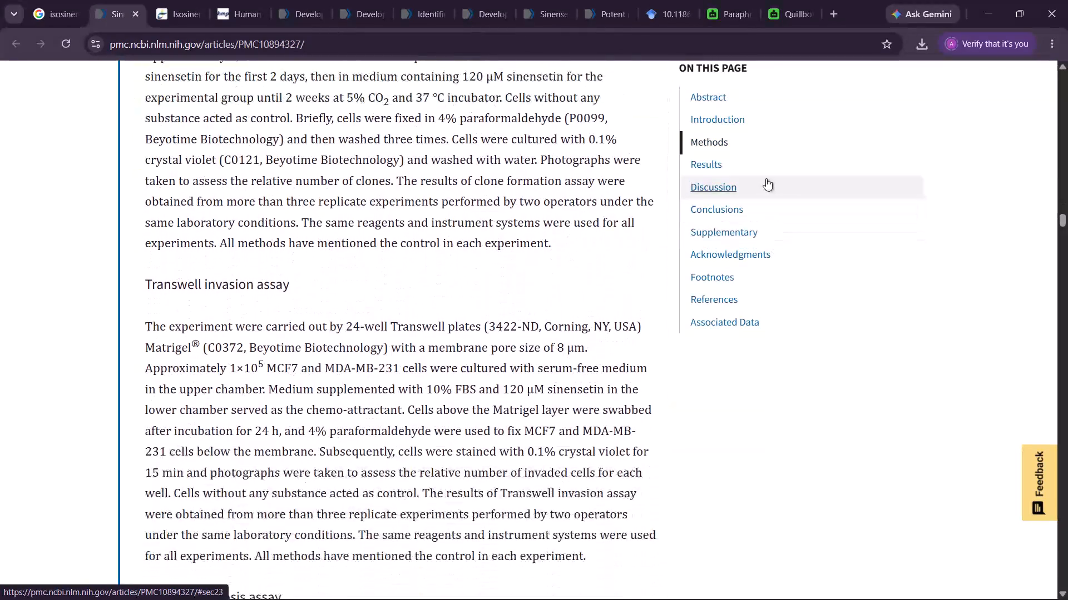
pyautogui.scroll(-3, 766, 178)
pyautogui.scroll(-4, 768, 87)
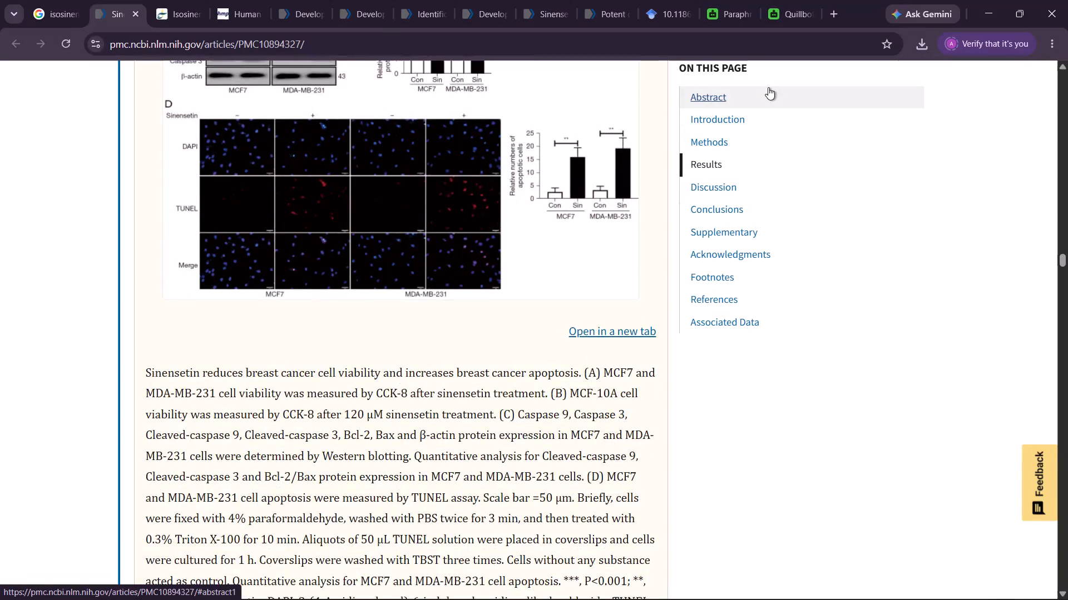
pyautogui.scroll(-13, 768, 87)
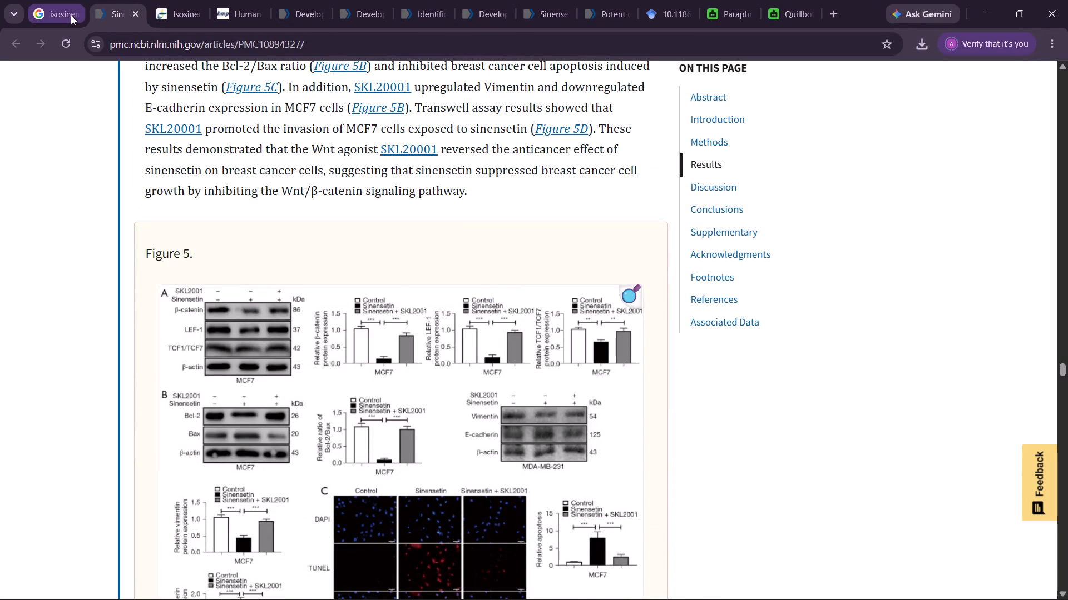
# Return to the Google isosinensetin results and review the overview's anticancer mechanisms and the listed NIH and Spandidos articles.
pyautogui.click(71, 15)
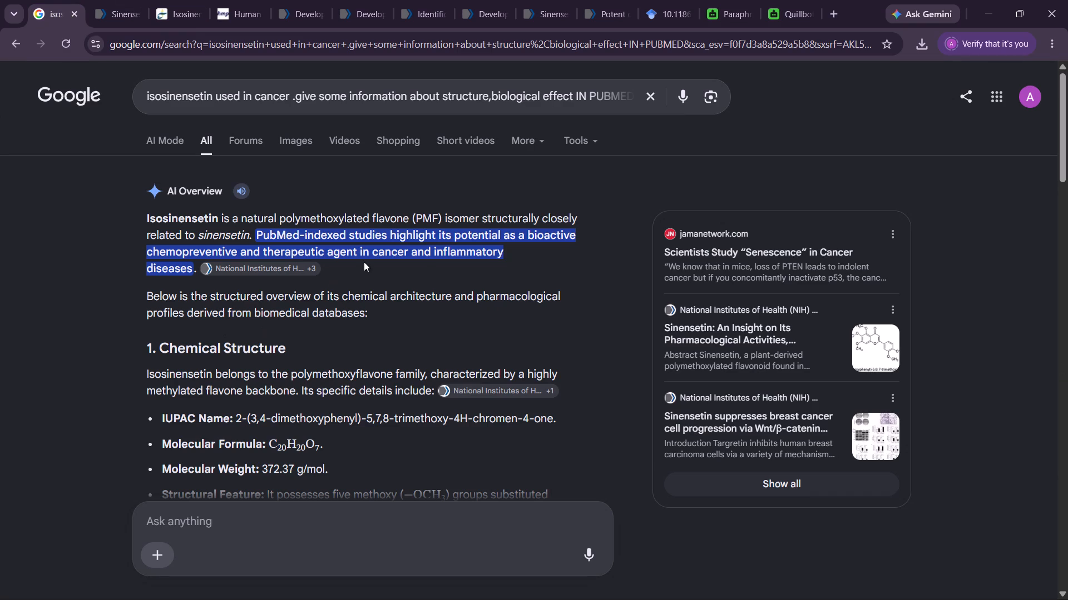
pyautogui.scroll(-9, 364, 262)
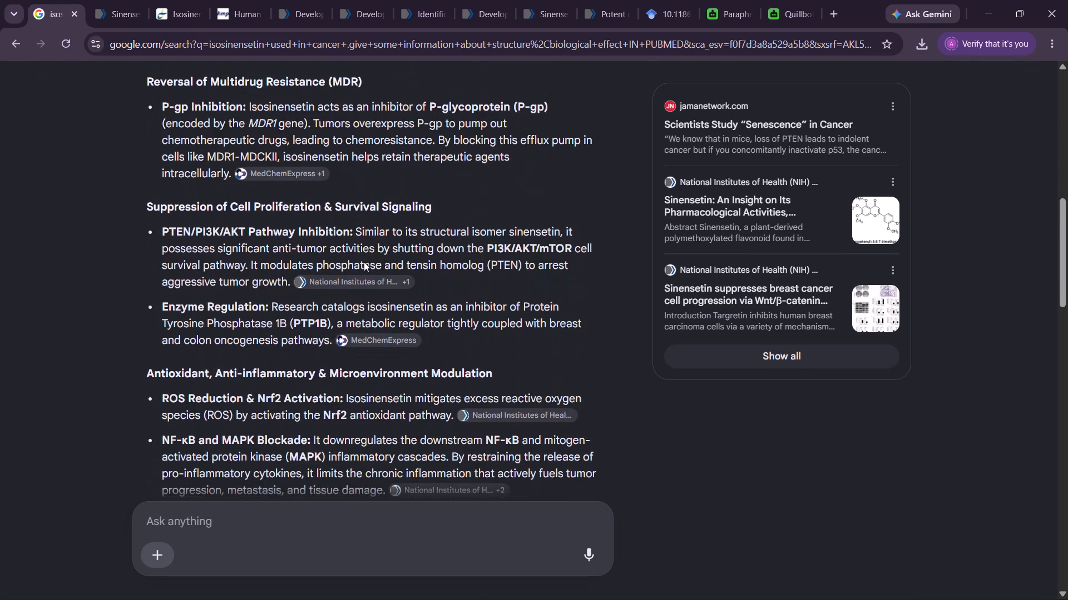
pyautogui.scroll(-3, 364, 262)
pyautogui.scroll(2, 364, 262)
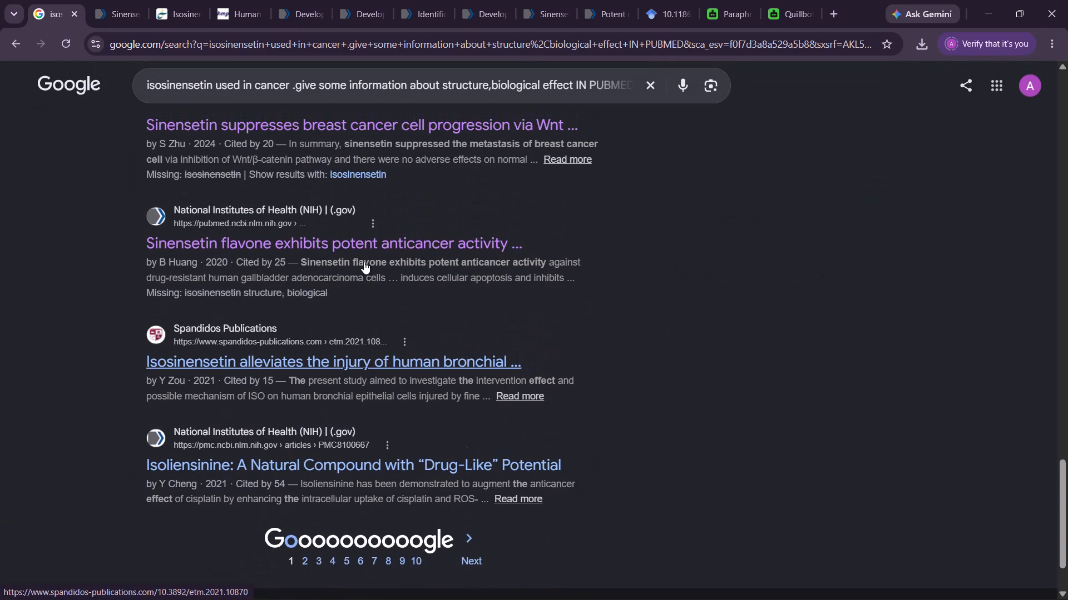
pyautogui.scroll(2, 364, 262)
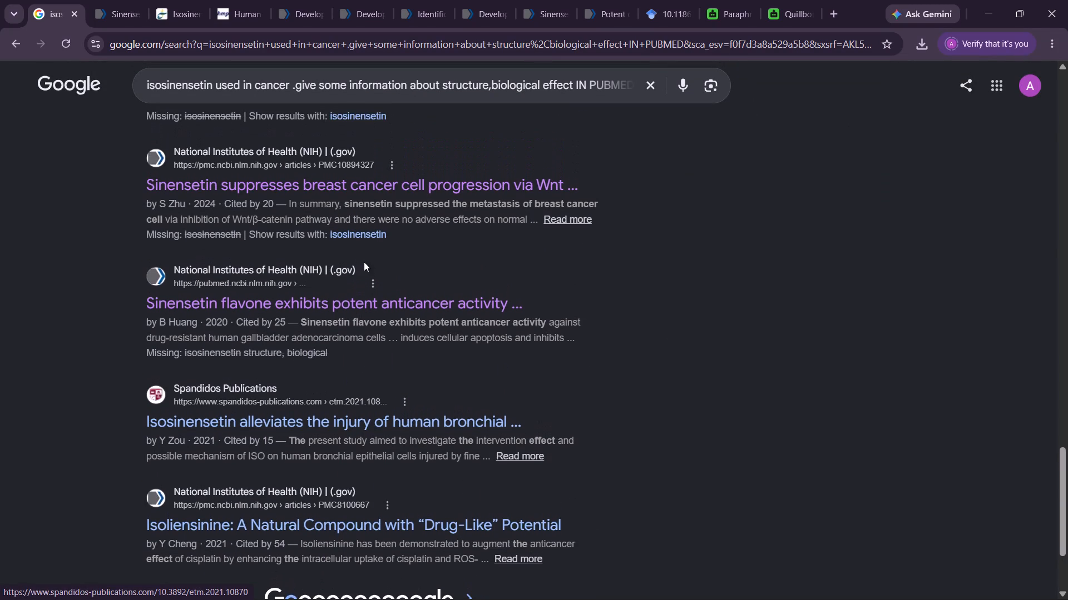
pyautogui.scroll(4, 364, 262)
pyautogui.hscroll(1, 364, 262)
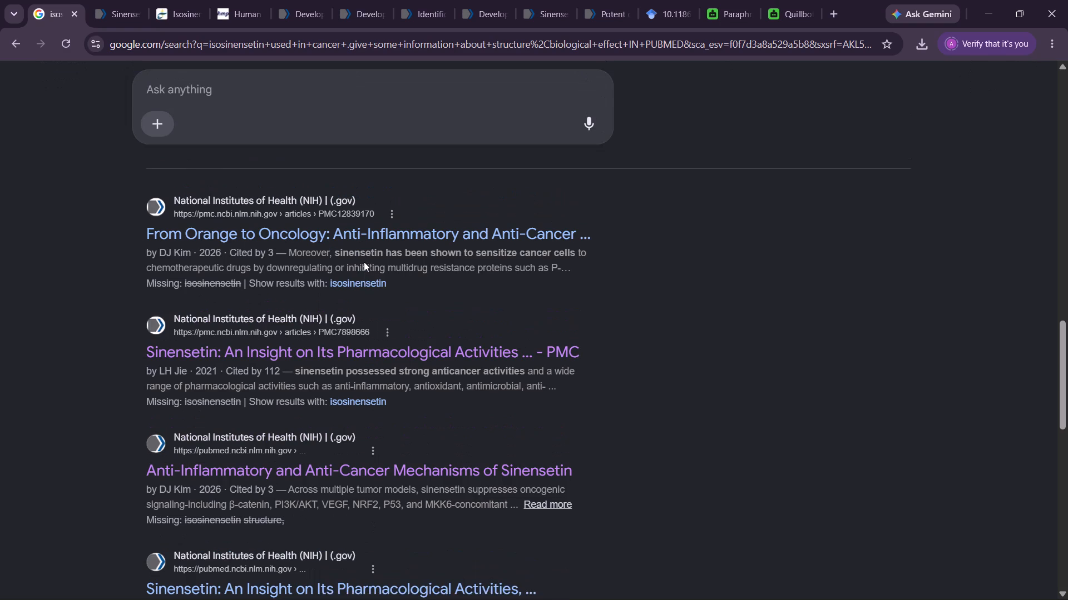
pyautogui.hscroll(1, 364, 262)
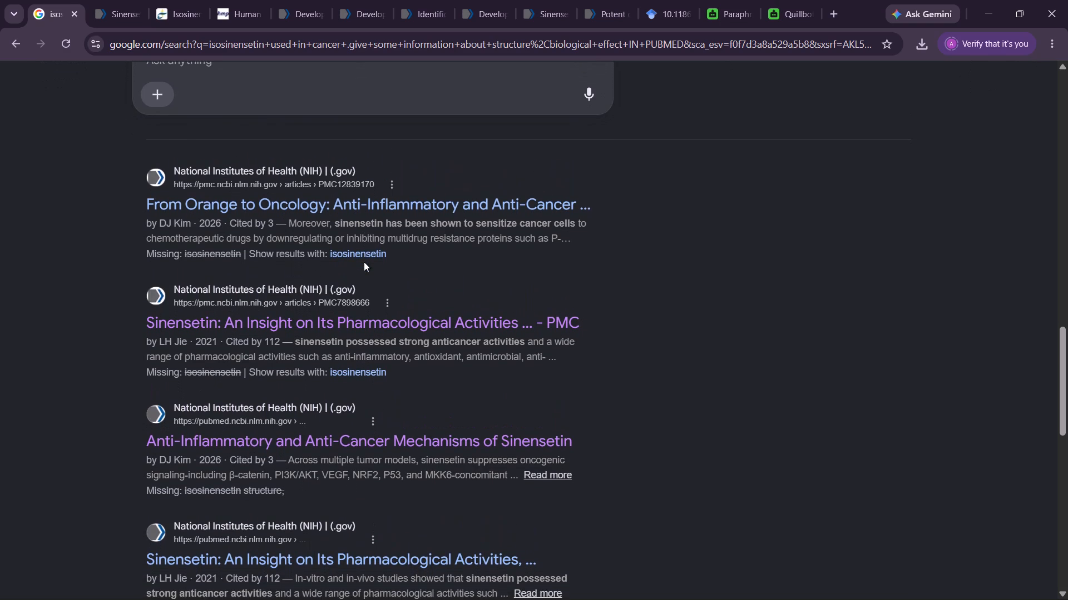
# Open the PMC review "From Orange to Oncology" and read from its abstract through the introduction to the Flavonoids in Oranges section.
pyautogui.click(302, 197)
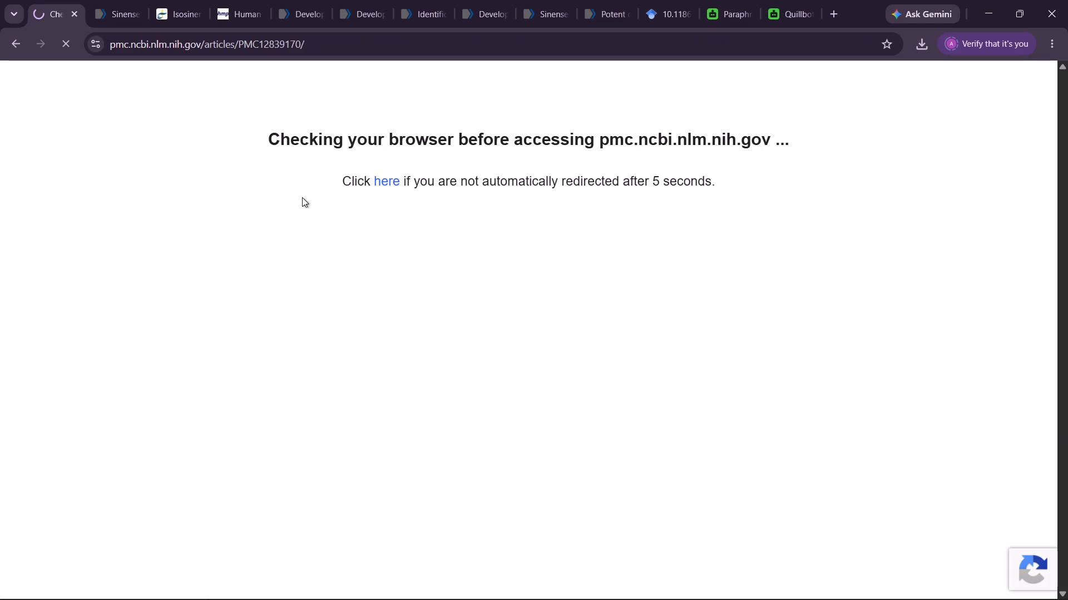
pyautogui.scroll(-12, 302, 197)
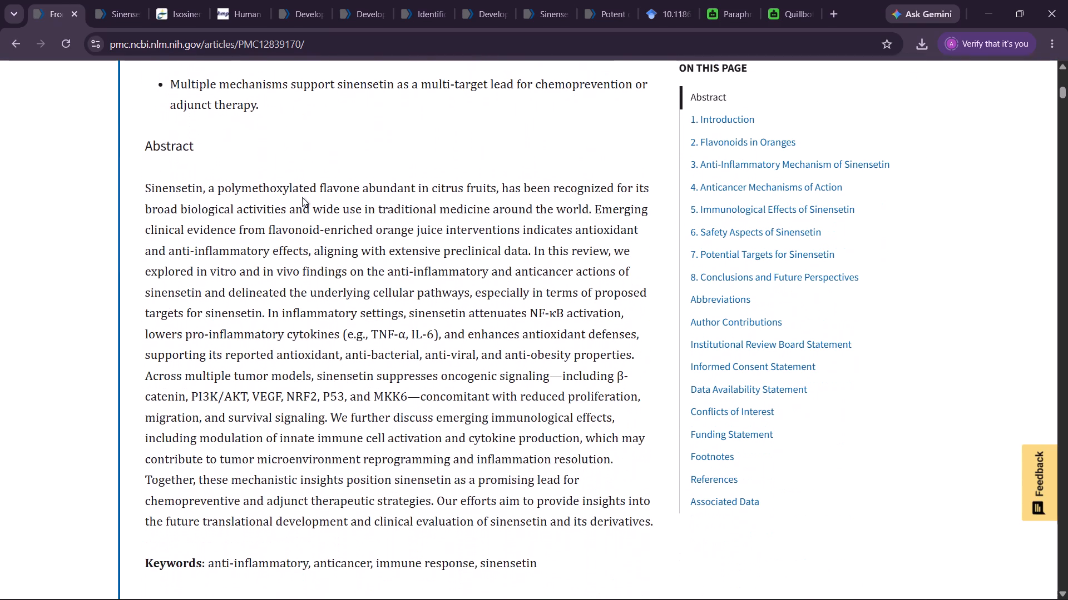
pyautogui.scroll(-11, 302, 197)
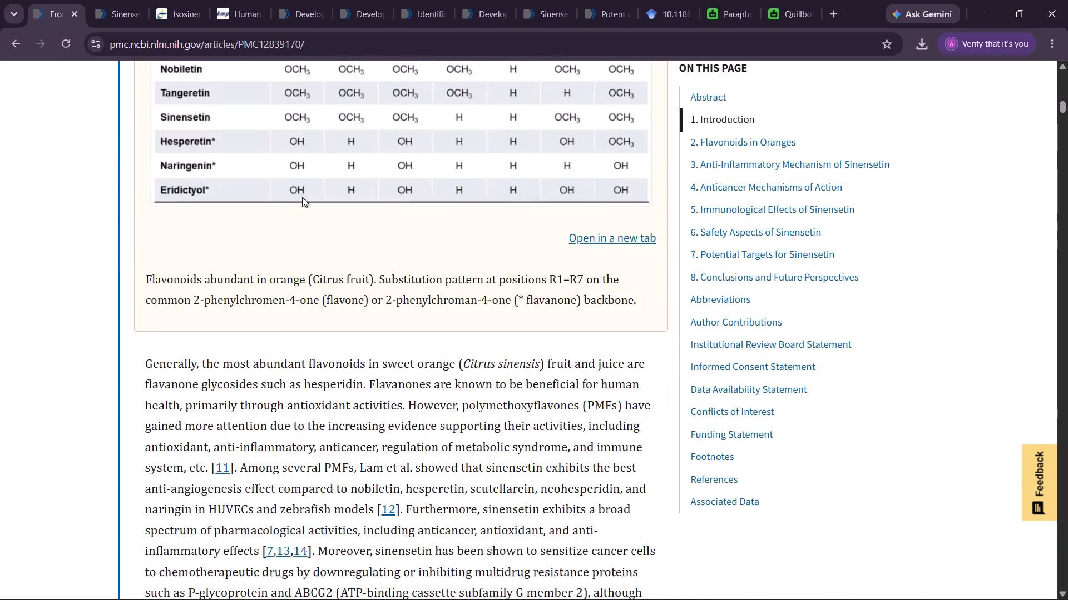
pyautogui.scroll(-1, 302, 197)
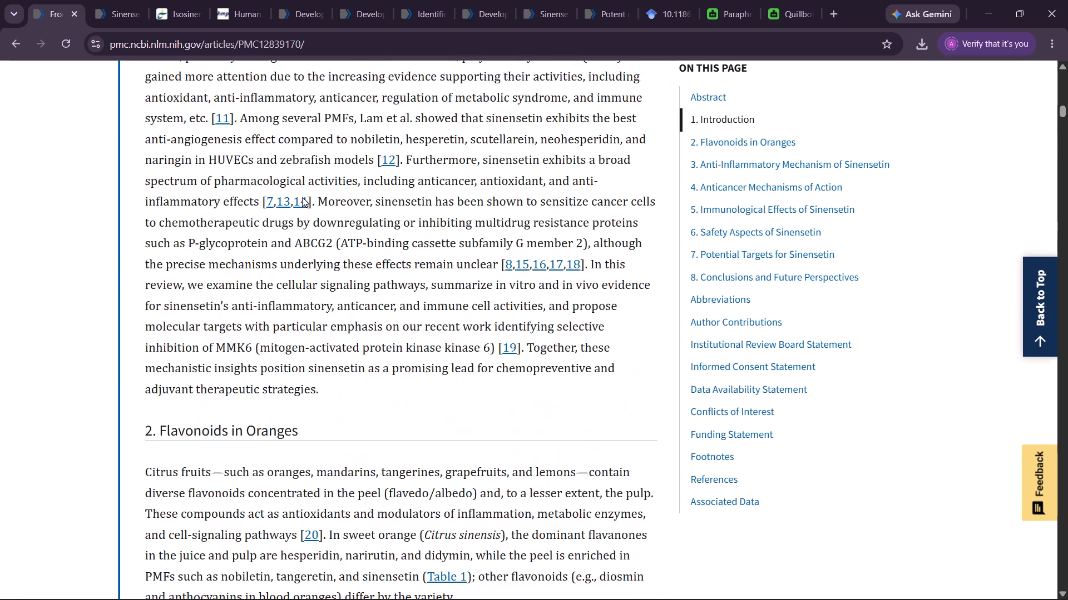
pyautogui.scroll(-3, 302, 197)
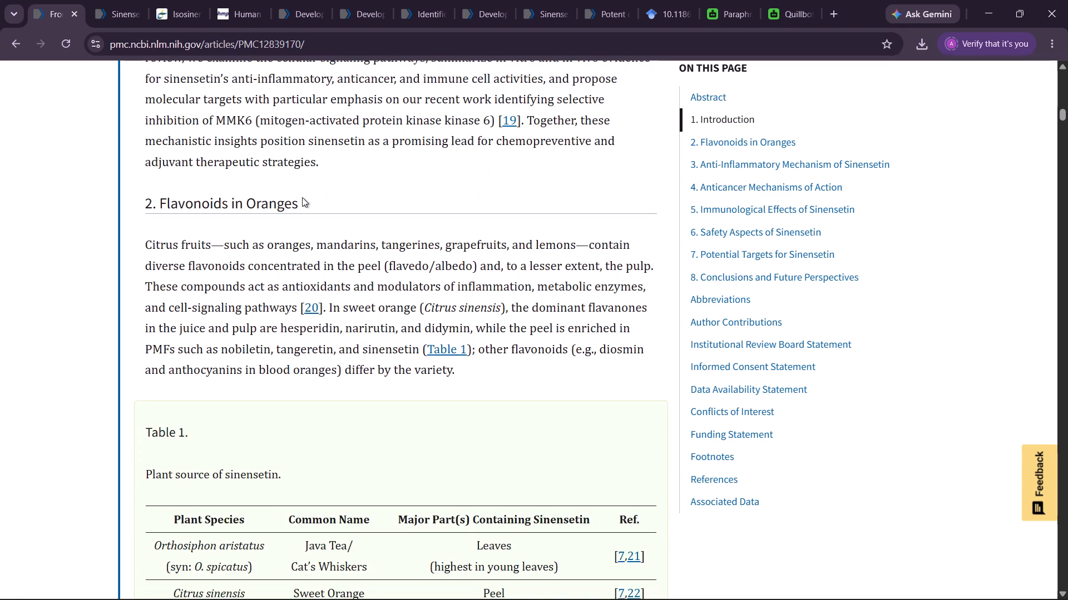
# Reread the review's highlights, abstract, Figure 1 and introduction for sinensetin content usable in the document.
pyautogui.scroll(6, 302, 197)
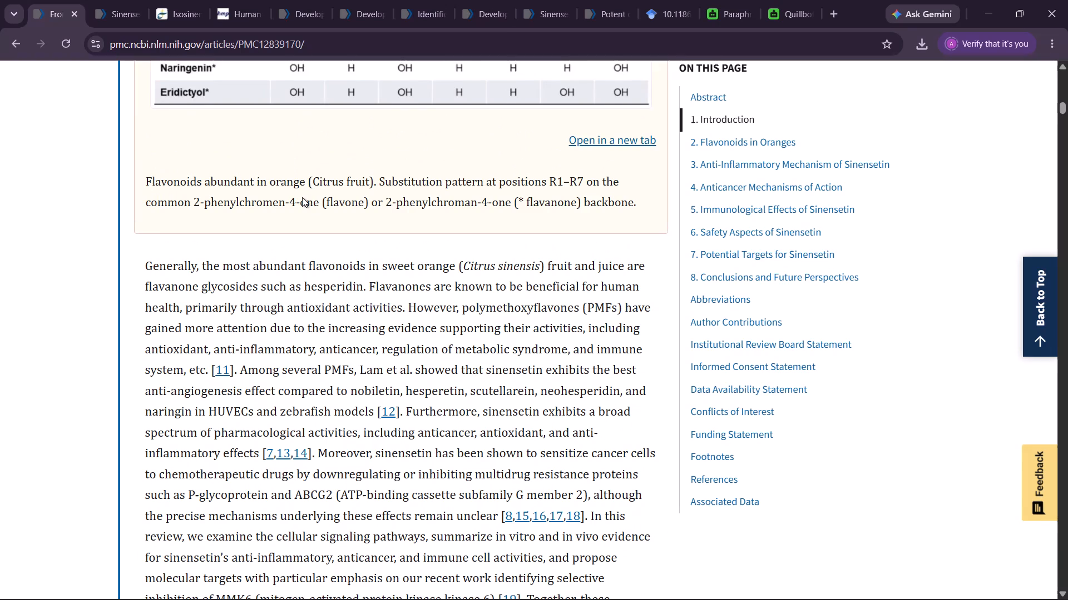
pyautogui.scroll(7, 302, 197)
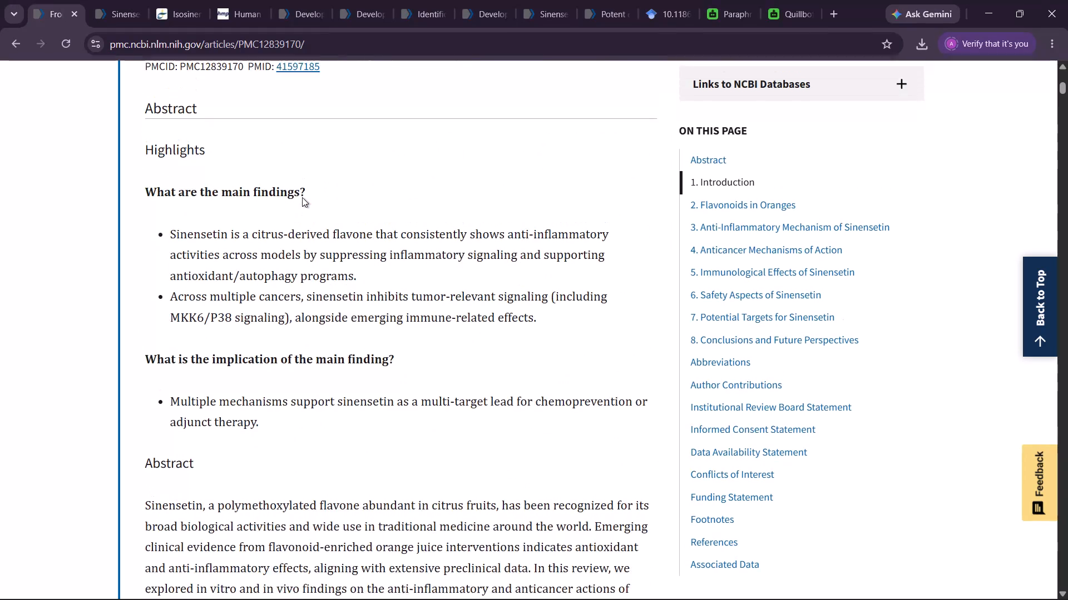
pyautogui.scroll(-6, 302, 197)
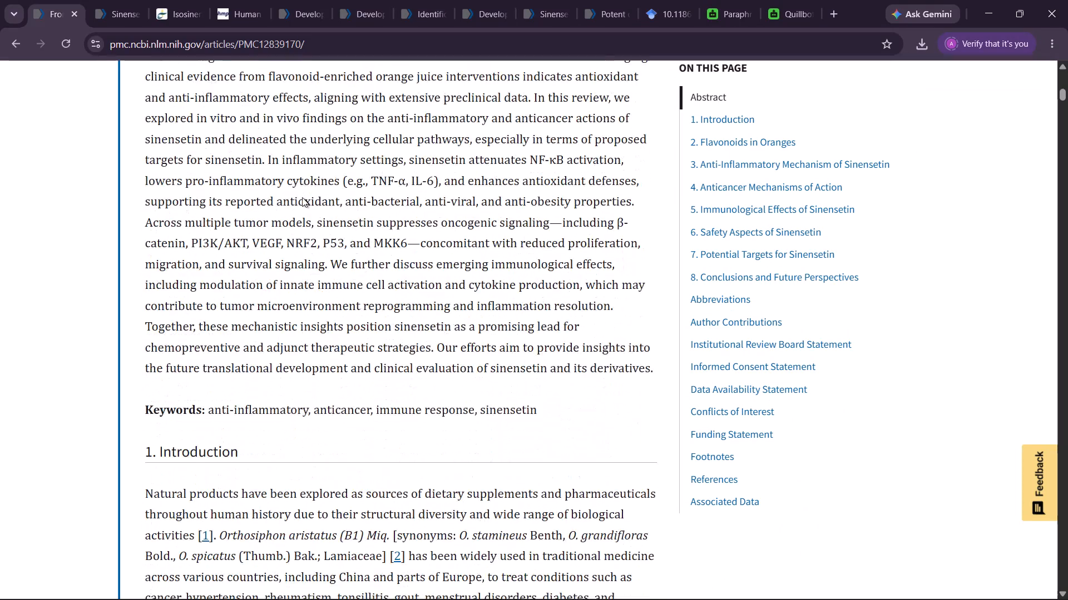
pyautogui.scroll(-1, 302, 197)
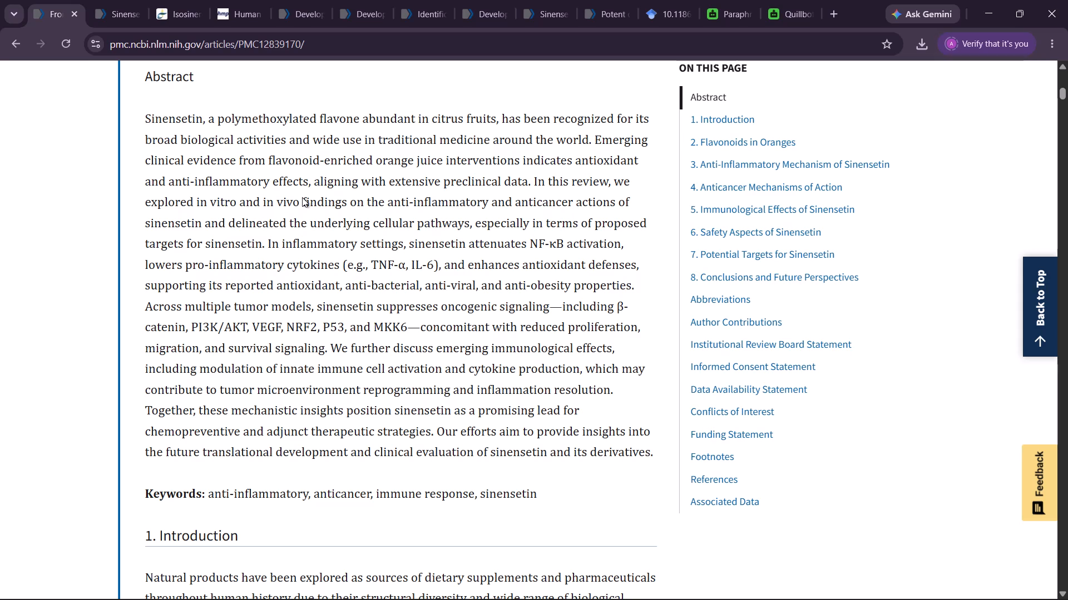
pyautogui.scroll(-5, 302, 197)
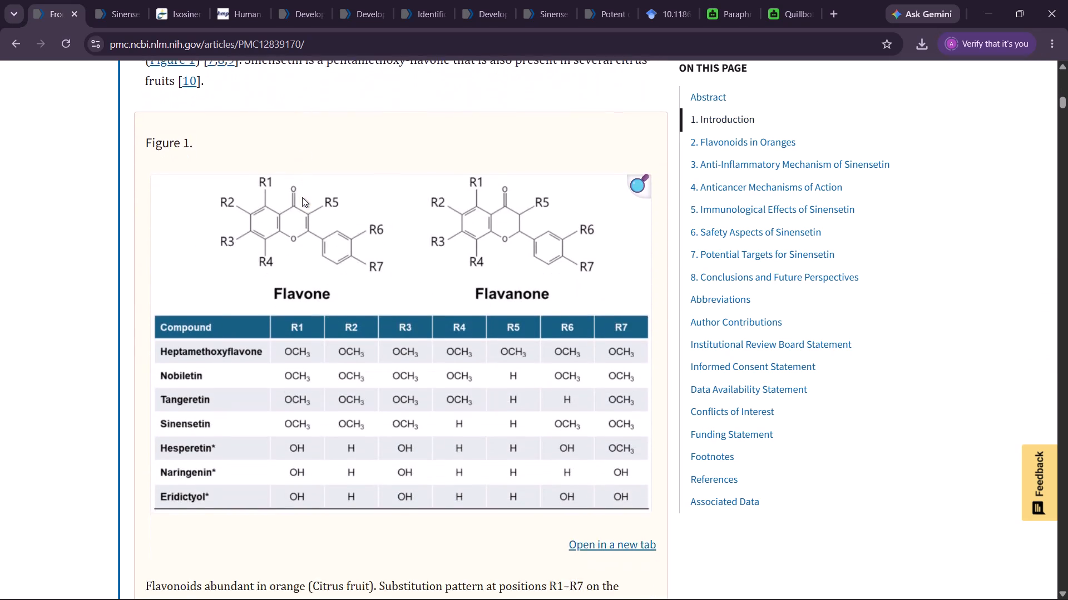
pyautogui.scroll(5, 302, 197)
pyautogui.scroll(-1, 302, 197)
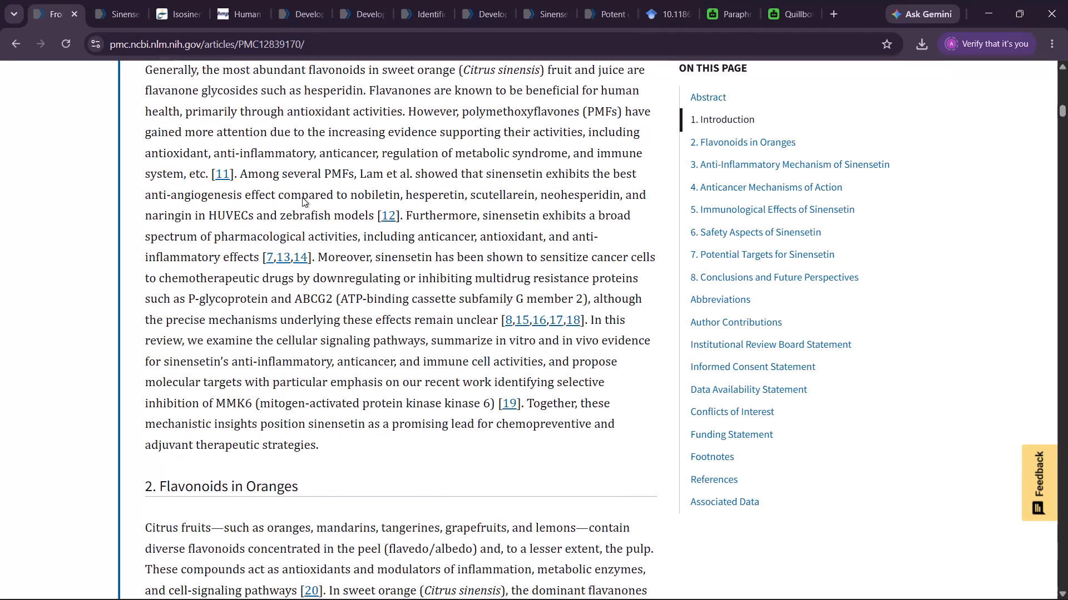
pyautogui.scroll(1, 302, 197)
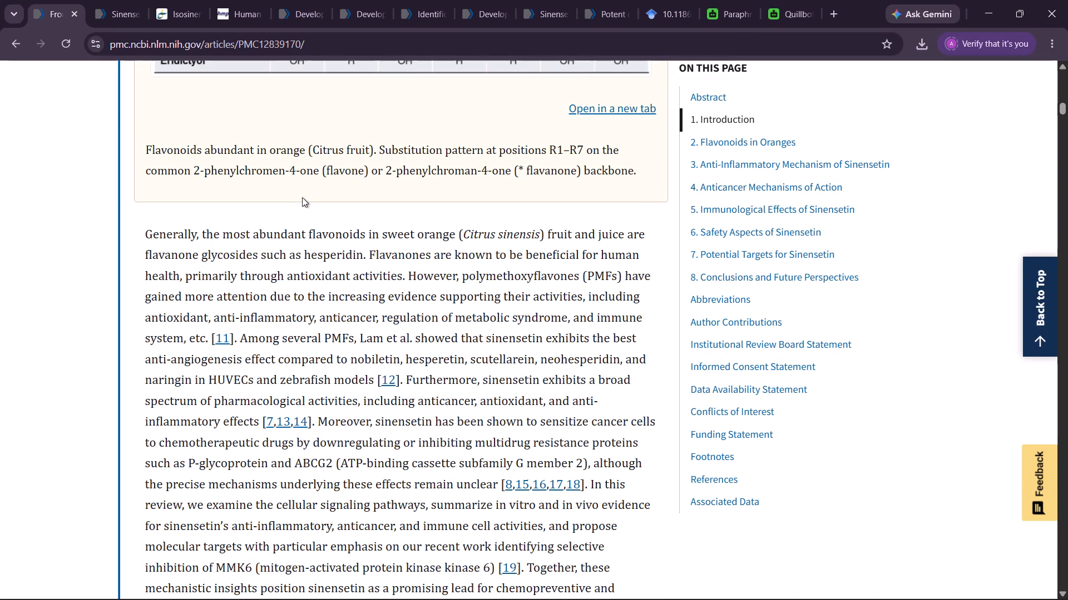
pyautogui.scroll(1, 302, 197)
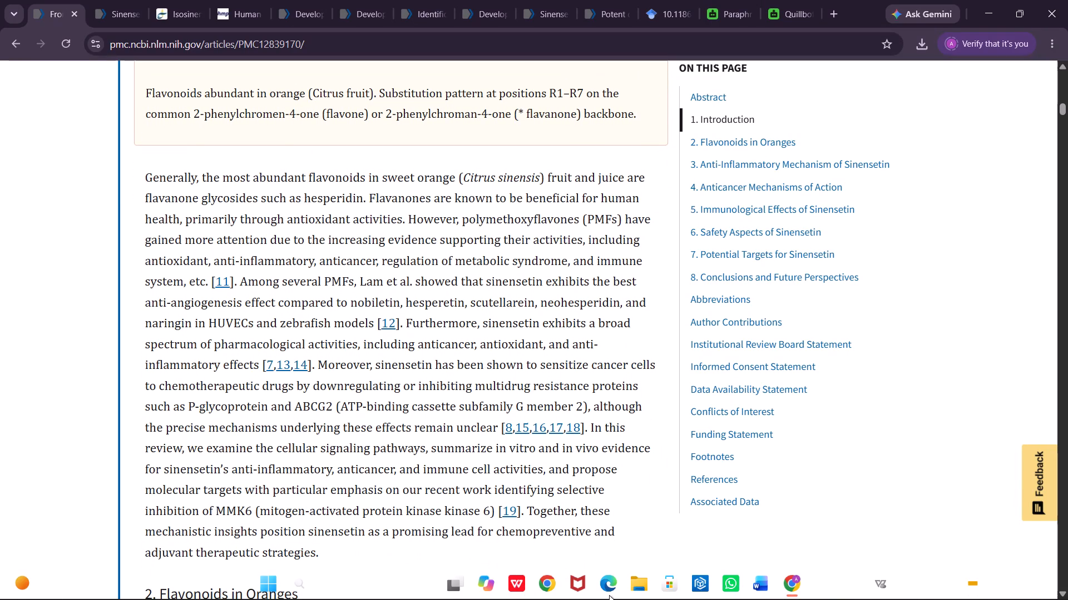
# In the Word document, start a new sentence after "(ABCG2/BCRP)." at the Introduction's end: "There are analogous and derivatives of".
pyautogui.click(759, 585)
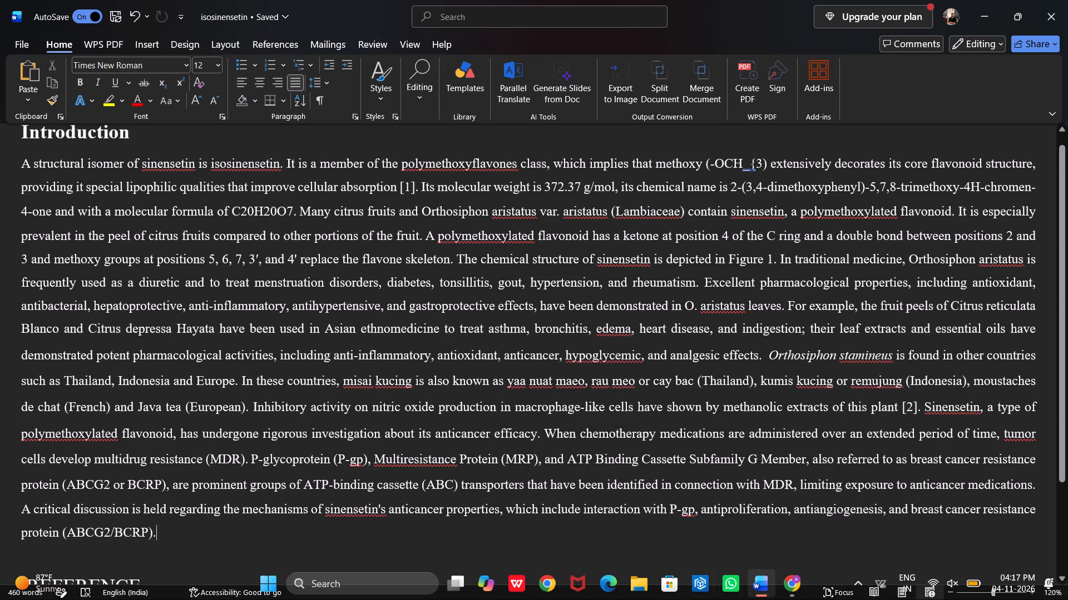
pyautogui.click(175, 532)
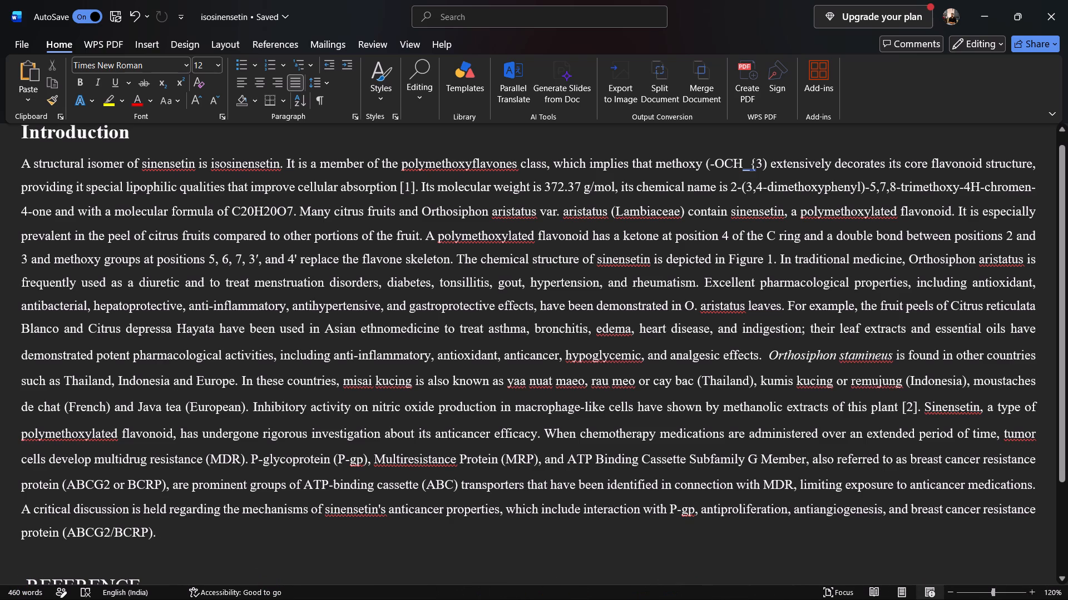
pyautogui.press('t')
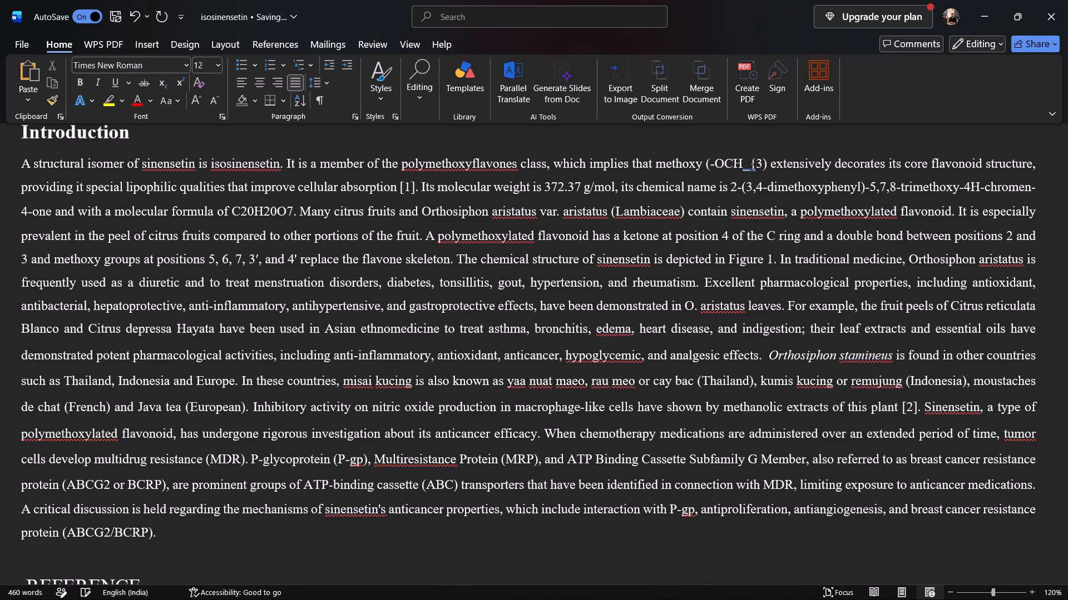
pyautogui.press('t')
pyautogui.write('here a')
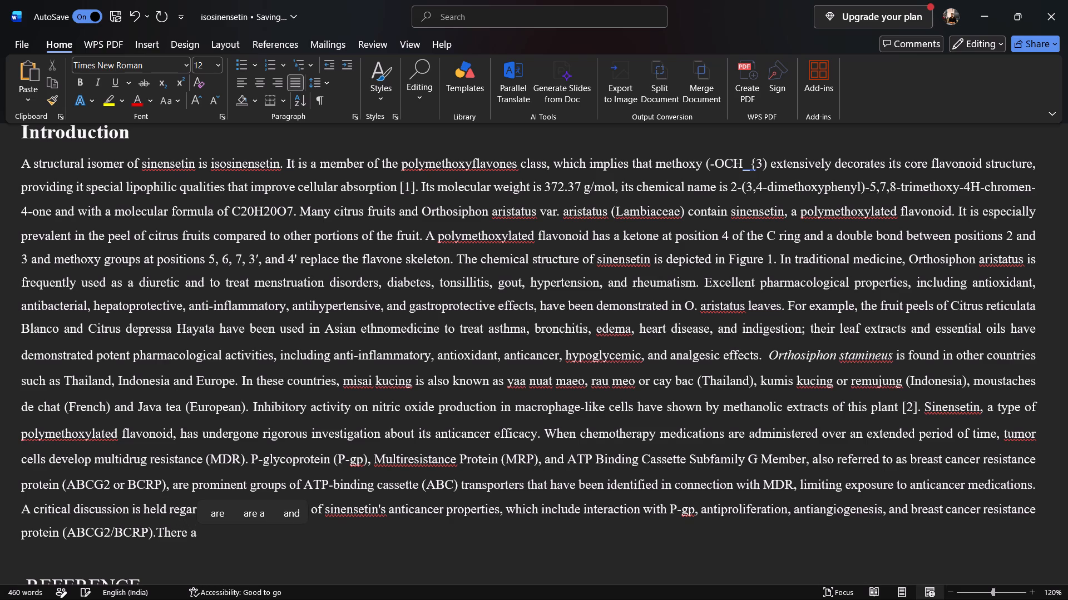
pyautogui.press('e')
pyautogui.click(224, 518)
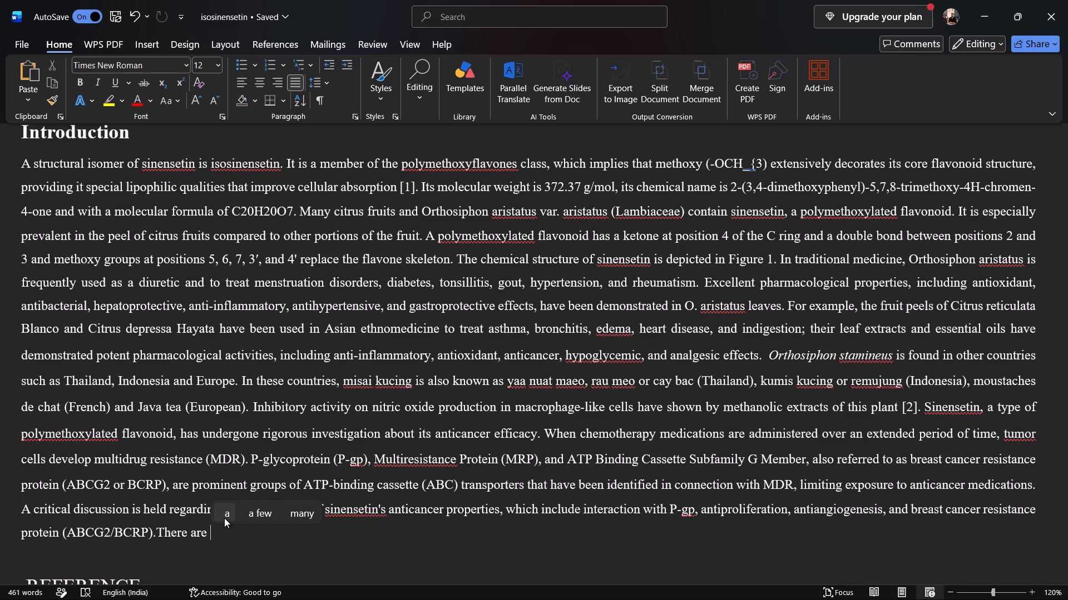
pyautogui.press('a')
pyautogui.write('nalo')
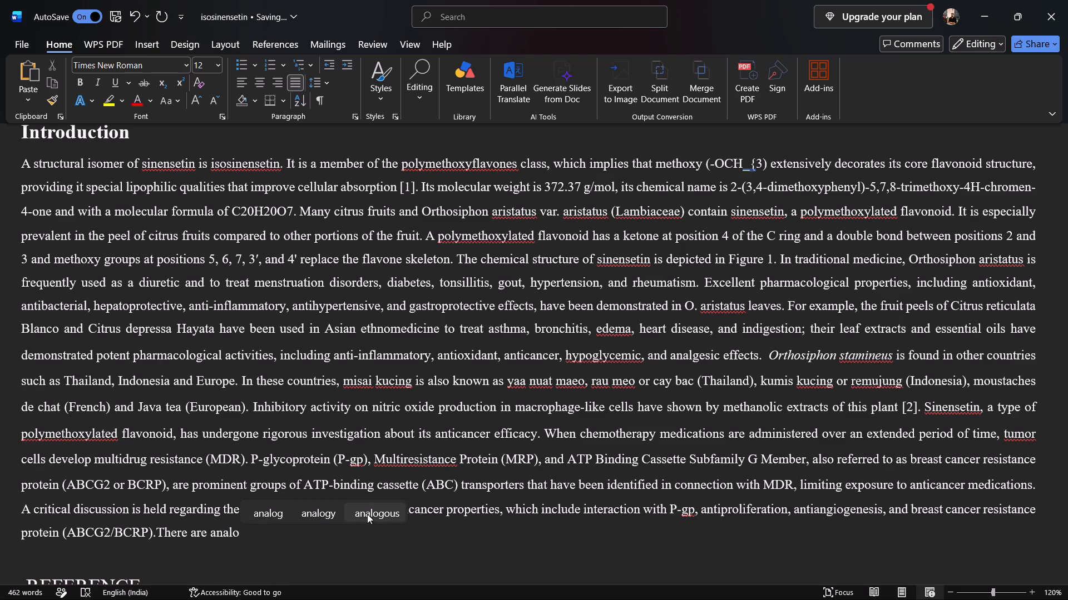
pyautogui.click(369, 513)
pyautogui.write('and')
pyautogui.press('space')
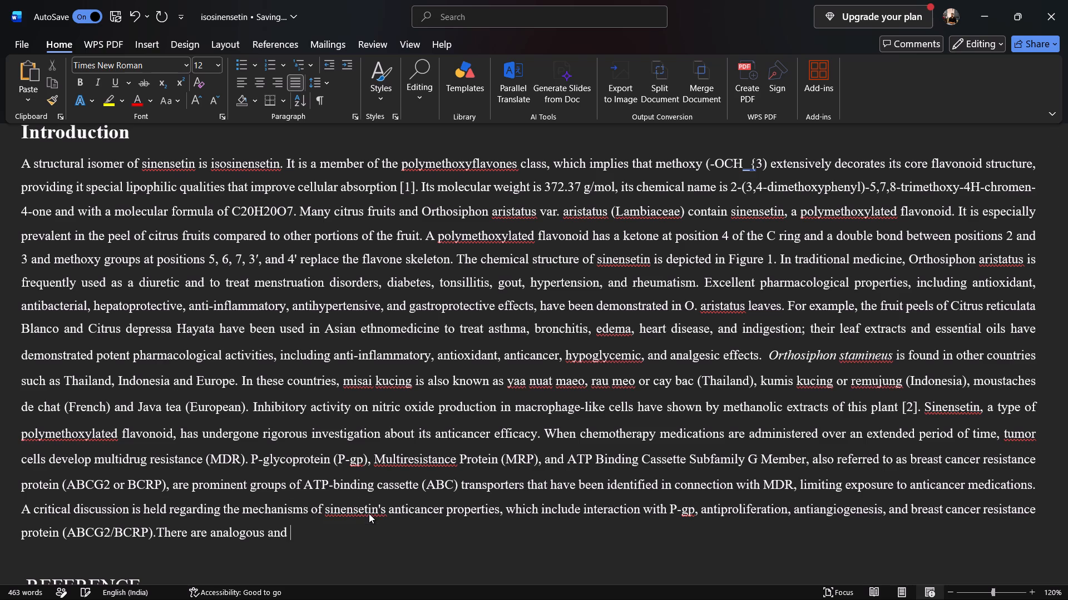
pyautogui.write('deri')
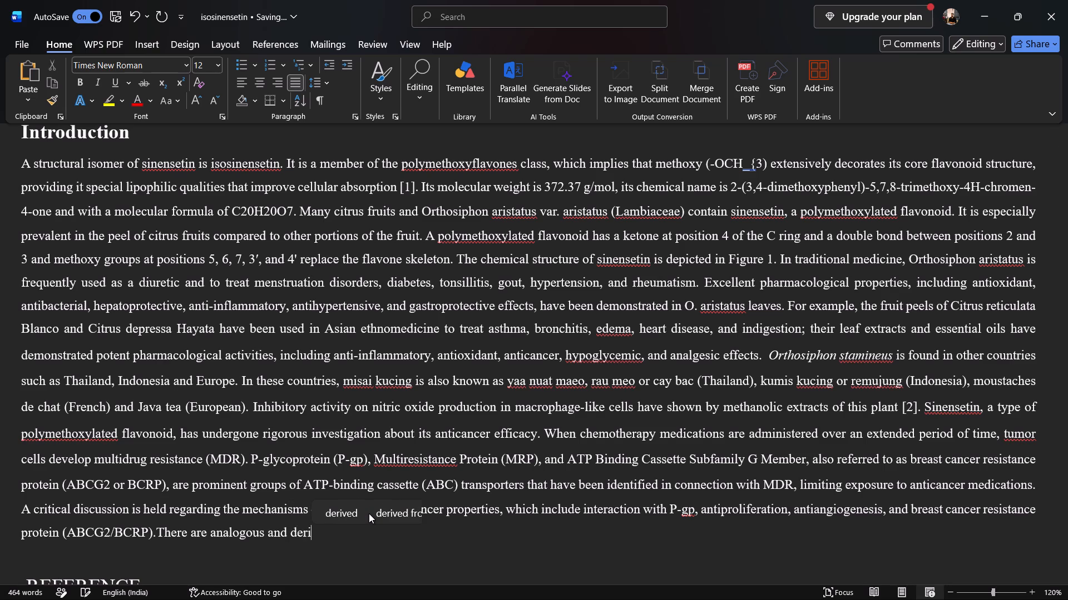
pyautogui.press('v')
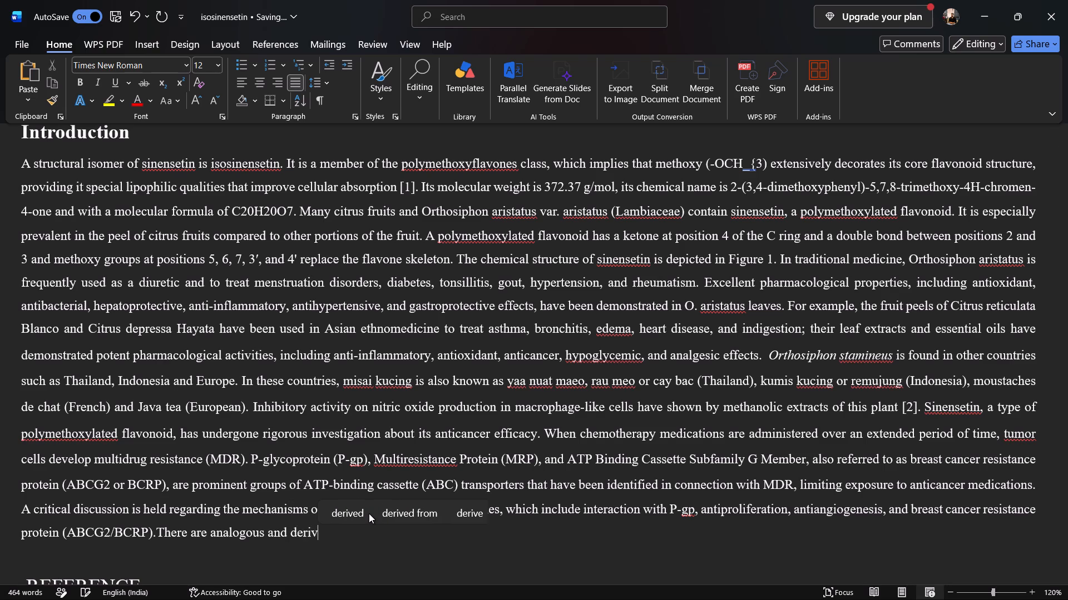
pyautogui.write('ati')
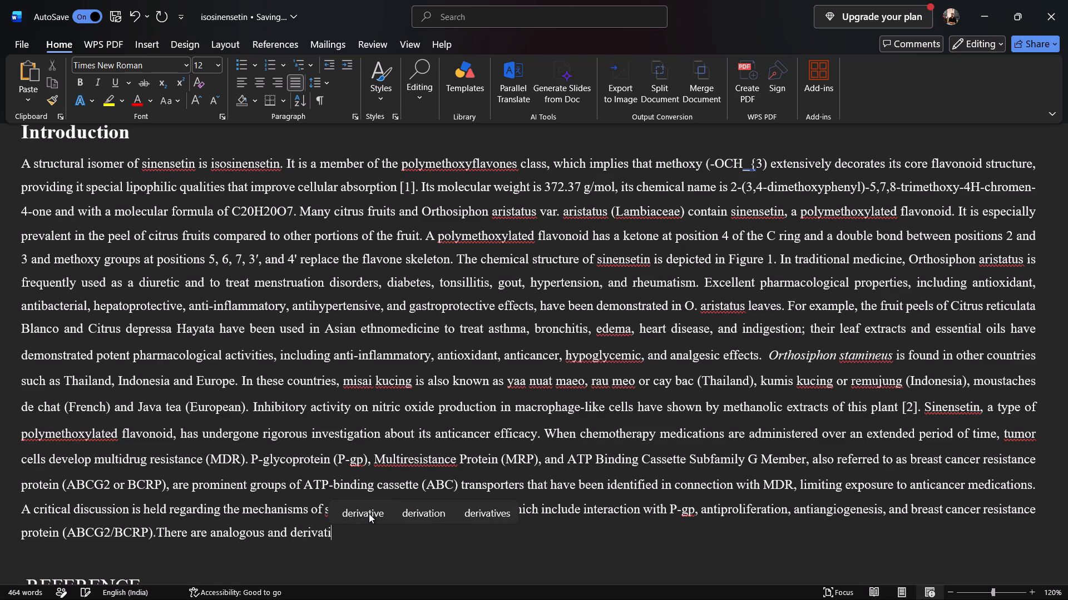
pyautogui.click(500, 506)
pyautogui.write('of')
pyautogui.press('space')
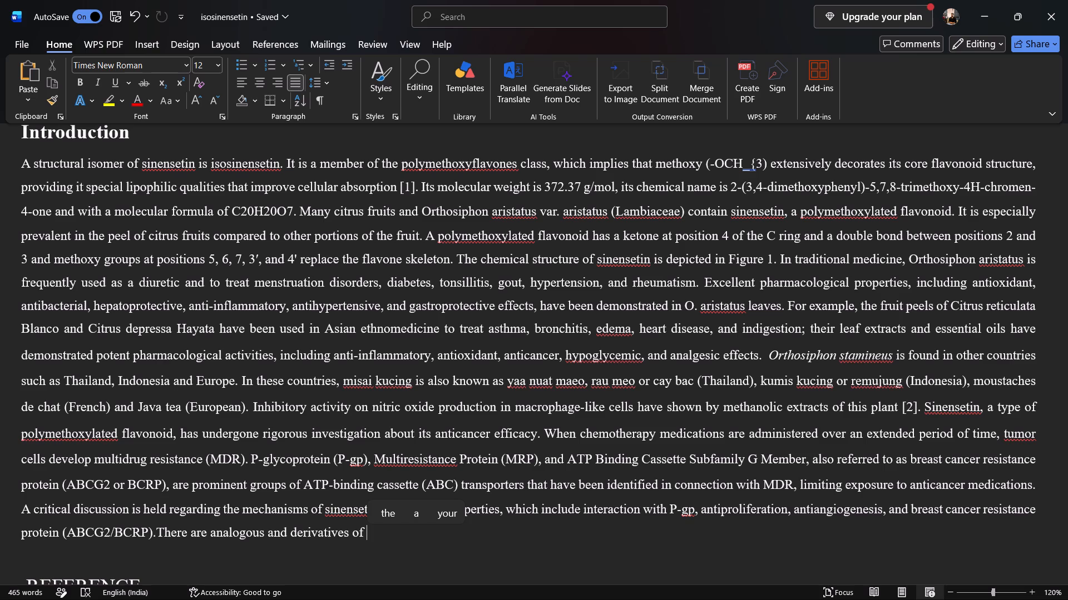
# Continue the new closing sentence of the Introduction with the compound names "Isosinensetin and Sinensetin".
pyautogui.press('space')
pyautogui.press('i')
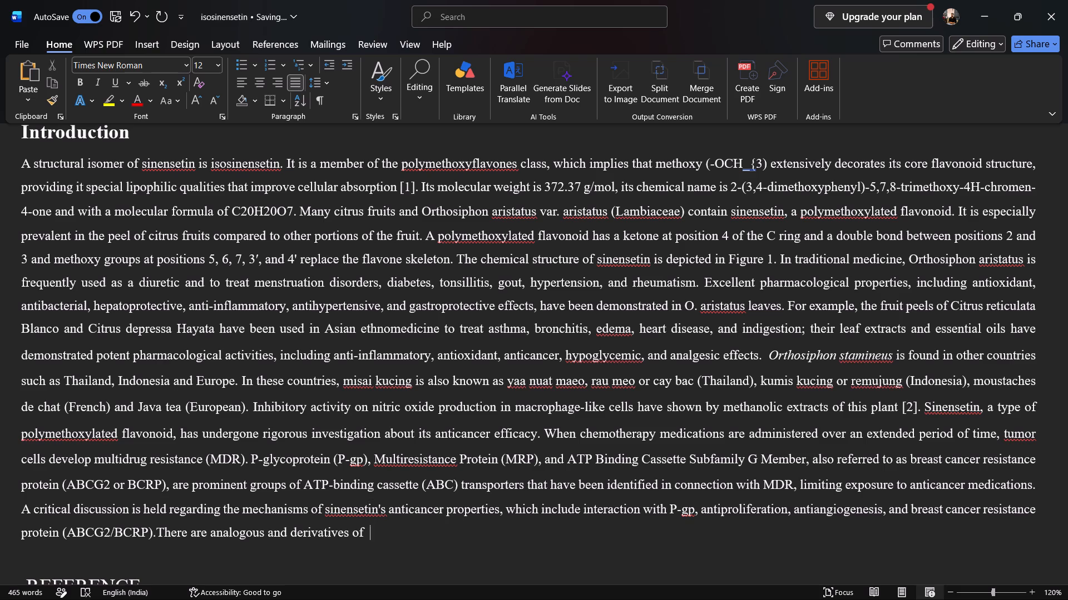
pyautogui.press('BackSpace')
pyautogui.press('i')
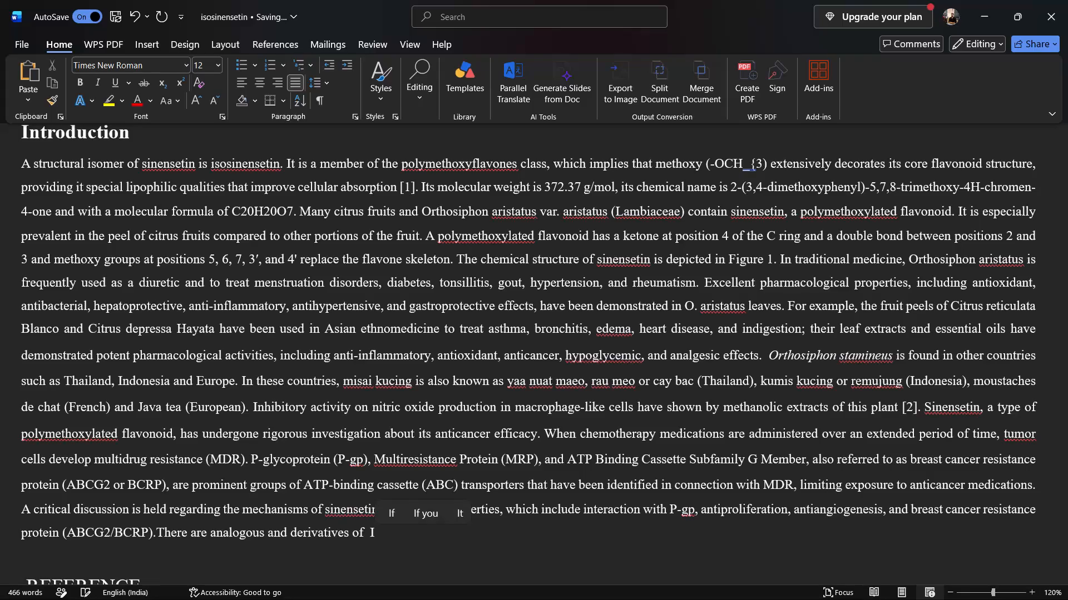
pyautogui.write('sosinsetin a')
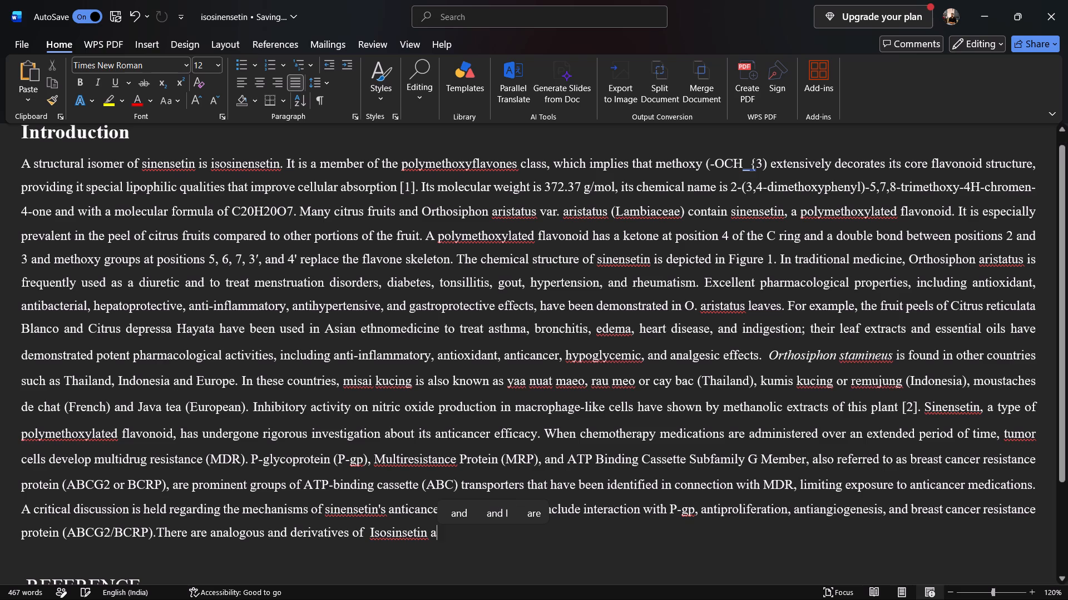
pyautogui.click(467, 517)
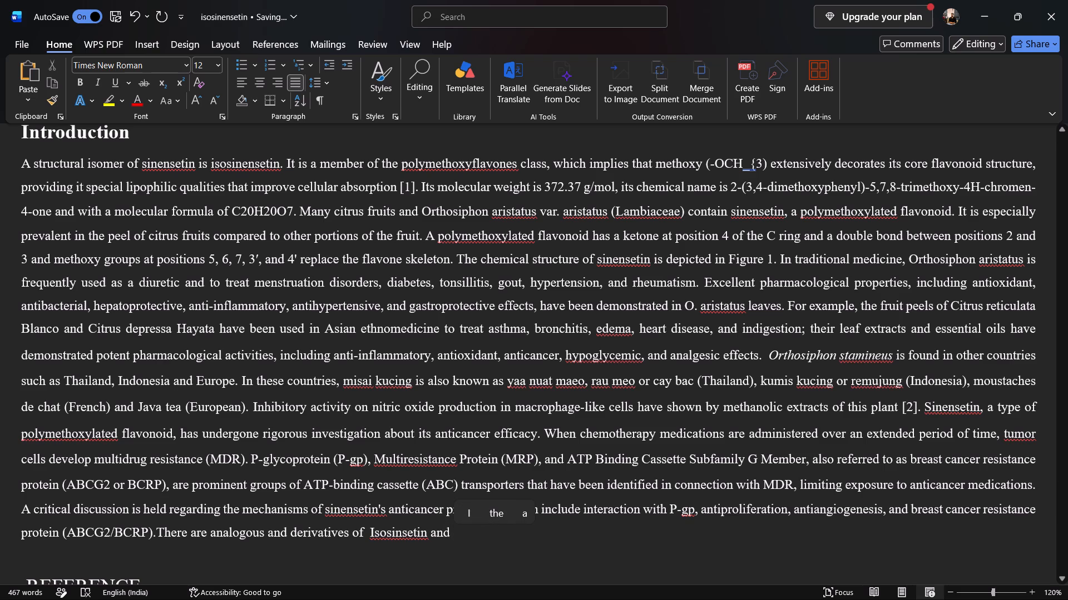
pyautogui.click(402, 532)
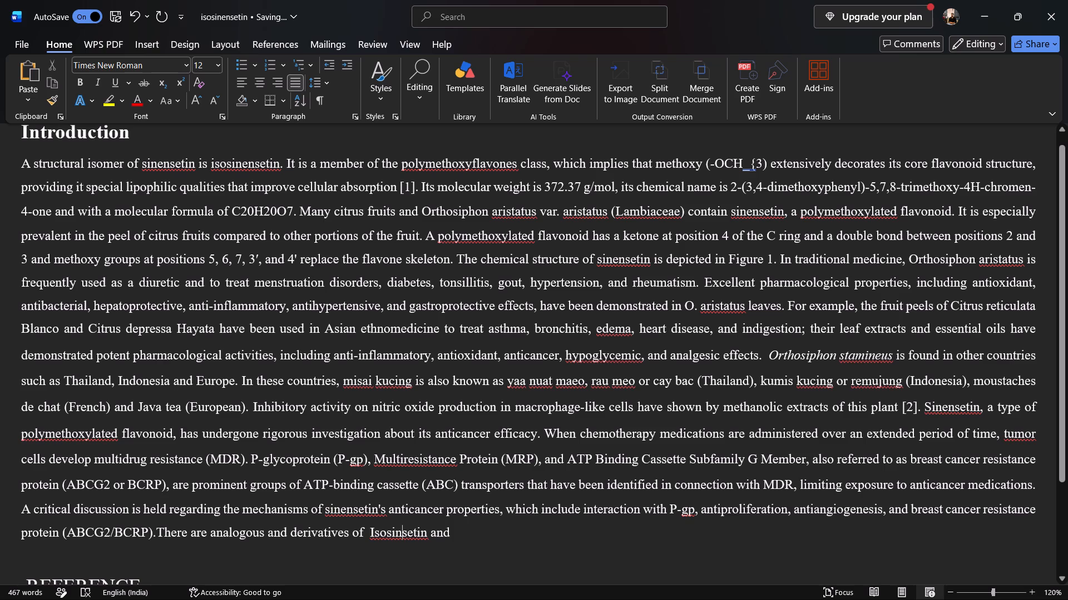
pyautogui.write('en')
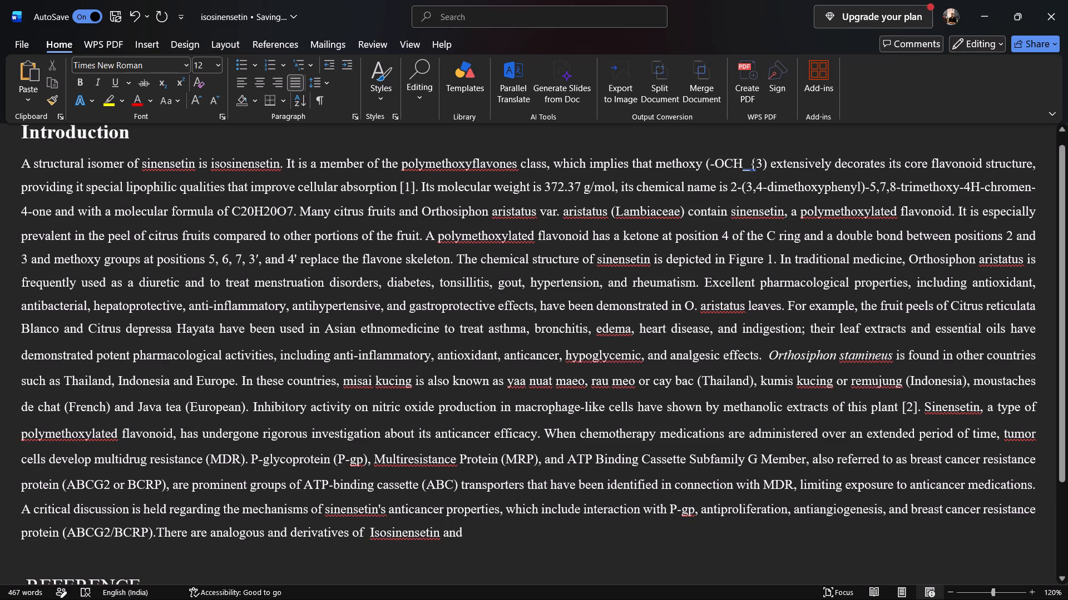
pyautogui.click(477, 534)
pyautogui.press('s')
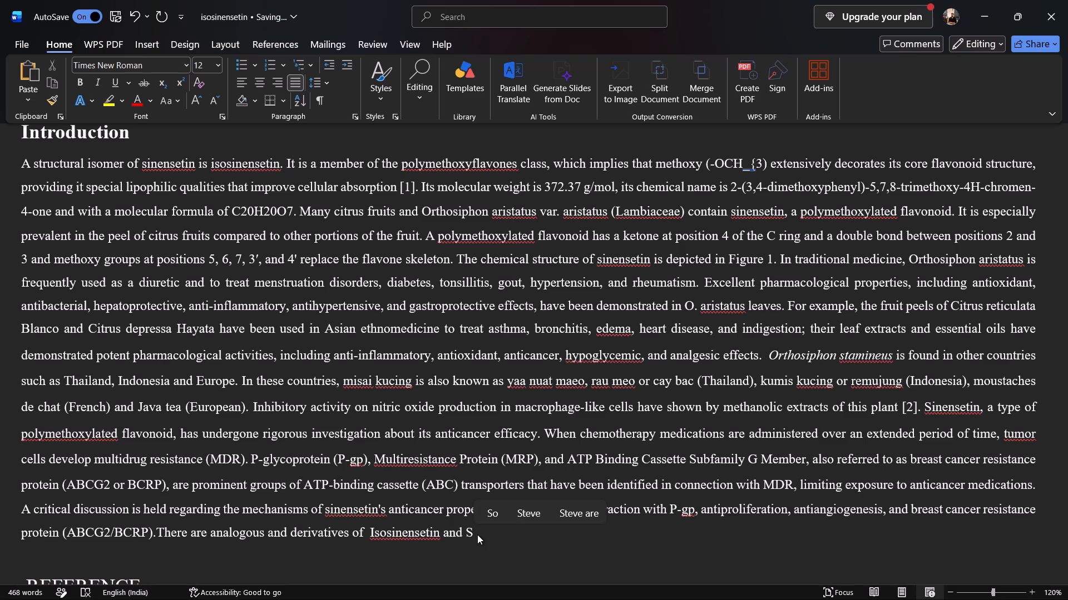
pyautogui.write('inensetin')
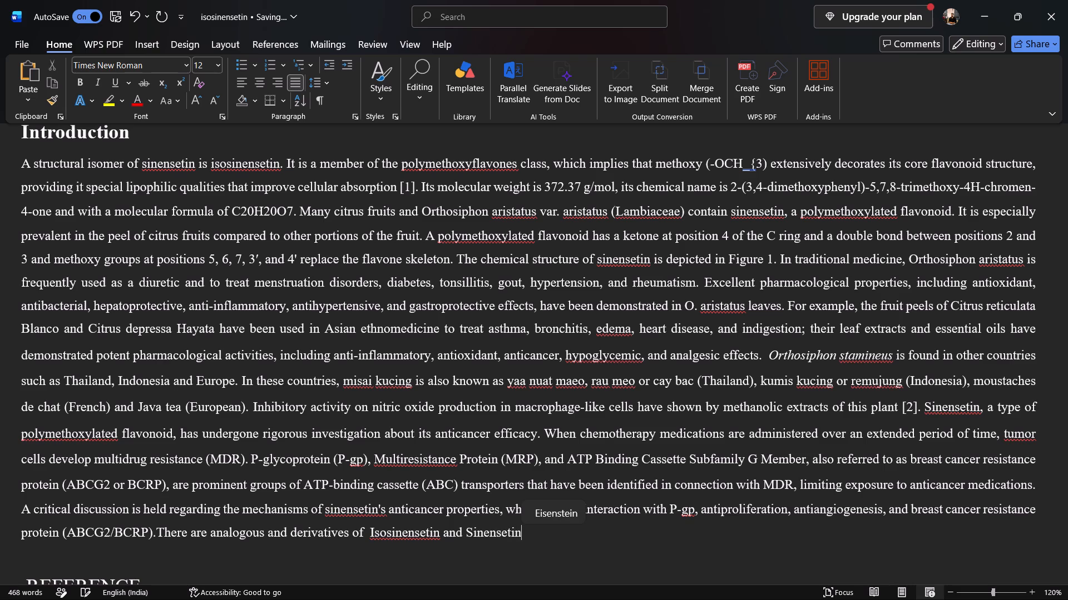
# Extend the sentence after "Sinensetin" with "such as" to introduce the list of analogues and derivatives.
pyautogui.press('.')
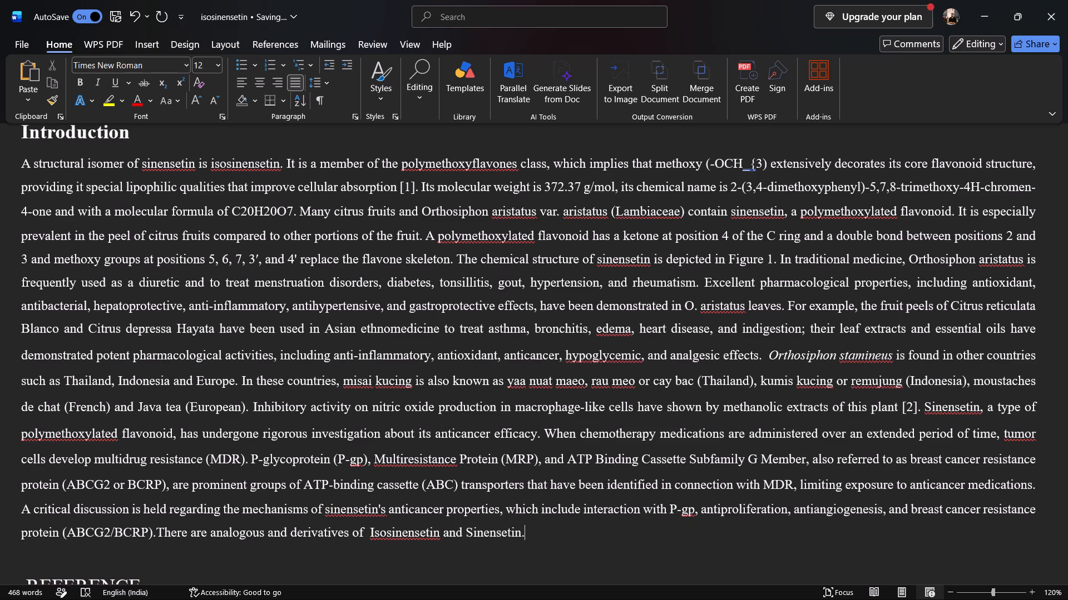
pyautogui.press('BackSpace')
pyautogui.press('space')
pyautogui.write('sucha as')
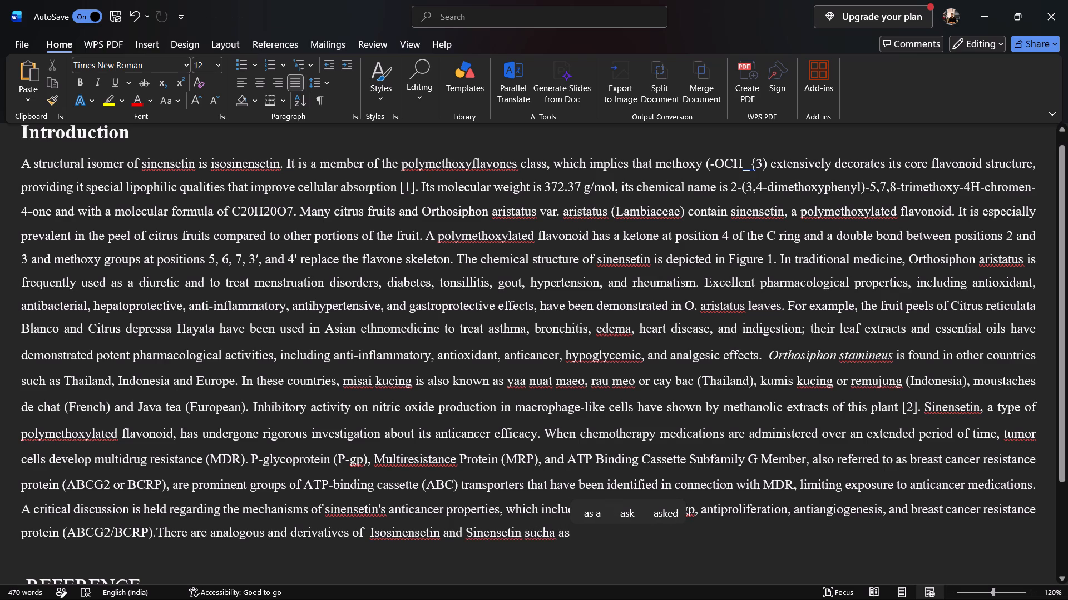
pyautogui.click(557, 531)
pyautogui.press('BackSpace')
pyautogui.press('BackSpace')
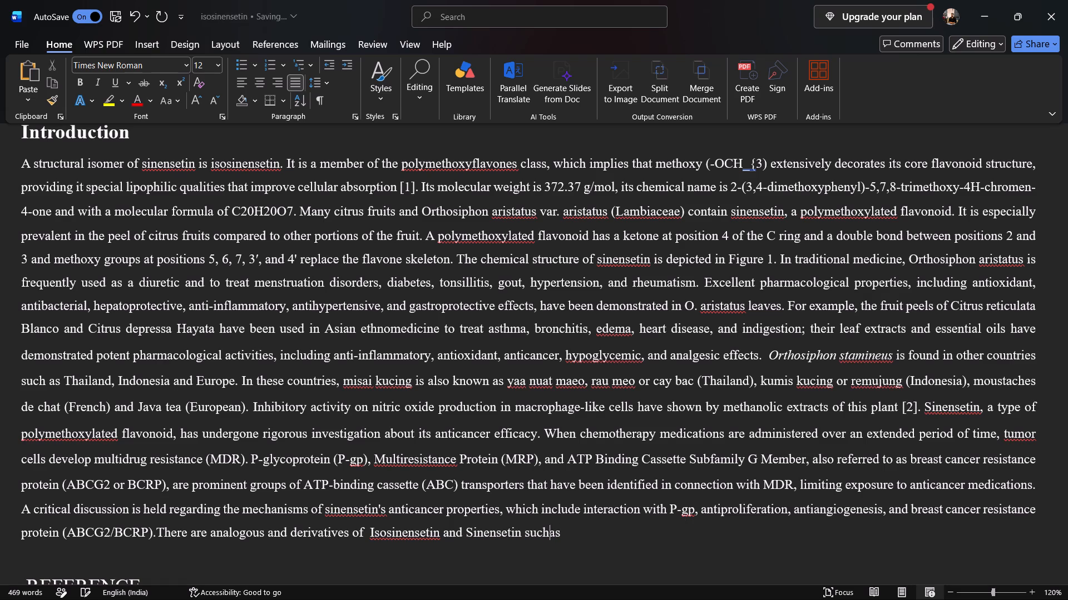
pyautogui.press('space')
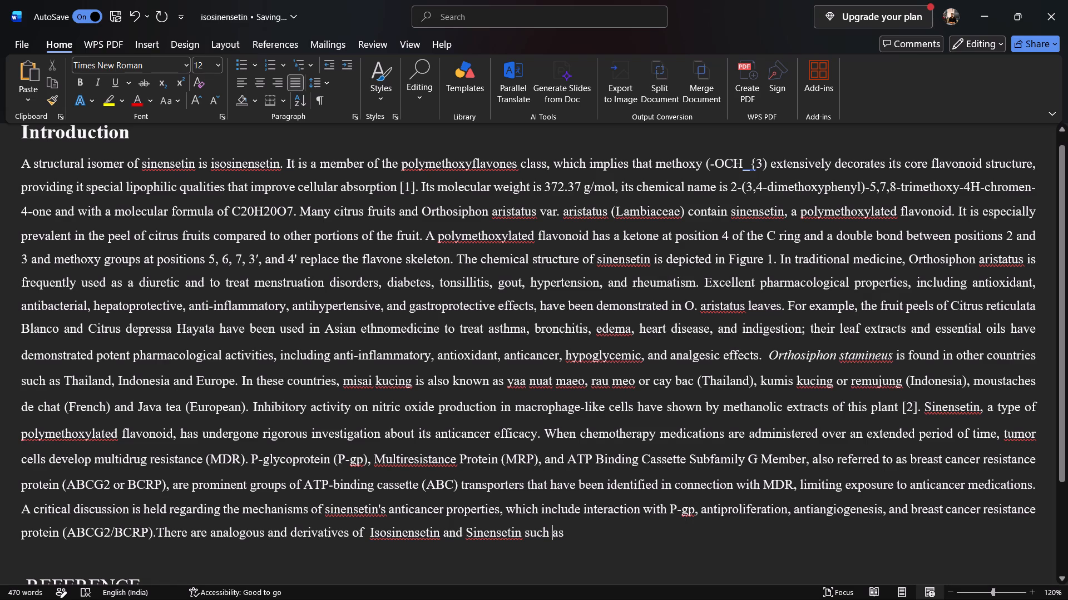
pyautogui.click(581, 529)
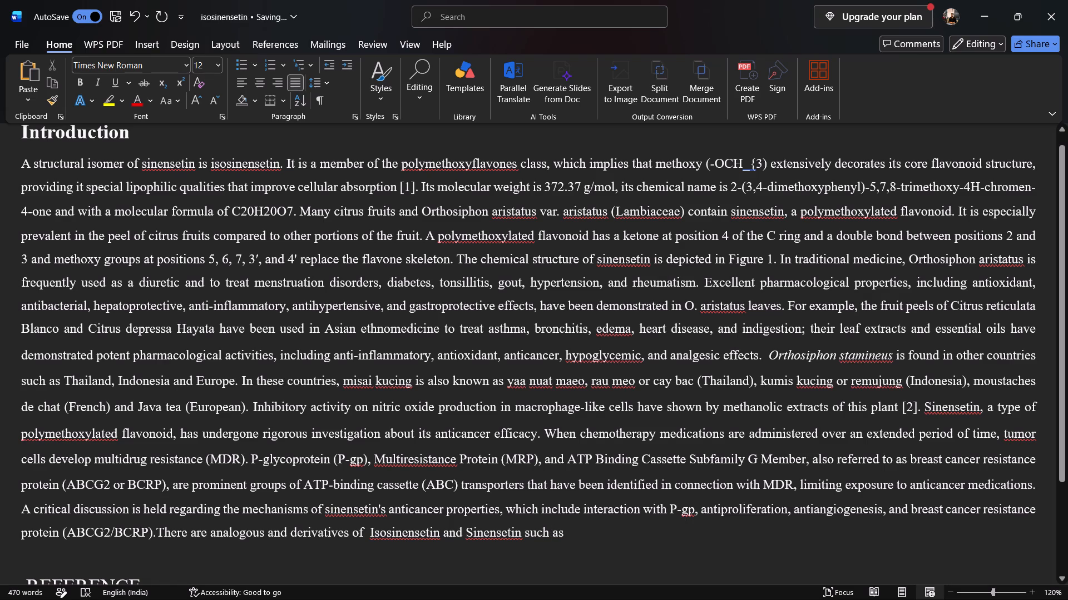
pyautogui.press('space')
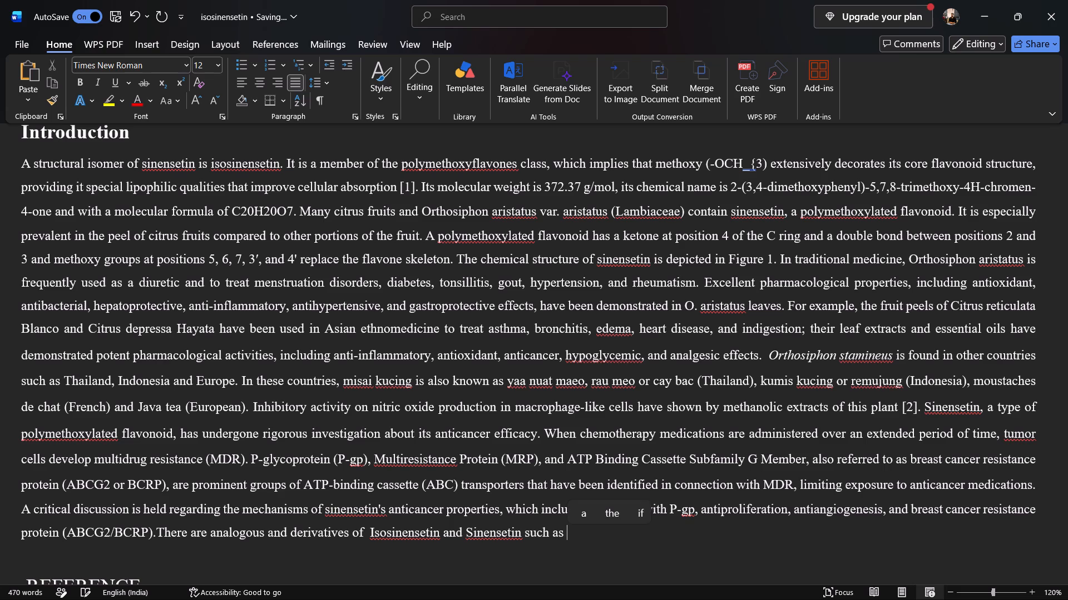
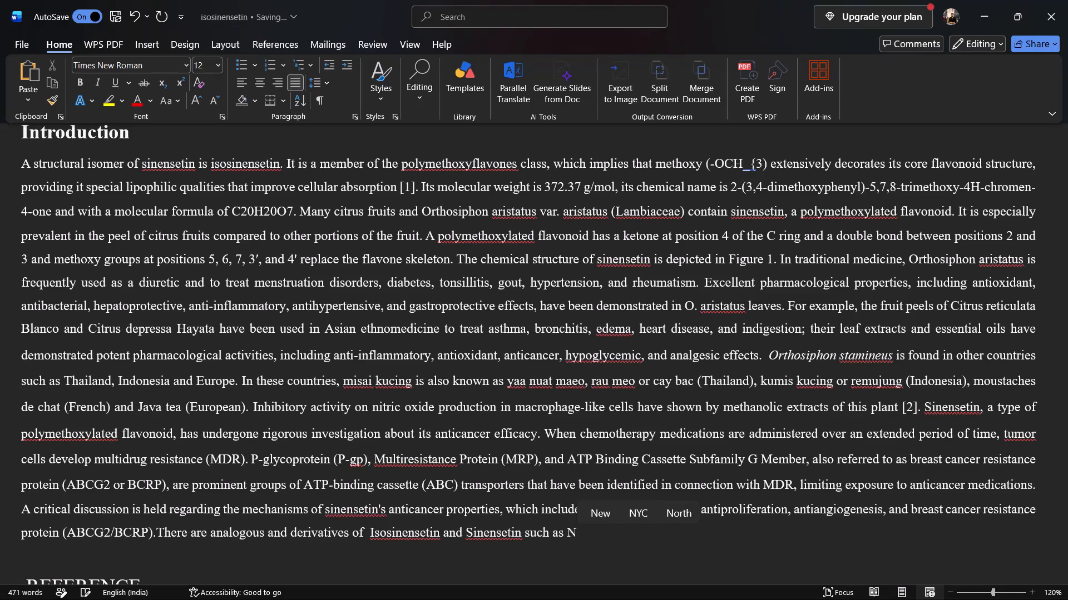
# Begin the list of analogues after "such as" in the Introduction's closing sentence with "Nobiletin, Tangeretin,", completing the already started first name.
pyautogui.write('obil')
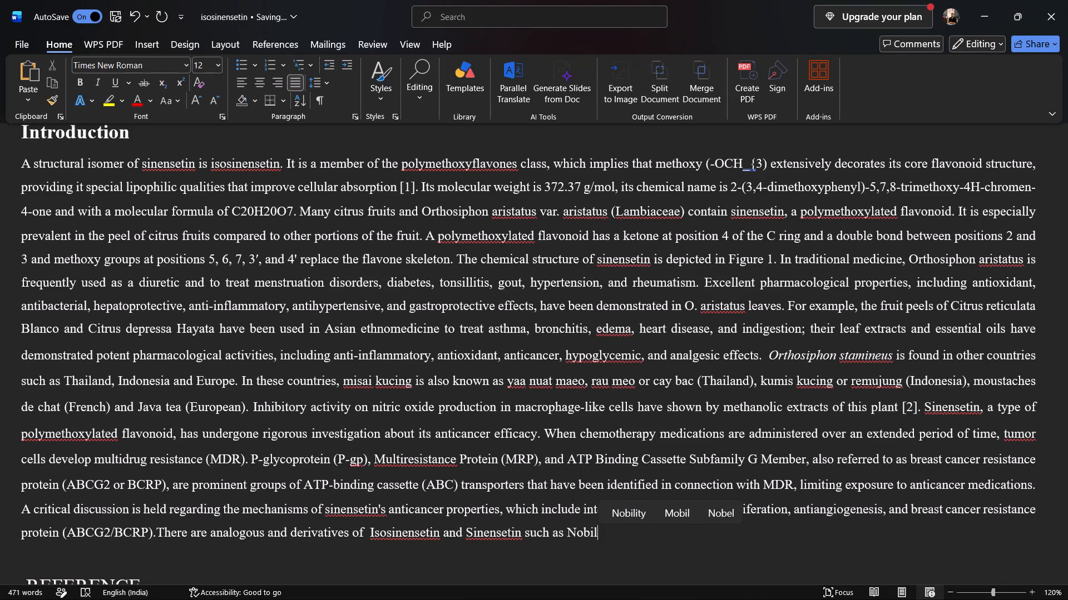
pyautogui.write('etin')
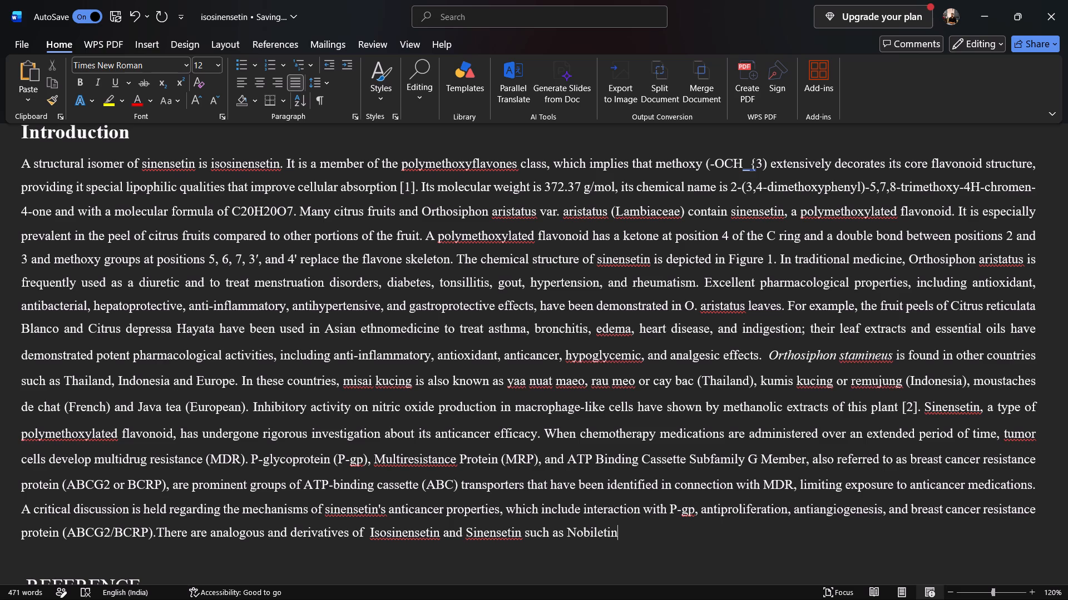
pyautogui.press(',')
pyautogui.press('space')
pyautogui.press('t')
pyautogui.write('ar')
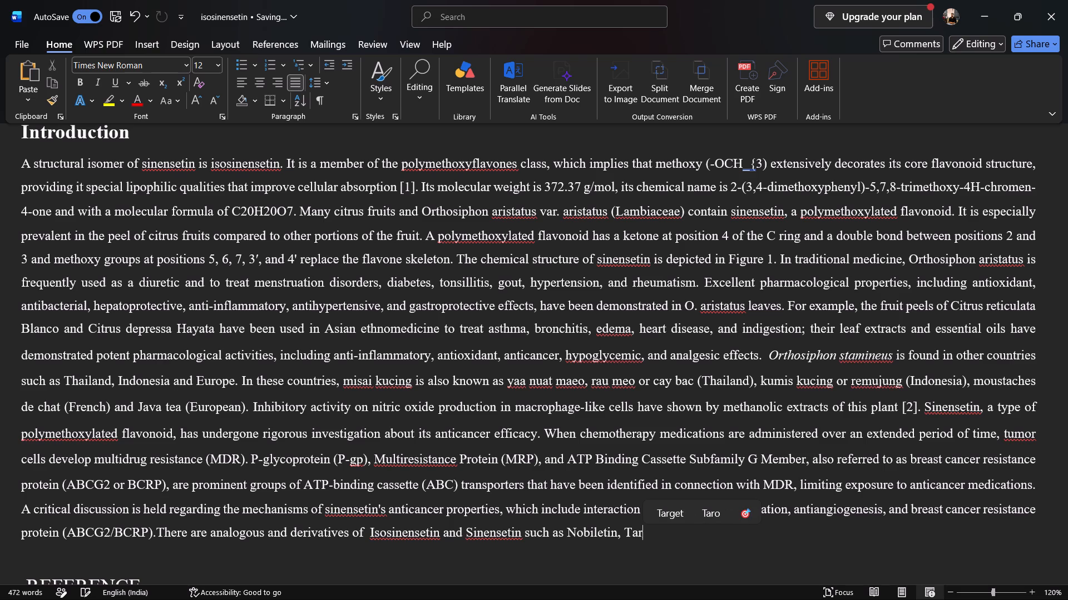
pyautogui.press('BackSpace')
pyautogui.press('n')
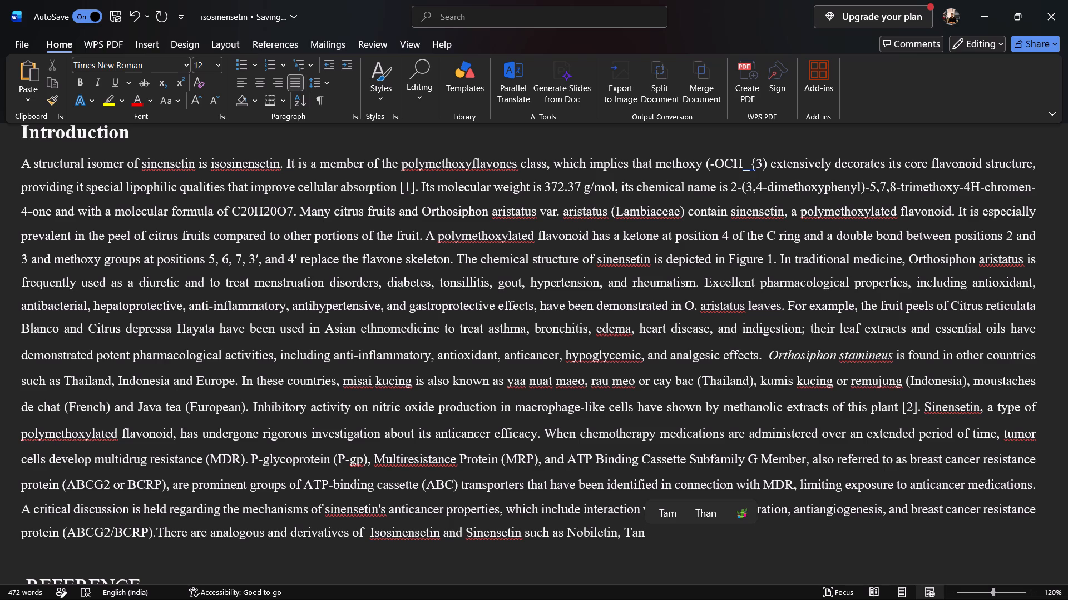
pyautogui.write('gere')
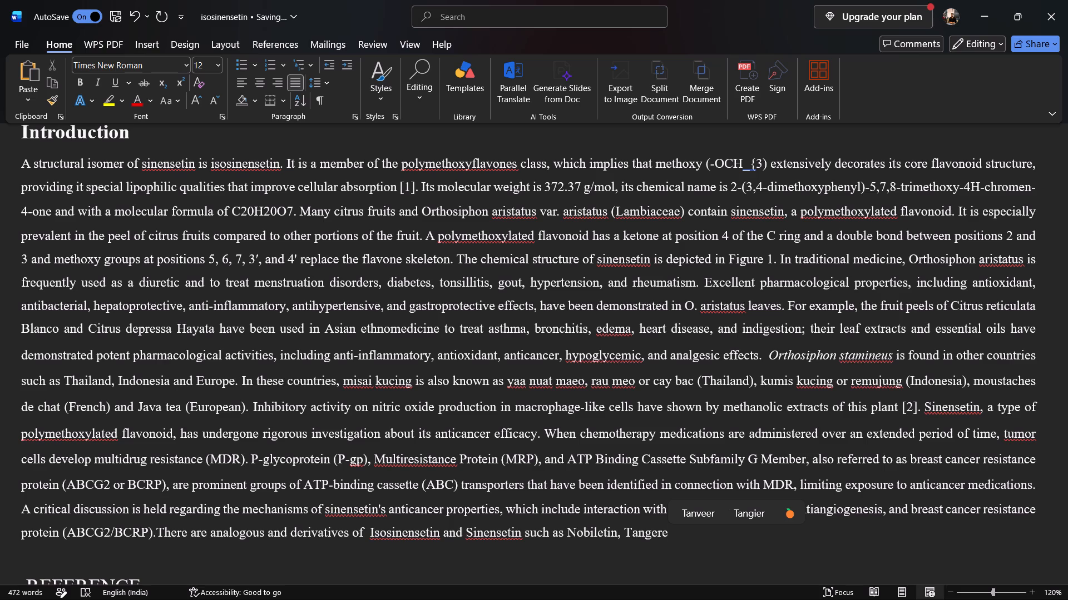
pyautogui.write('tin')
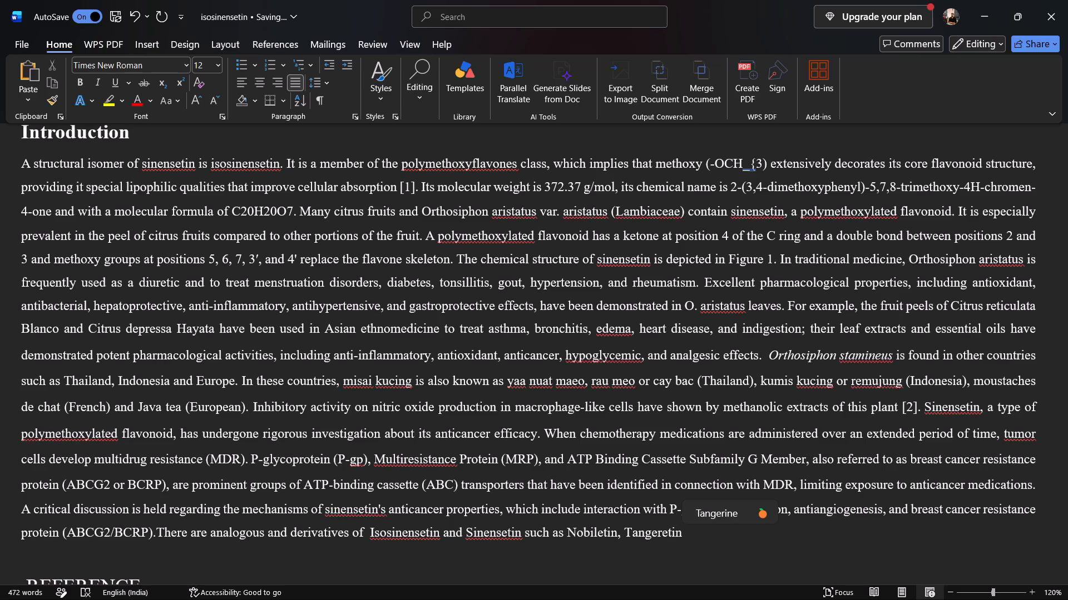
pyautogui.press(',')
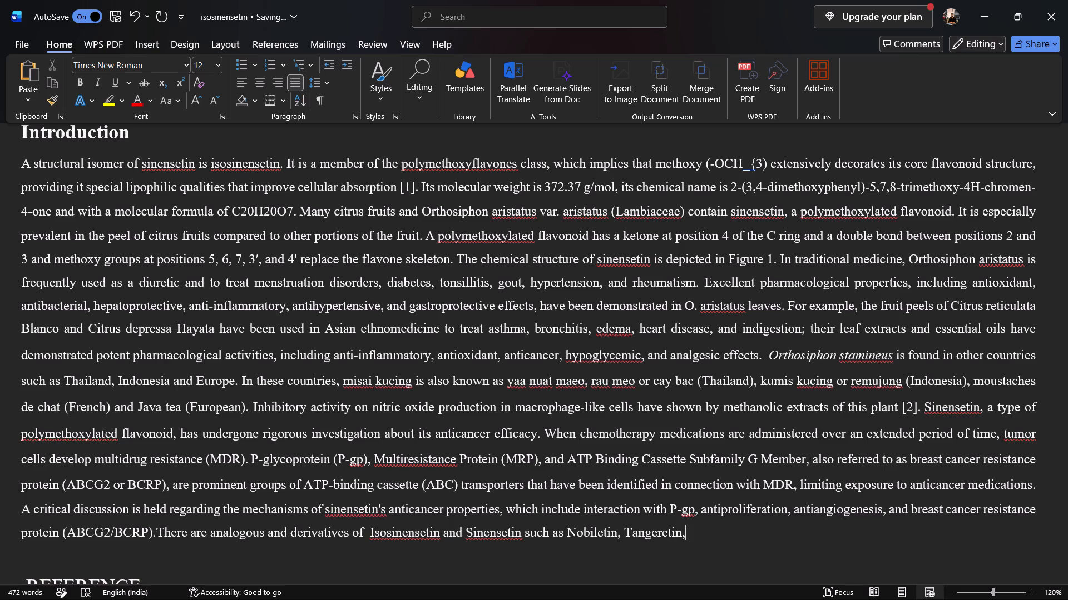
pyautogui.press('space')
# Add "Quercetin,Baicalein," to the list of analogues and derivatives after "Tangeretin," in the Introduction's closing sentence.
pyautogui.press('q')
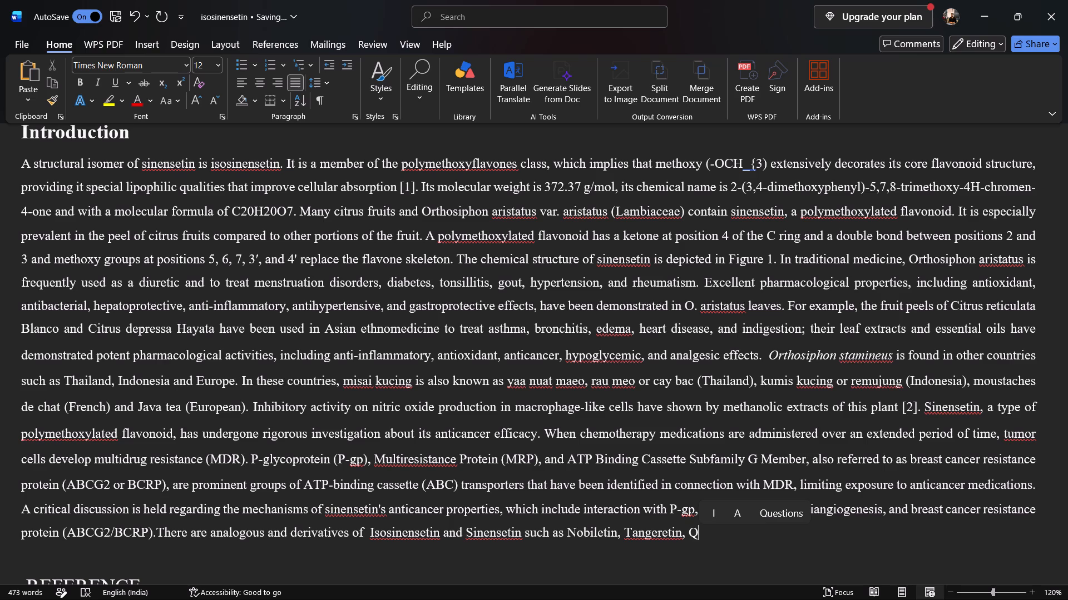
pyautogui.write('uer')
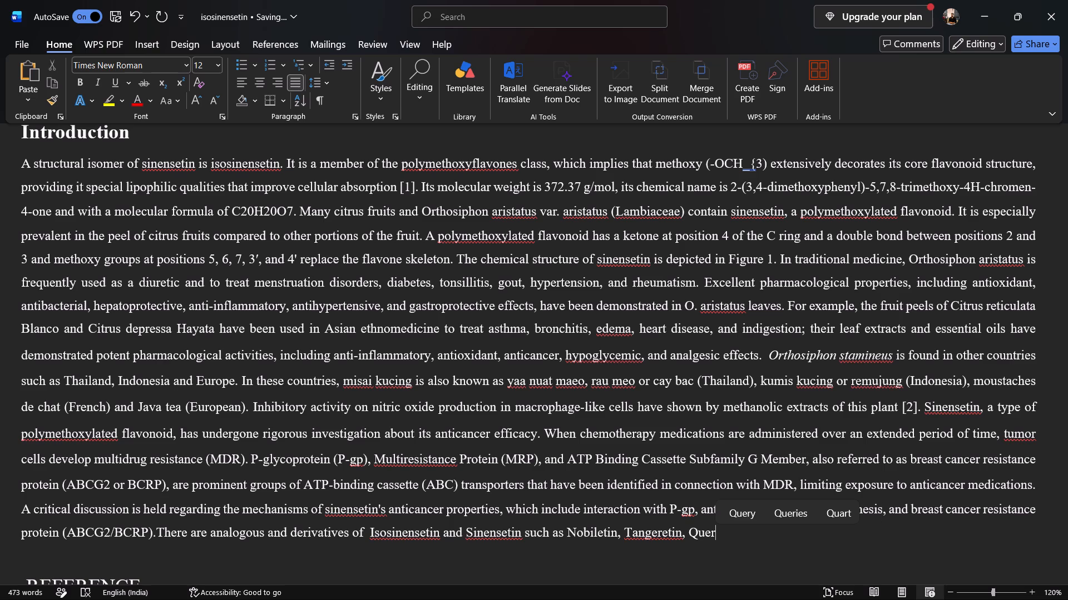
pyautogui.write('cetin')
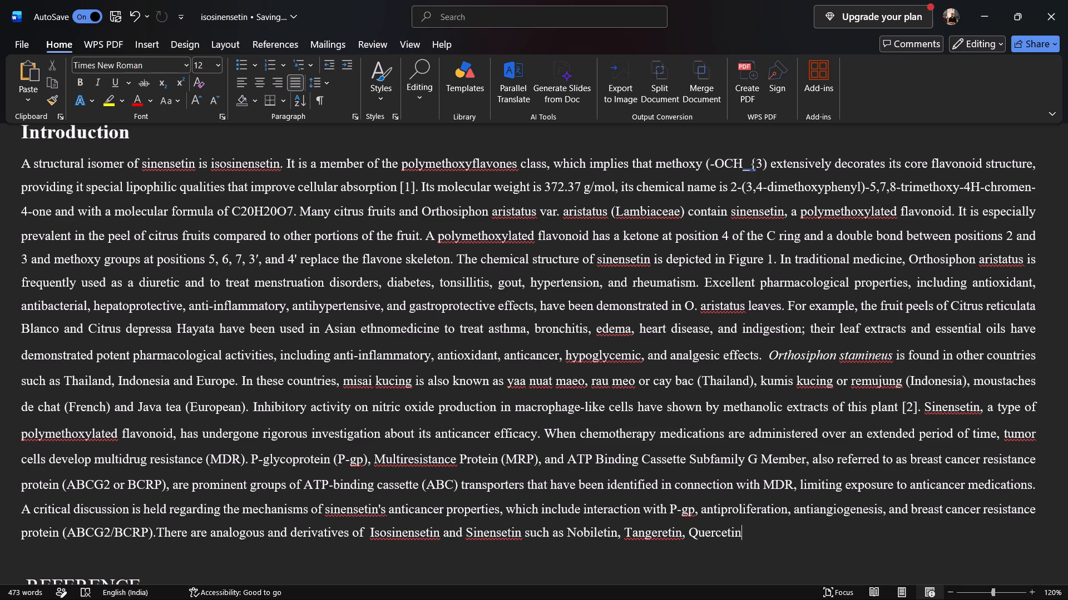
pyautogui.press(',')
pyautogui.press('b')
pyautogui.press('a')
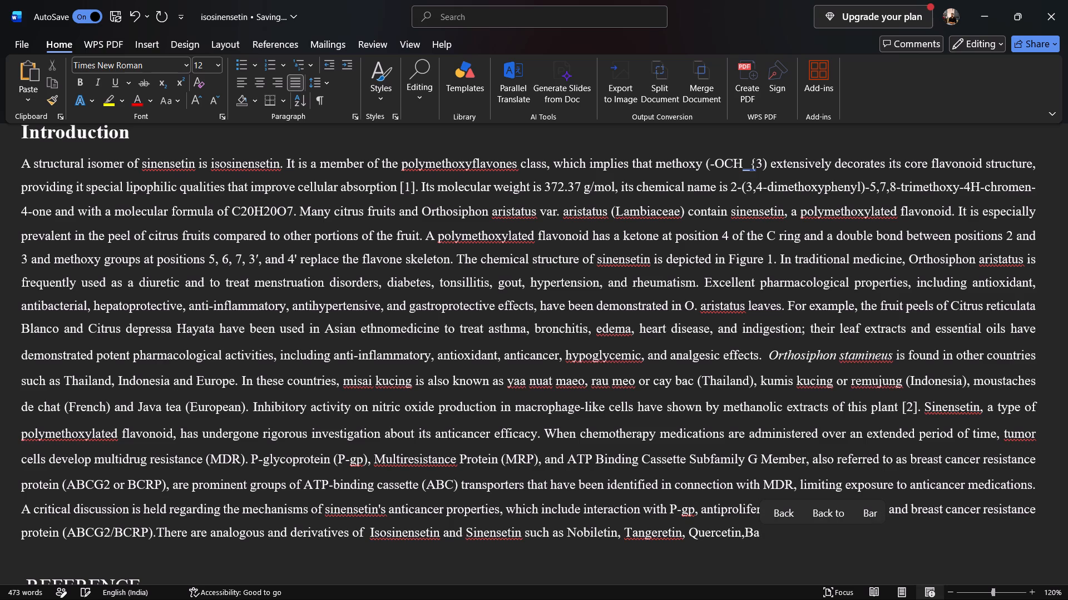
pyautogui.write('ica')
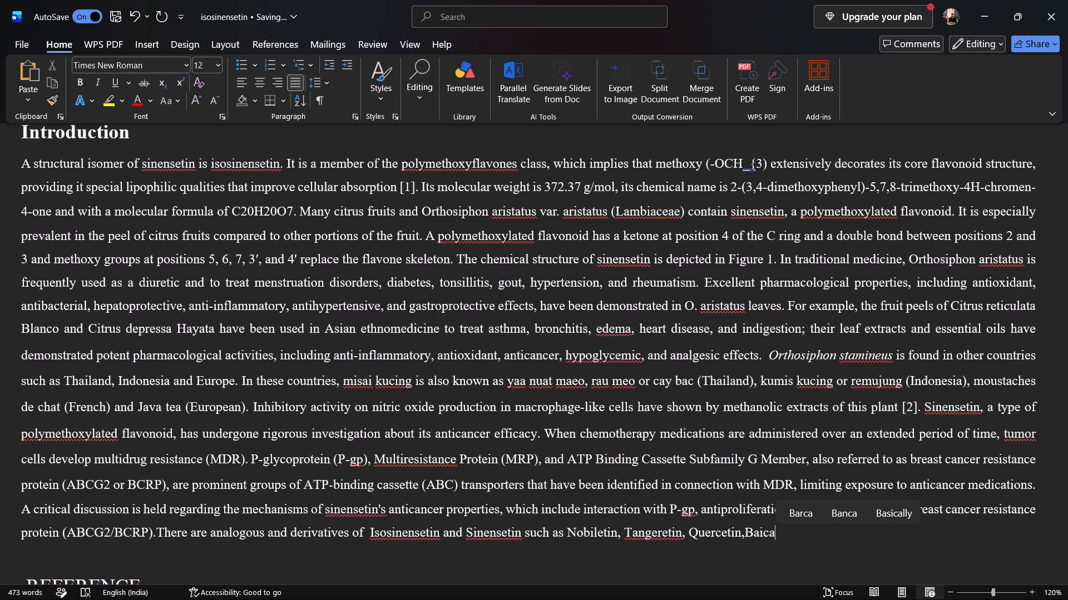
pyautogui.write('lein')
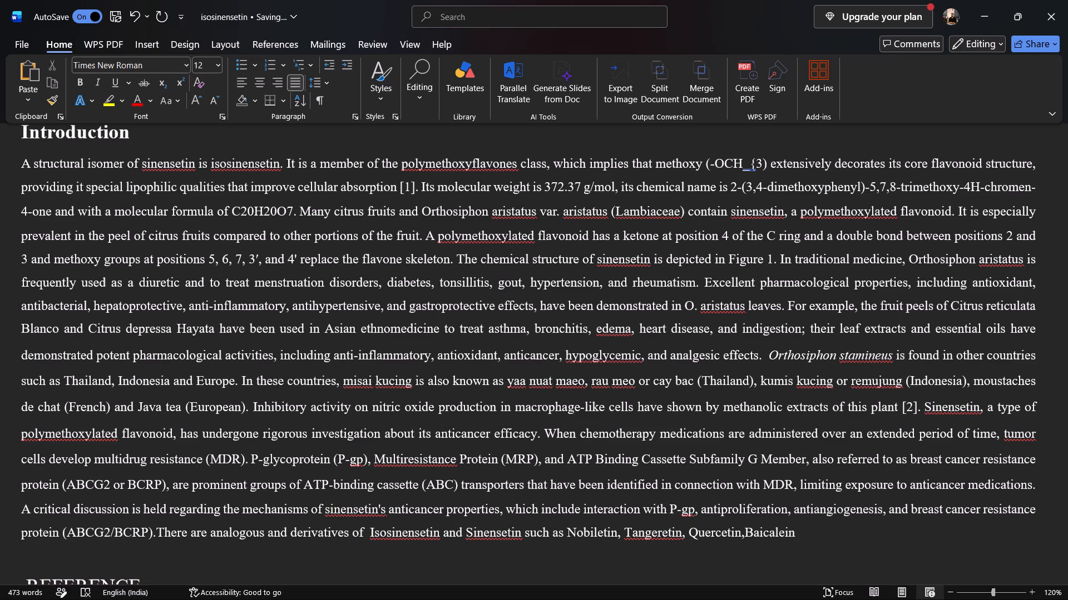
pyautogui.press(',')
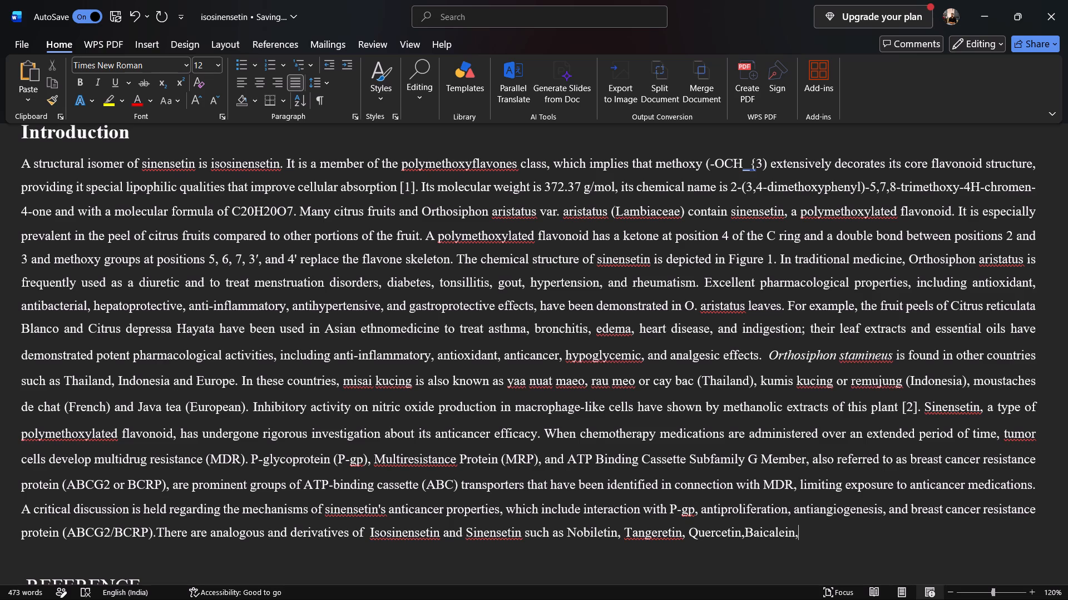
# Continue the compound list after "Baicalein," with "Eupatorin,Apigenin," in the Introduction's closing sentence.
pyautogui.press('e')
pyautogui.write('upa')
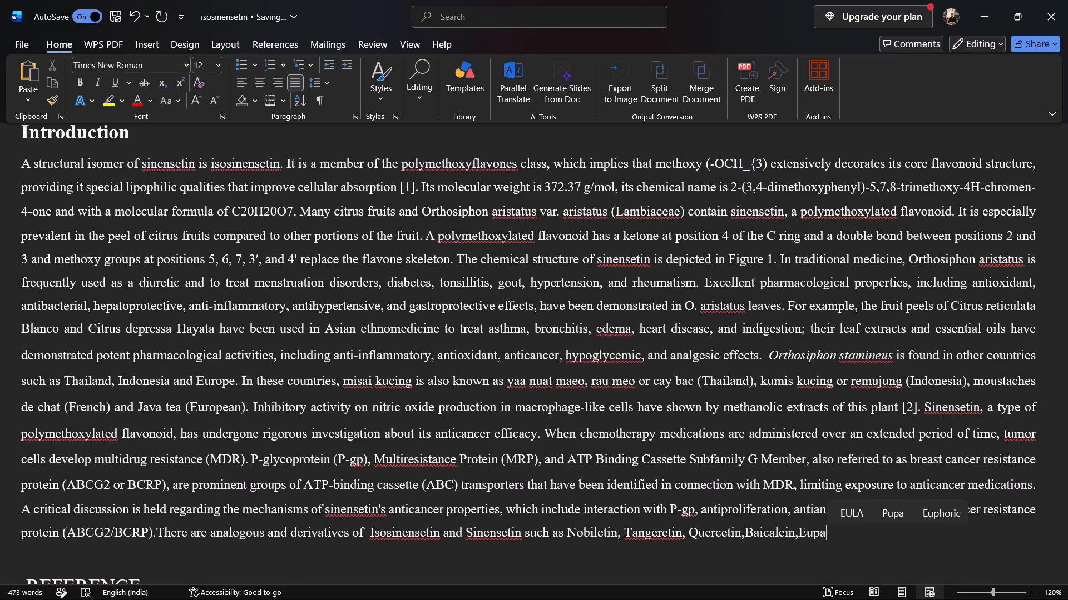
pyautogui.press('t')
pyautogui.write('orin')
pyautogui.press(',')
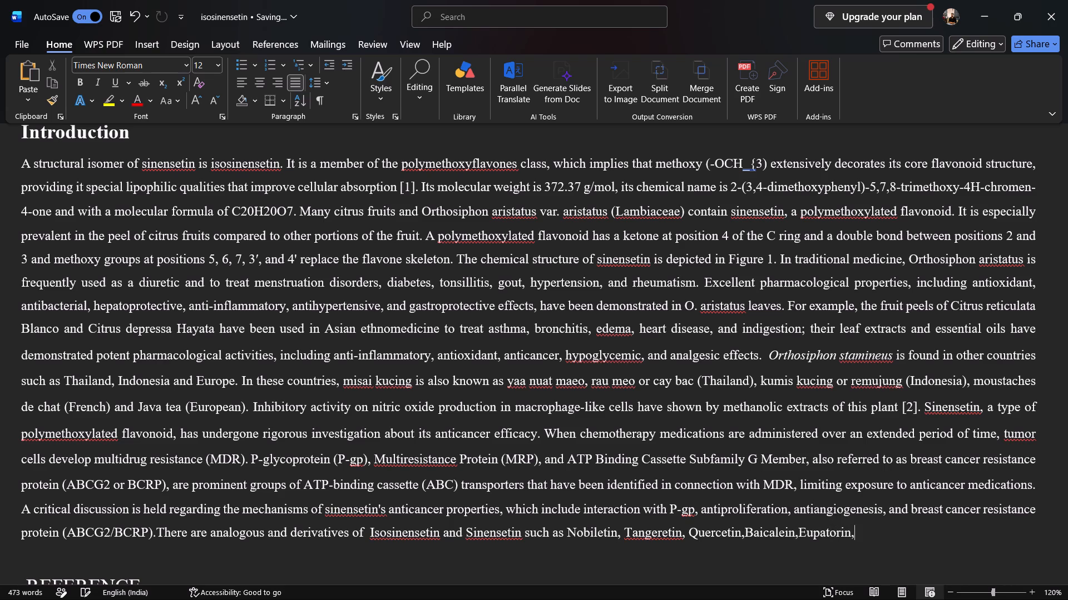
pyautogui.press('a')
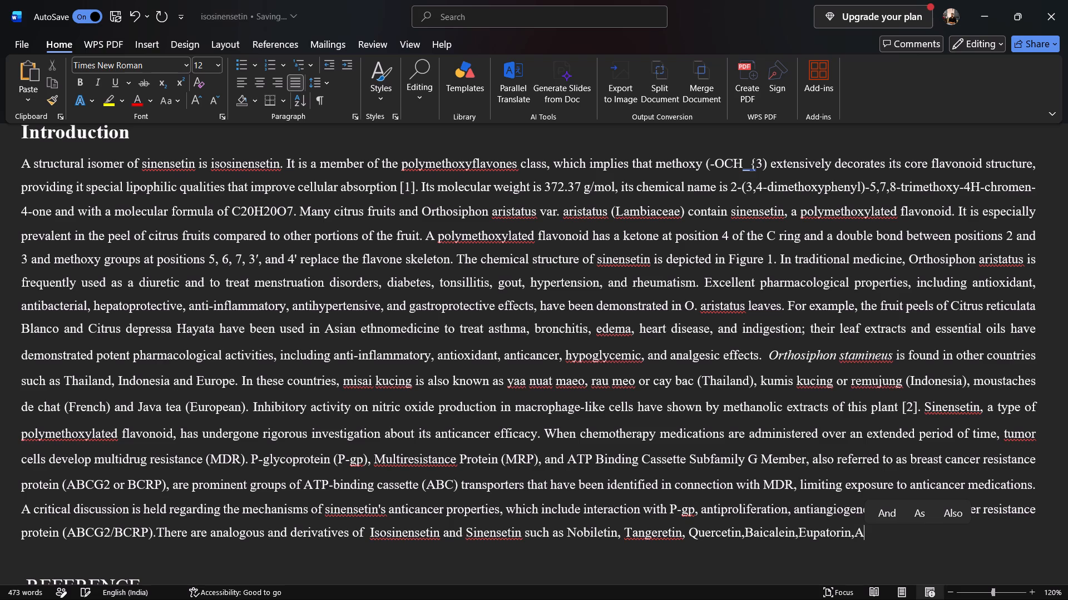
pyautogui.write('pi')
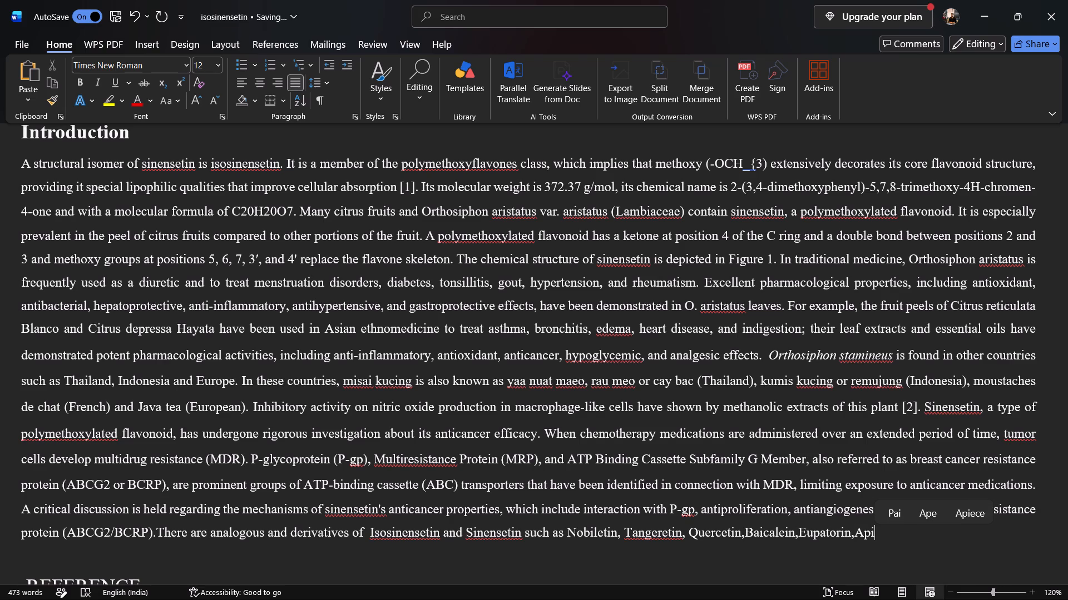
pyautogui.write('ge')
pyautogui.write('nin')
pyautogui.press(',')
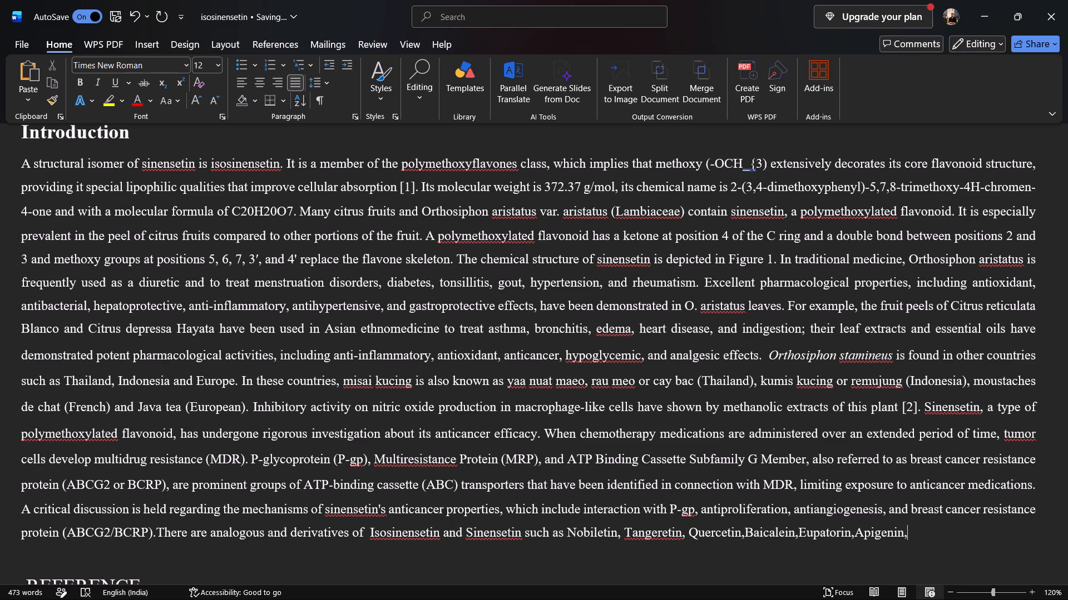
# Extend the compound list after "Apigenin," with "Luteolin,Tariquidar," in the Introduction's closing sentence.
pyautogui.press('l')
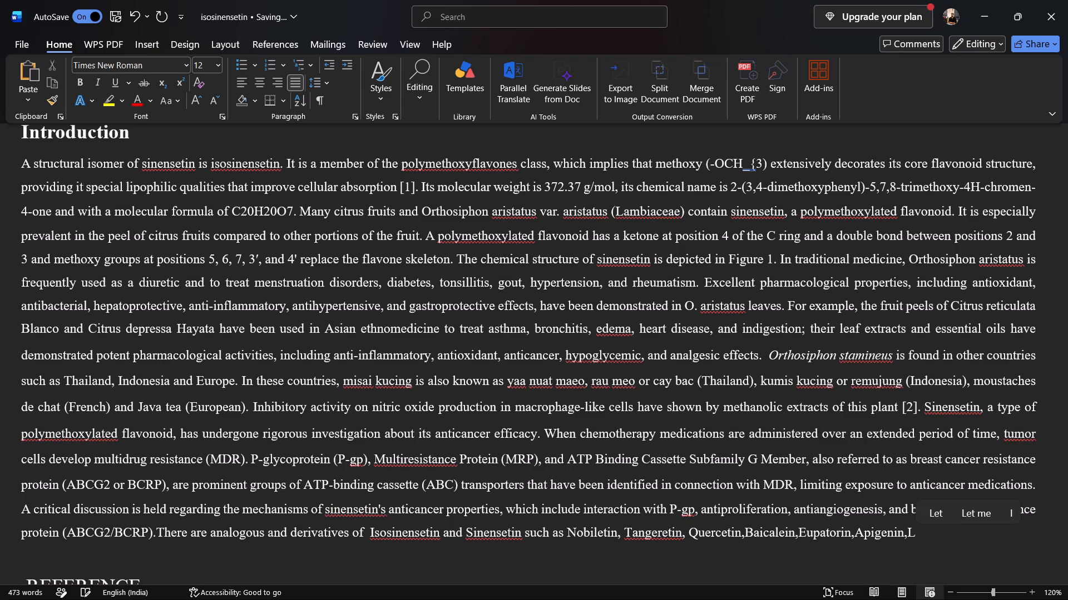
pyautogui.press('u')
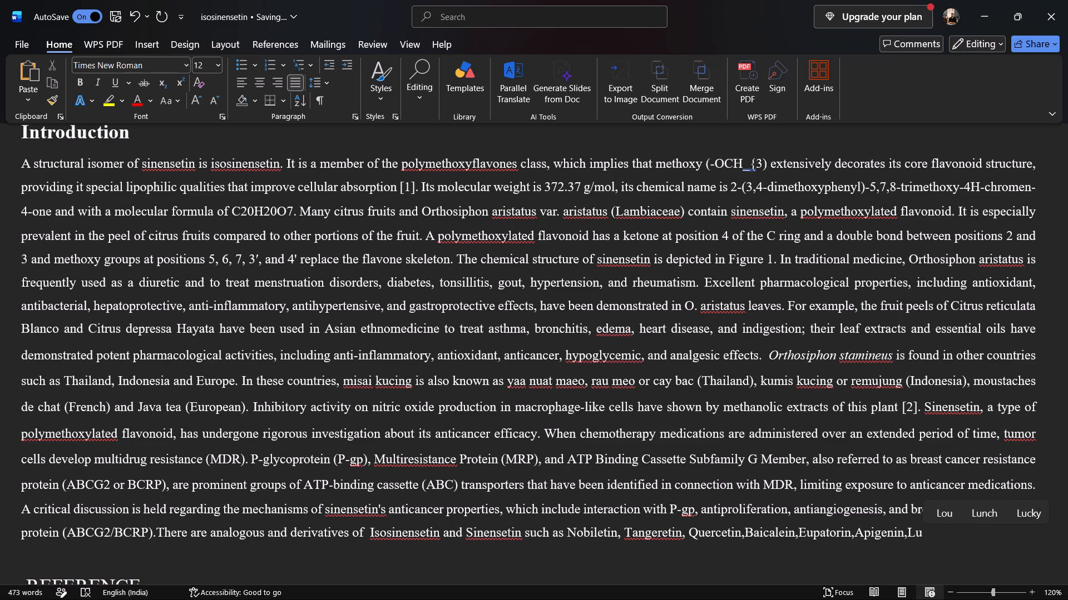
pyautogui.write('teo')
pyautogui.write('lin')
pyautogui.press(',')
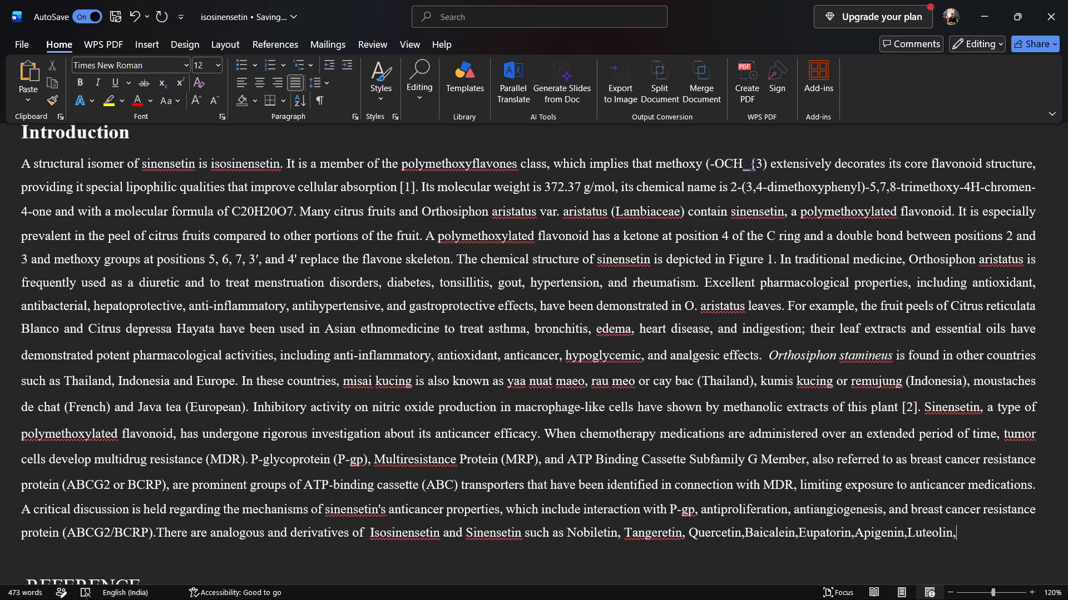
pyautogui.press('t')
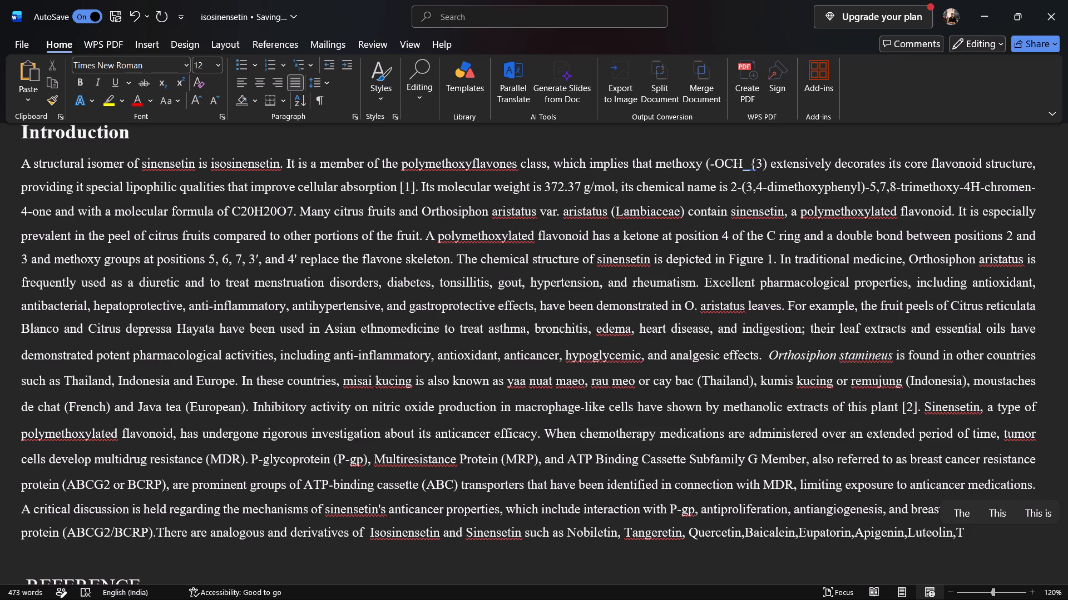
pyautogui.write('ar')
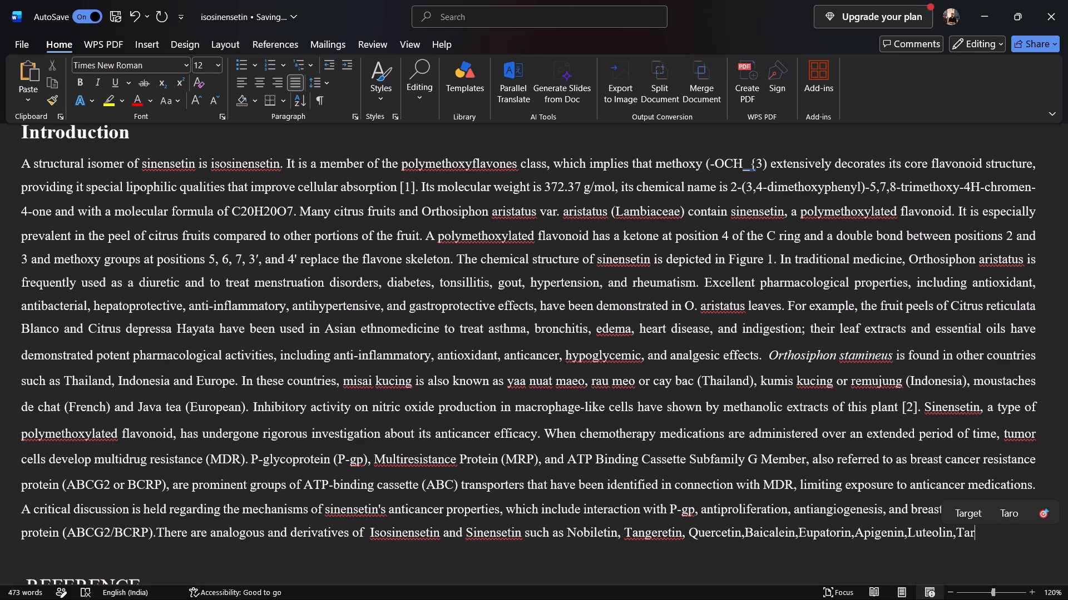
pyautogui.write('ri')
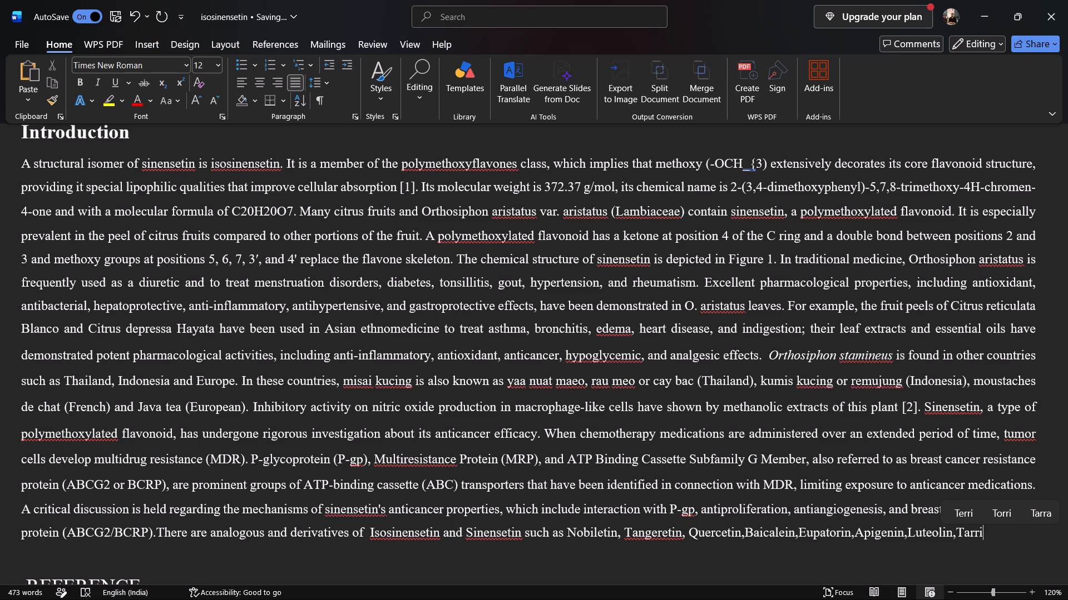
pyautogui.press('BackSpace')
pyautogui.press('BackSpace')
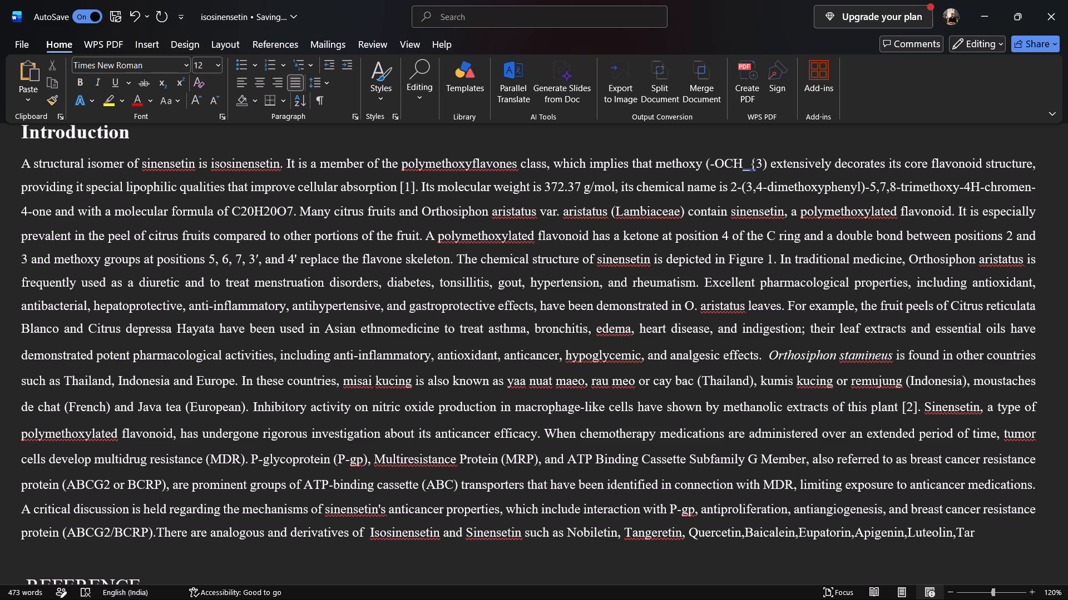
pyautogui.press('i')
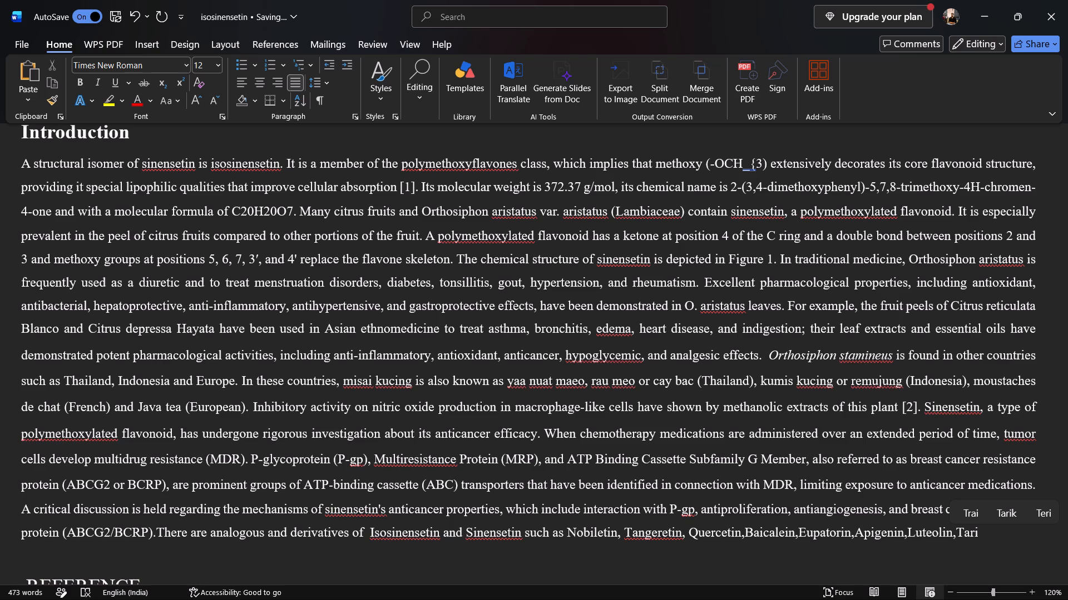
pyautogui.write('qui')
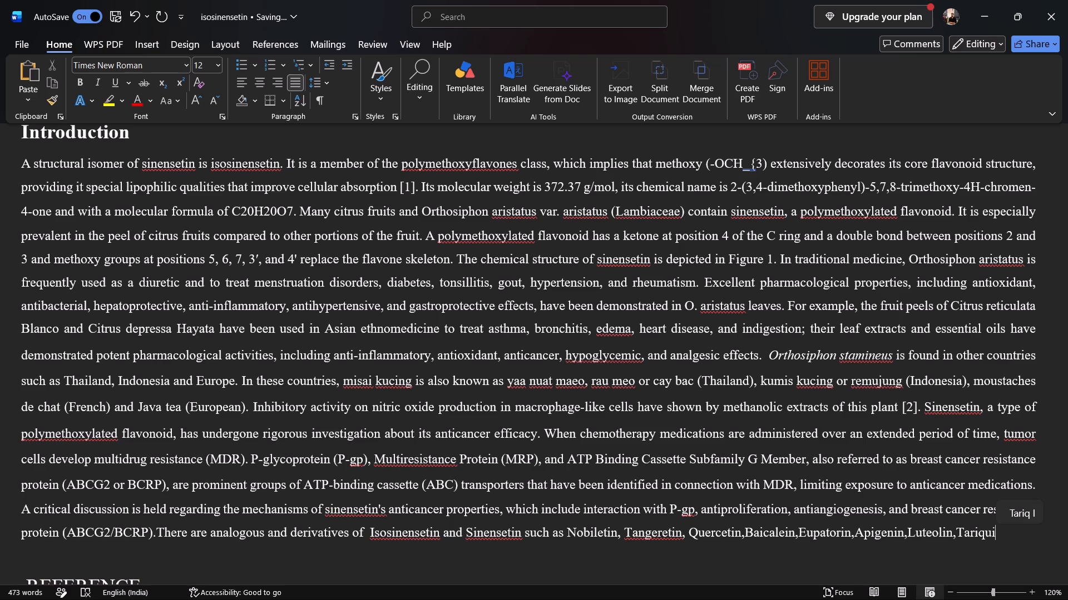
pyautogui.write('dar')
pyautogui.press(',')
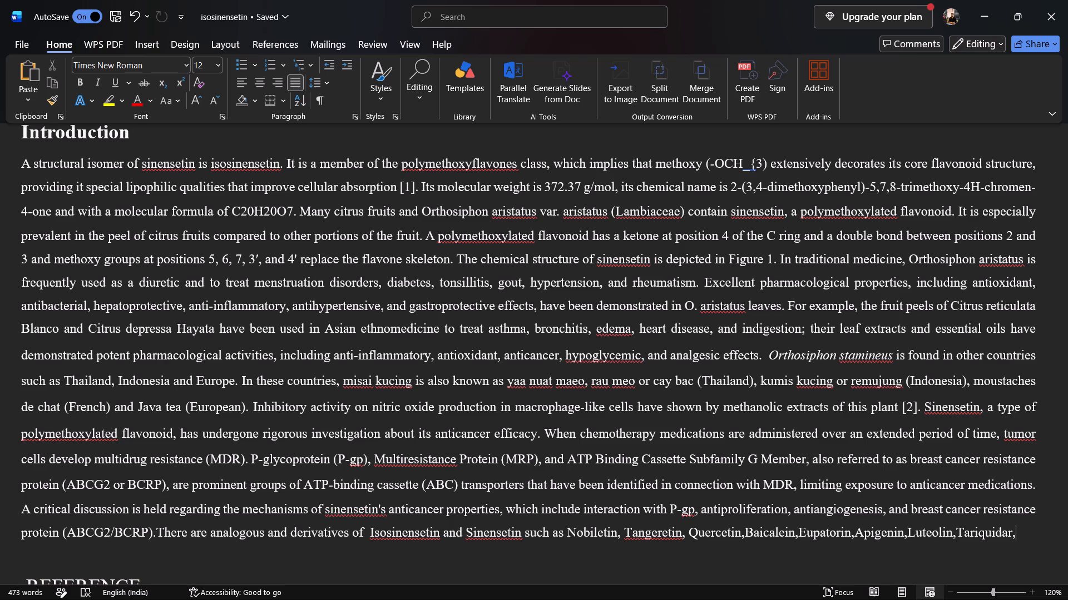
# Continue the compound list after "Tariquidar," with "curcumin" in the Introduction's closing sentence.
pyautogui.press('BackSpace')
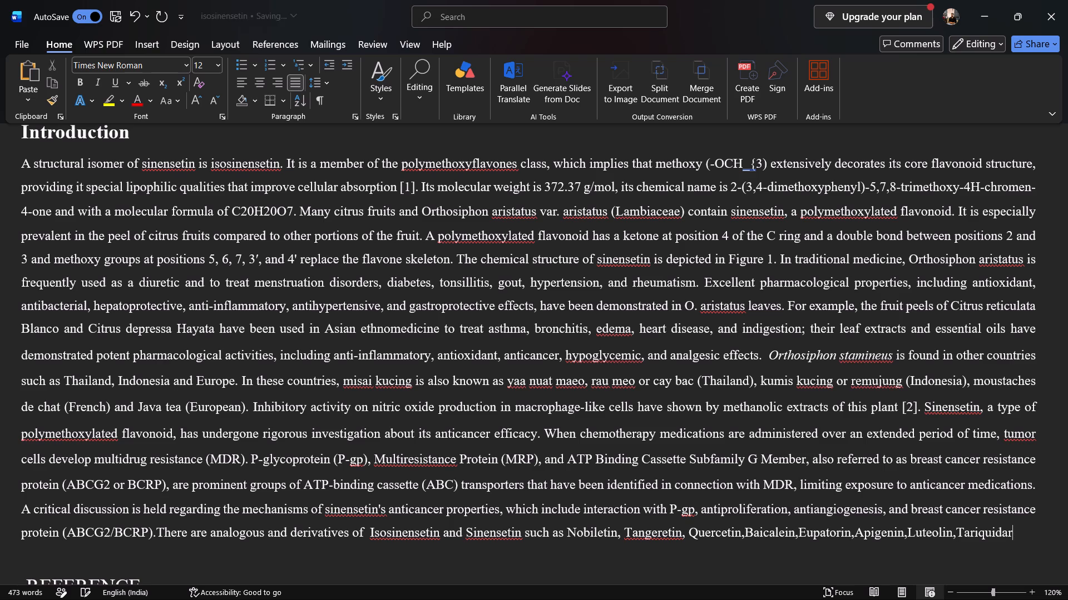
pyautogui.press(',')
pyautogui.press('c')
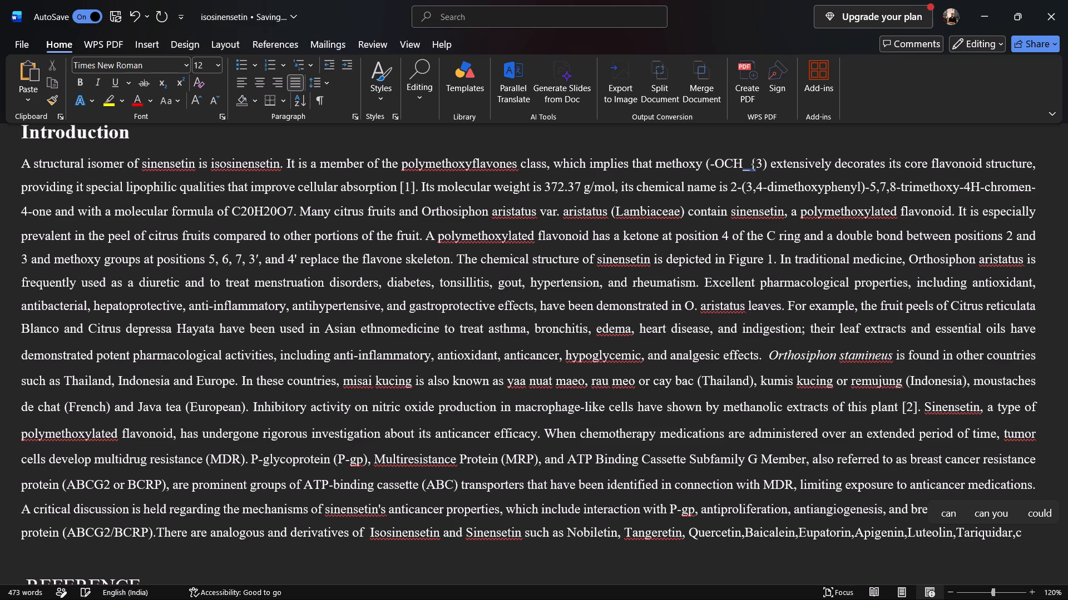
pyautogui.press('u')
pyautogui.press('r')
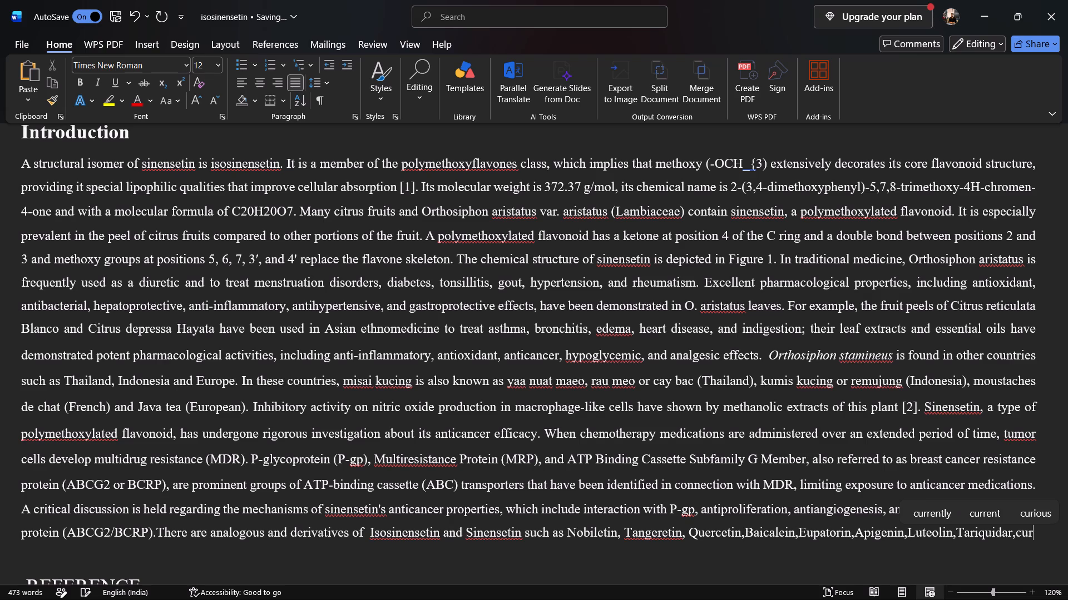
pyautogui.press('c')
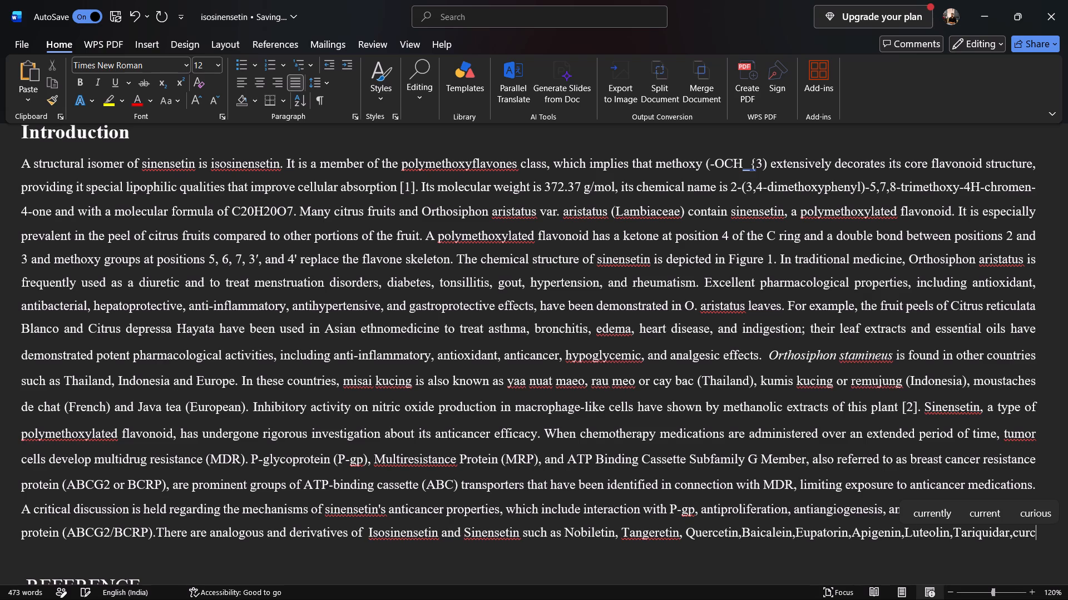
pyautogui.press('u')
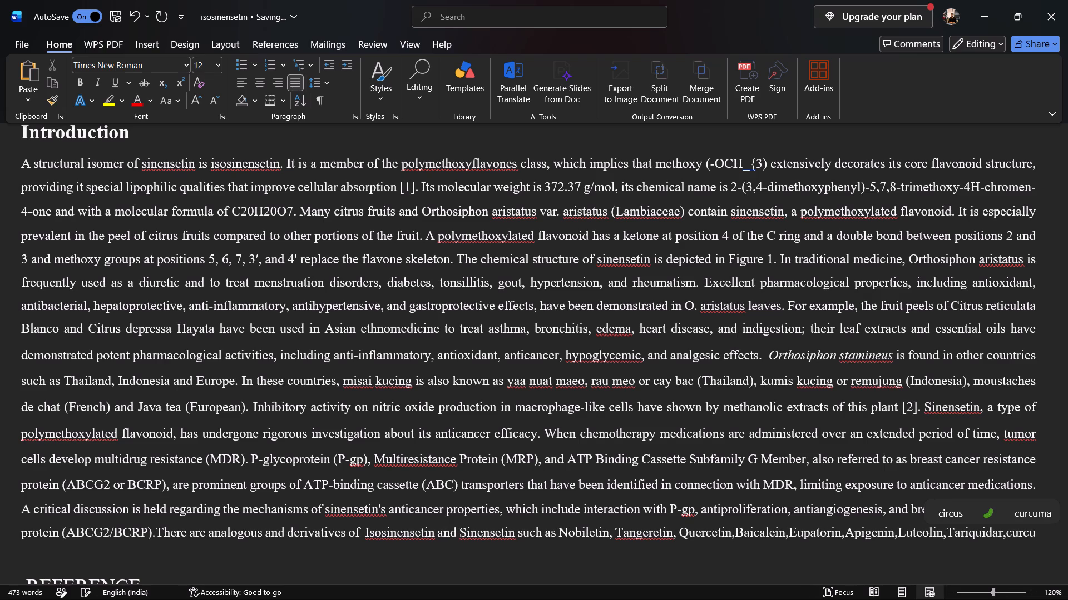
pyautogui.press('m')
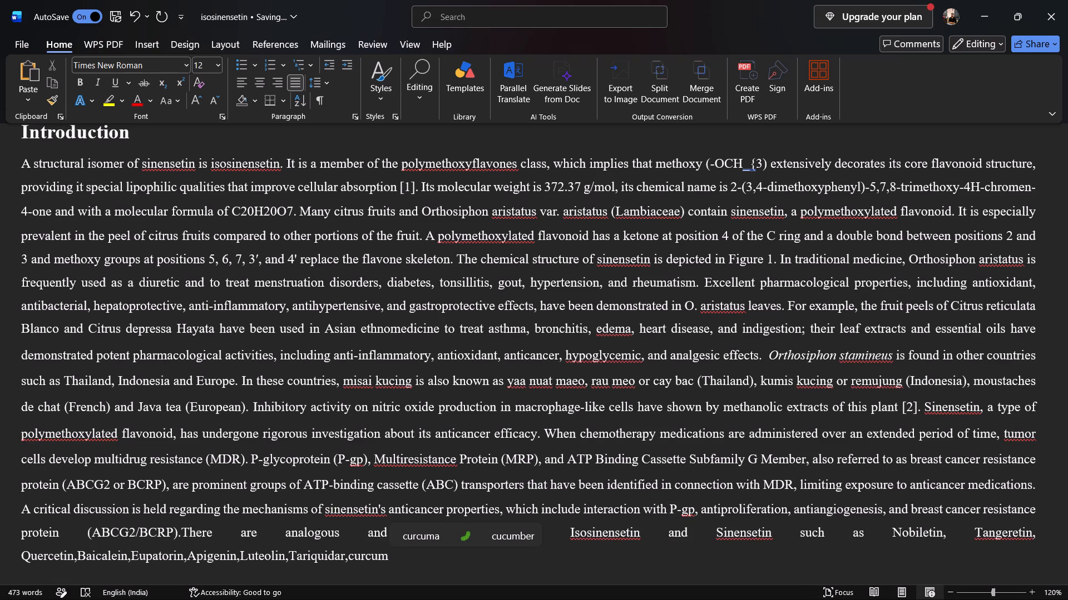
pyautogui.press('i')
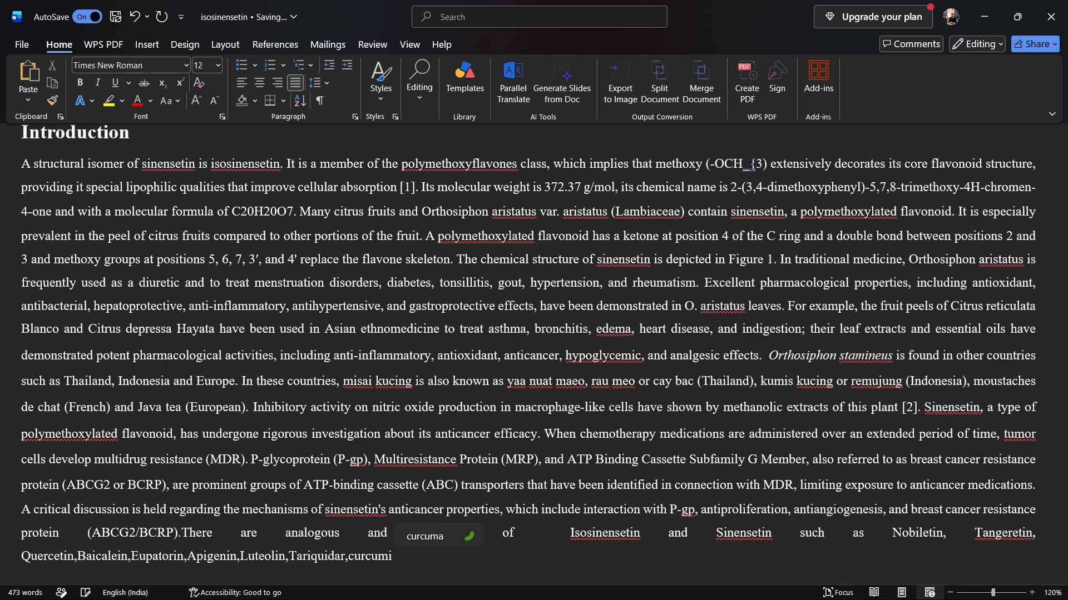
pyautogui.press('n')
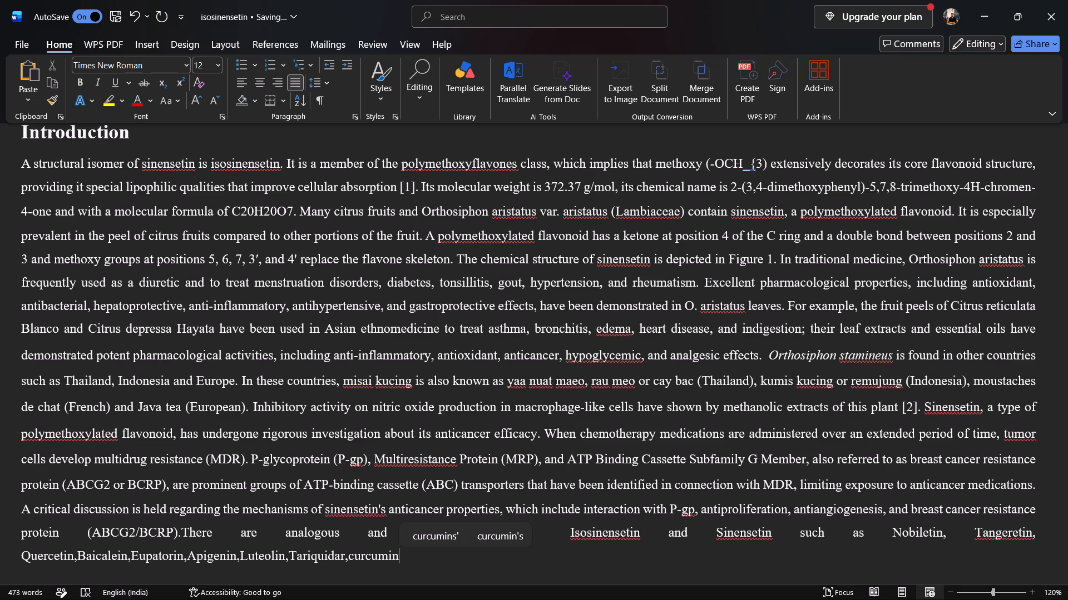
pyautogui.press('space')
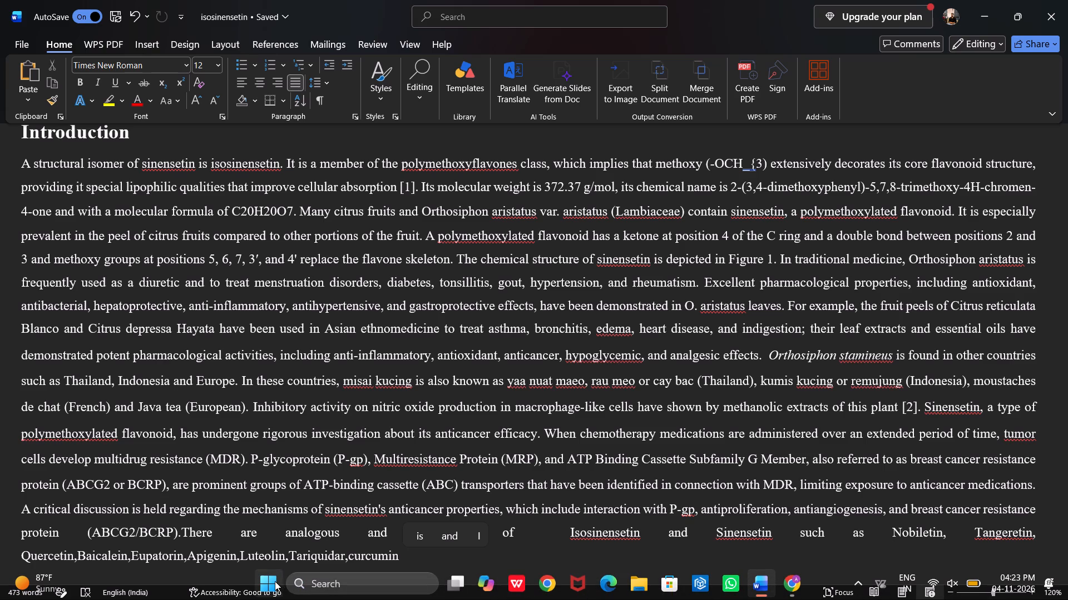
# Open the recent Isosinensetin Derivatives document in another Word window and look through its derivatives and analogues tables.
pyautogui.click(273, 580)
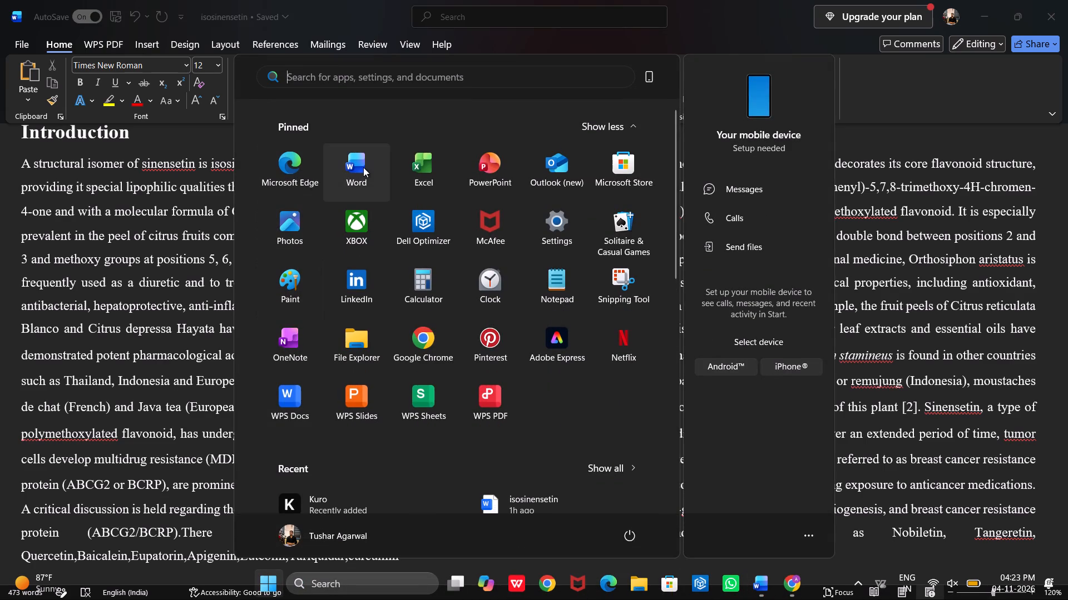
pyautogui.click(363, 167)
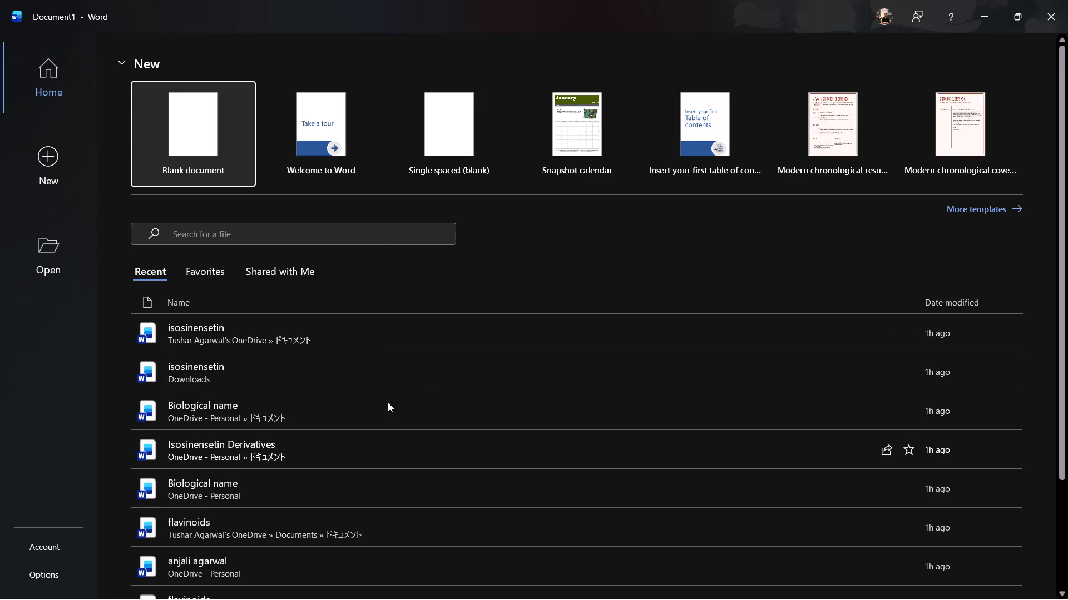
pyautogui.click(401, 459)
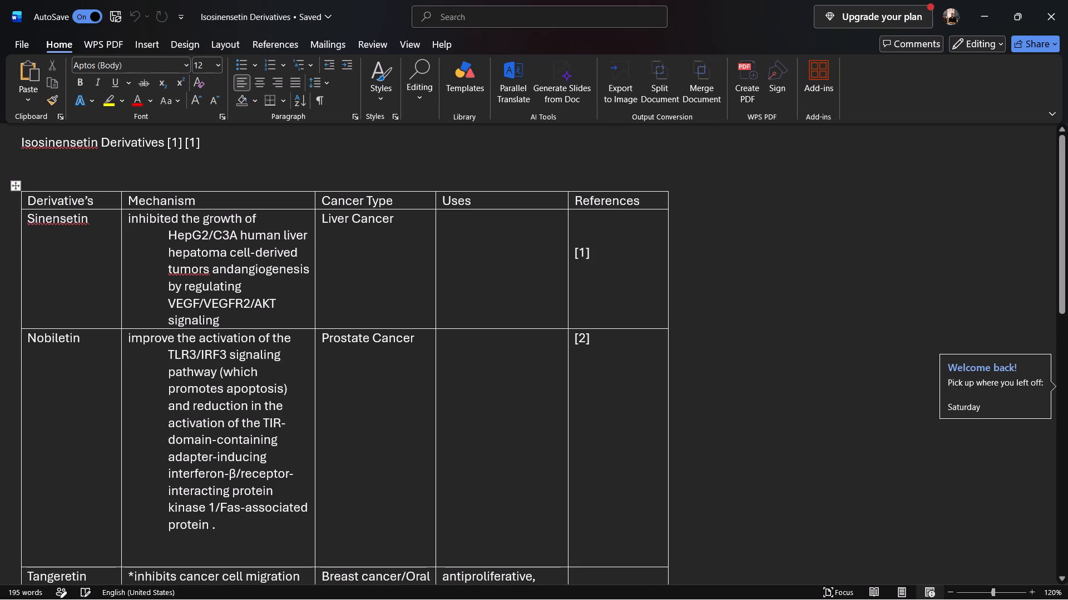
pyautogui.scroll(-4, 401, 459)
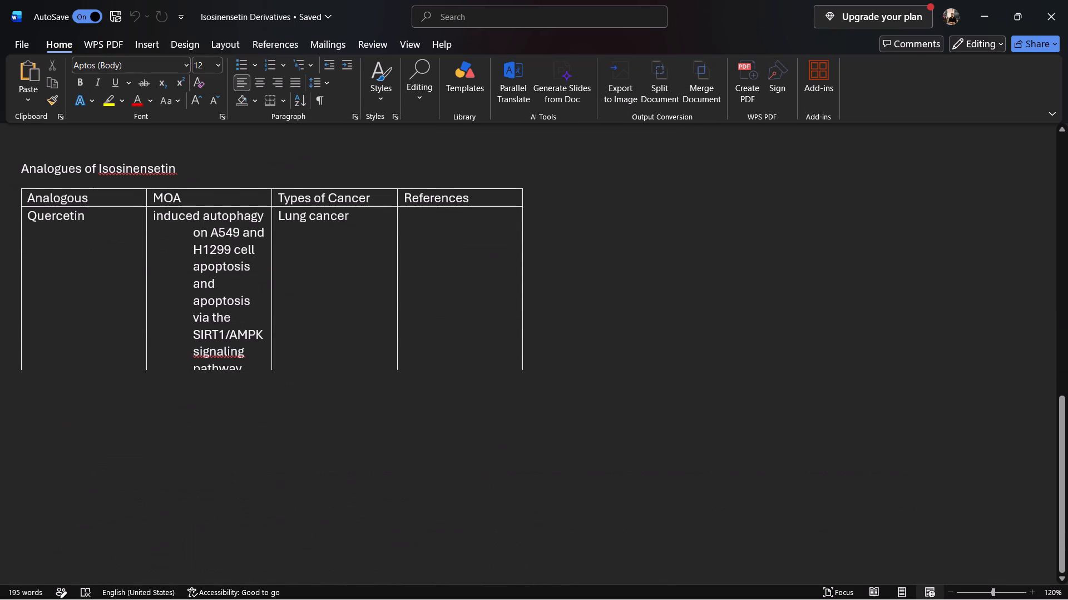
pyautogui.scroll(4, 401, 459)
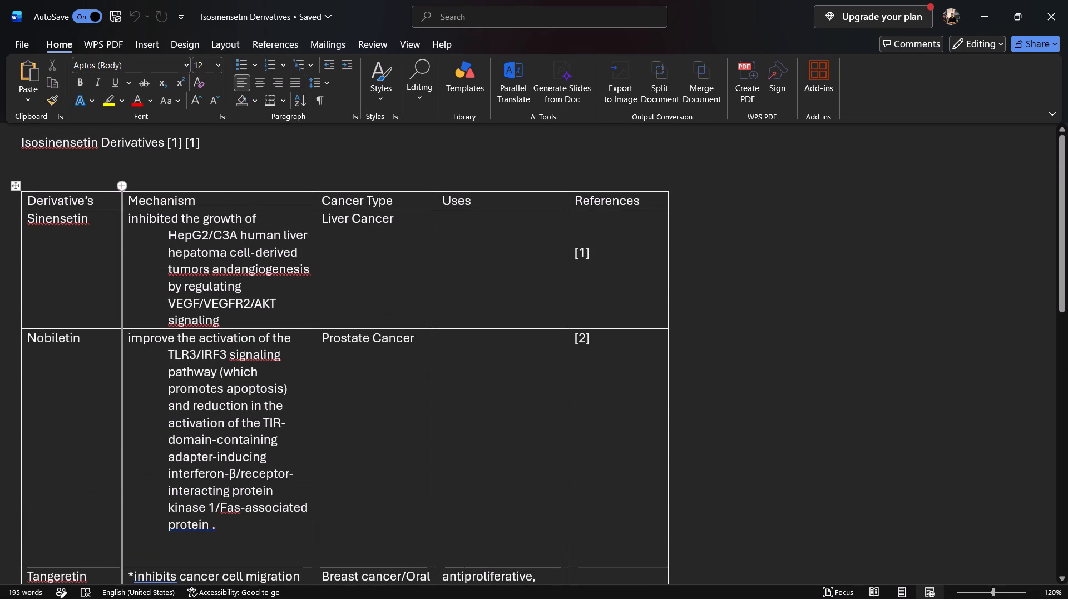
# Open the flavinoids document and copy the Hydroxylated Polymethoxyflavones (HPMFs) and P-Glycoprotein Inhibitory Analogues cells from its derivatives table.
pyautogui.click(18, 36)
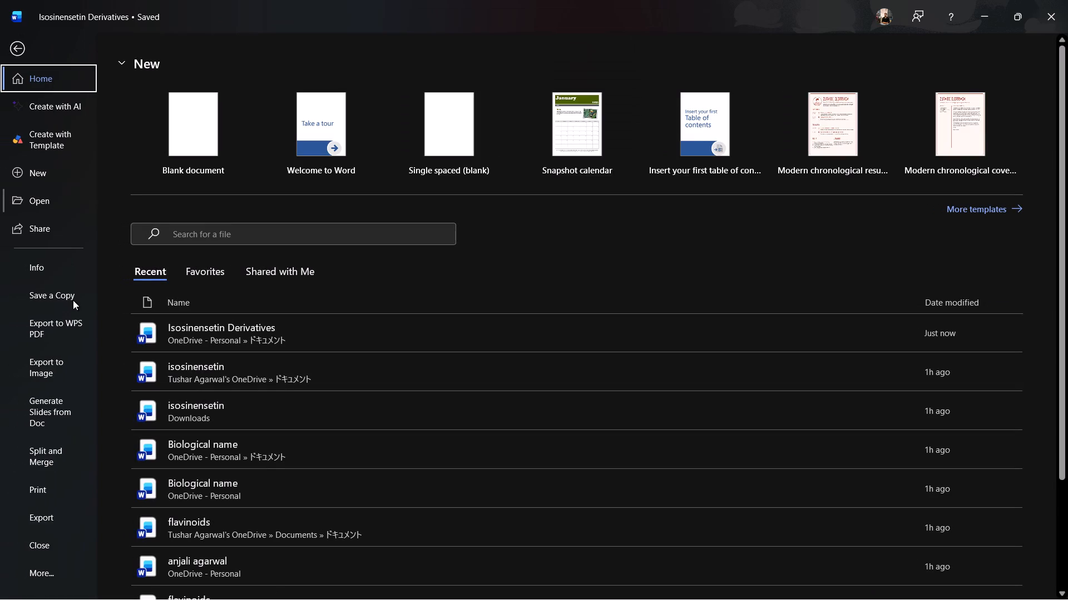
pyautogui.click(165, 541)
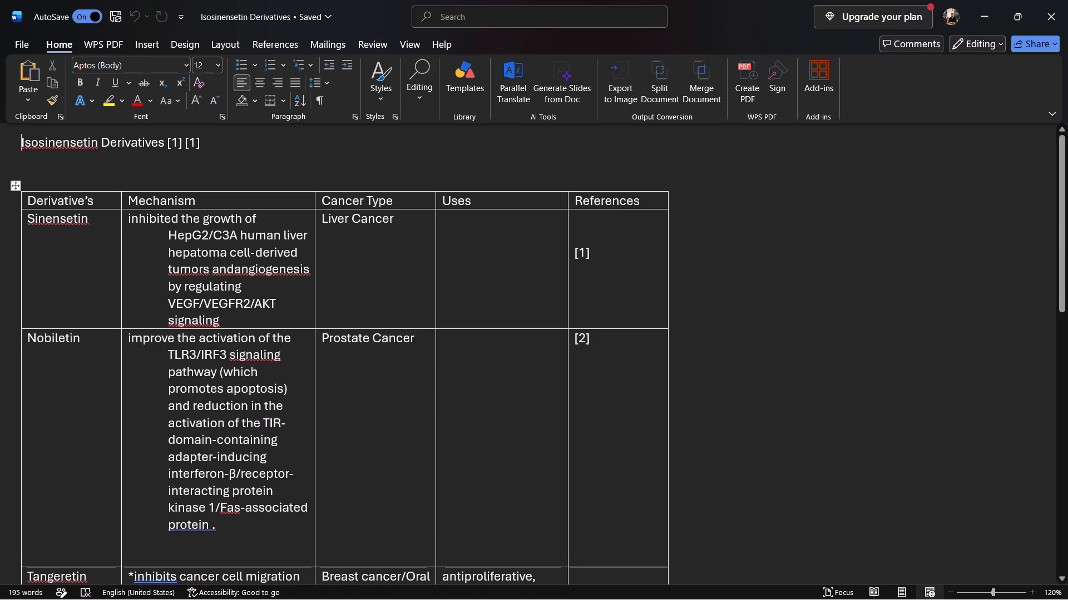
pyautogui.scroll(-15, 165, 541)
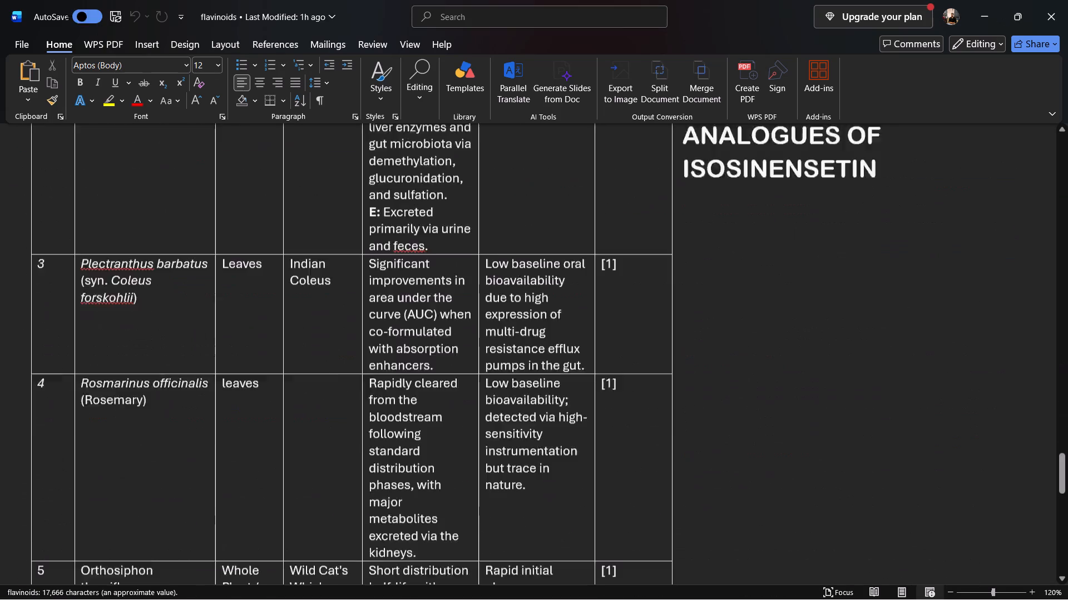
pyautogui.scroll(-11, 165, 541)
pyautogui.scroll(1, 165, 541)
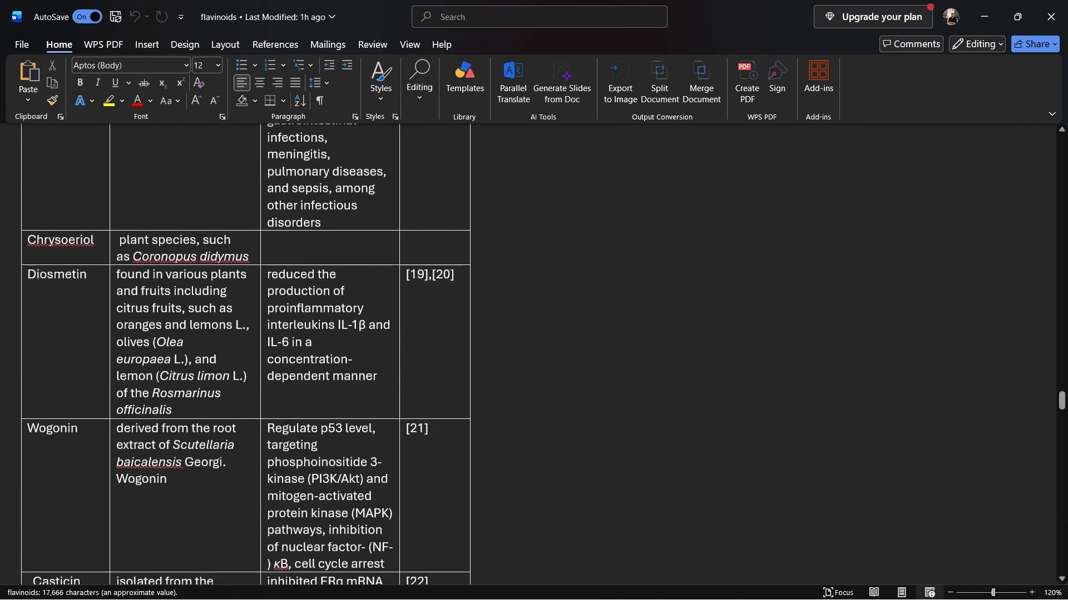
pyautogui.scroll(2, 165, 541)
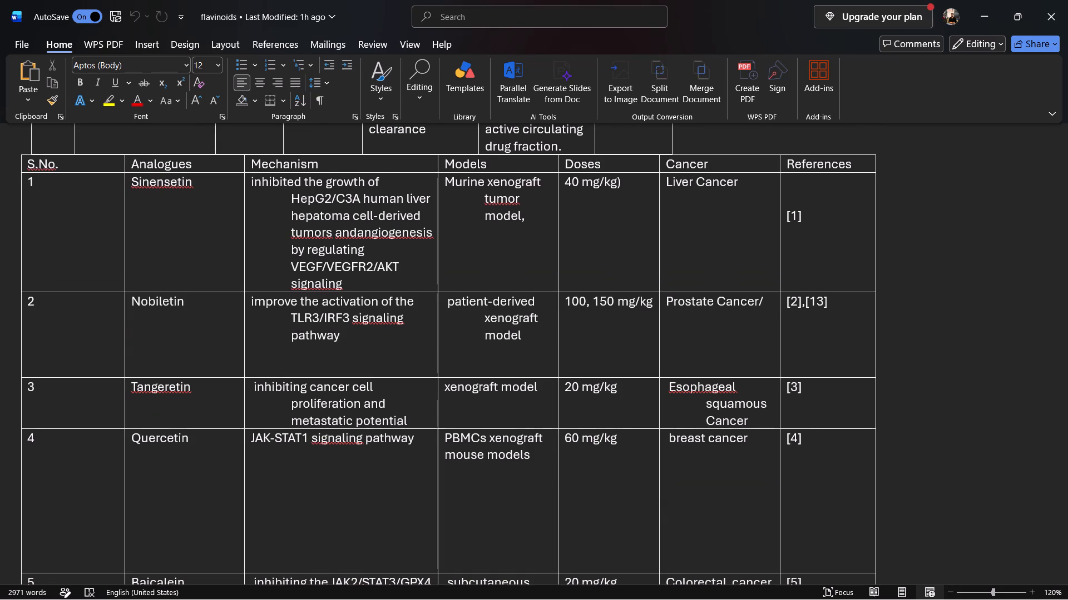
pyautogui.scroll(-2, 165, 541)
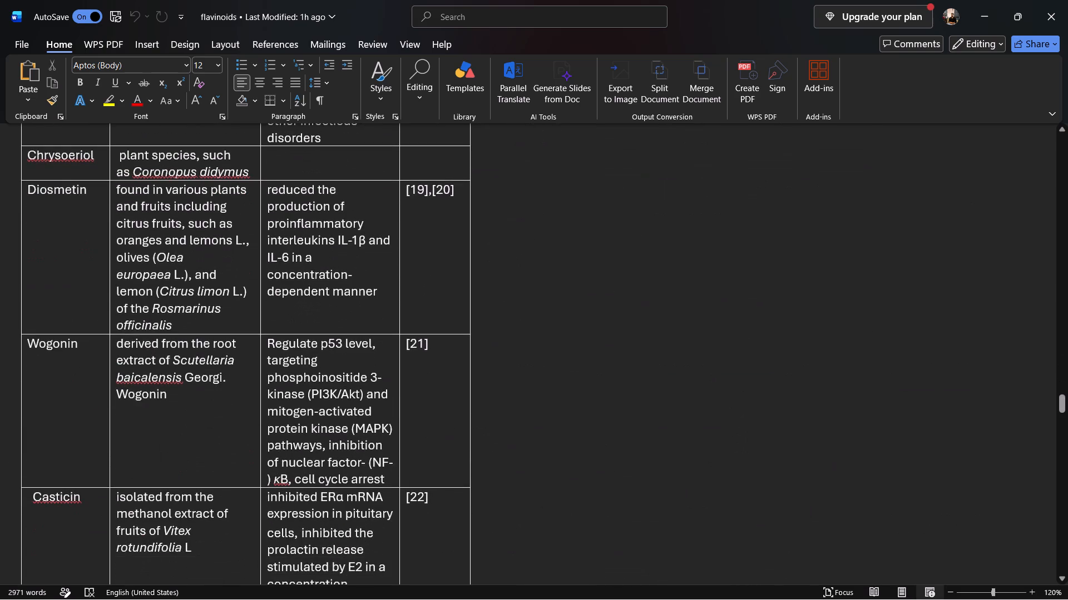
pyautogui.scroll(3, 165, 541)
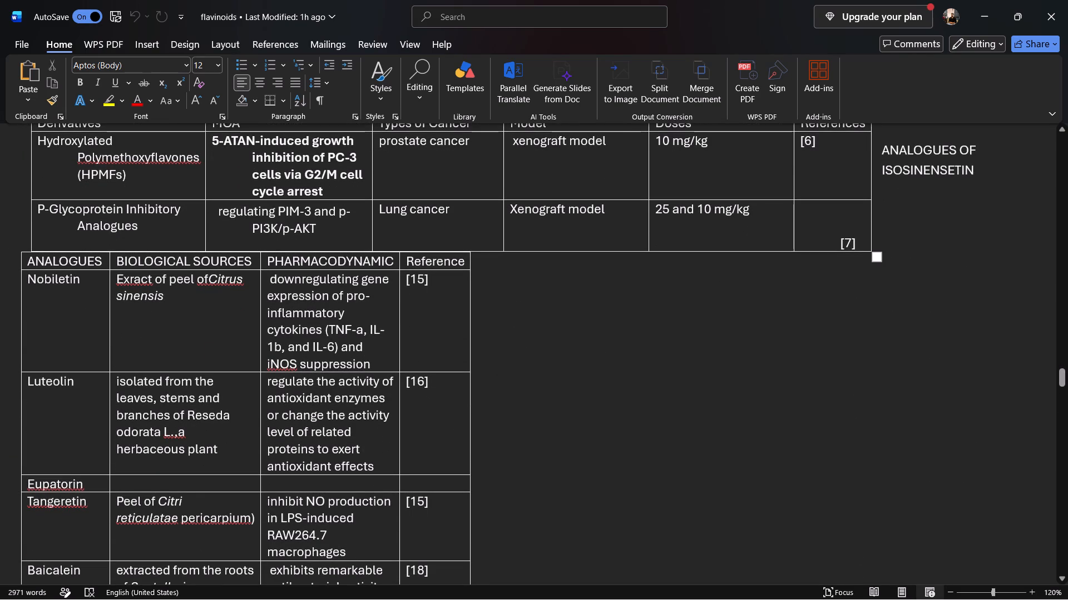
pyautogui.moveTo(37, 136); pyautogui.dragTo(123, 219)
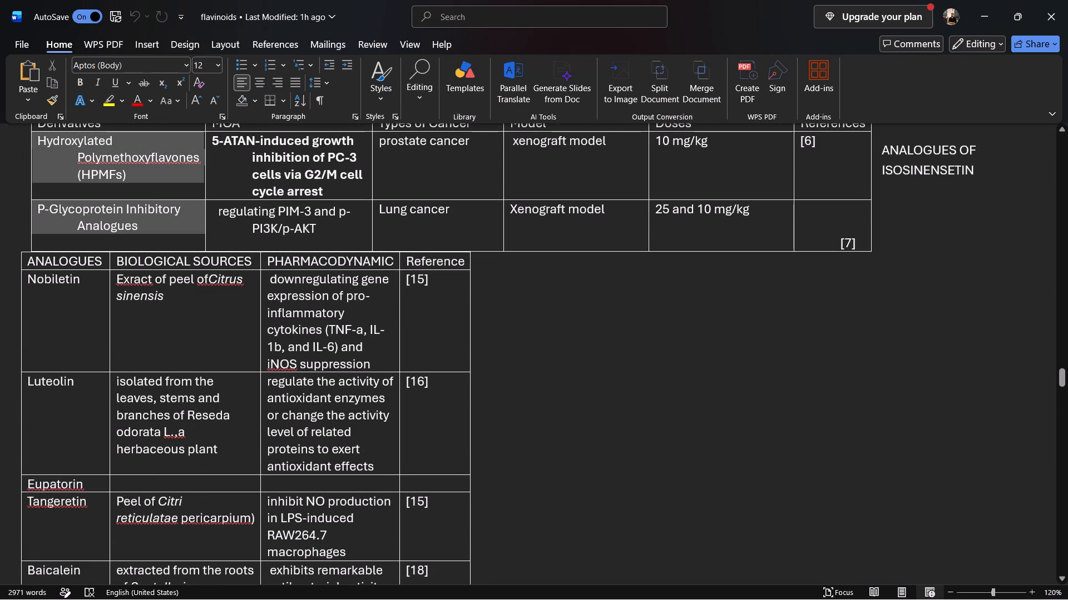
pyautogui.moveTo(123, 219); pyautogui.dragTo(123, 220)
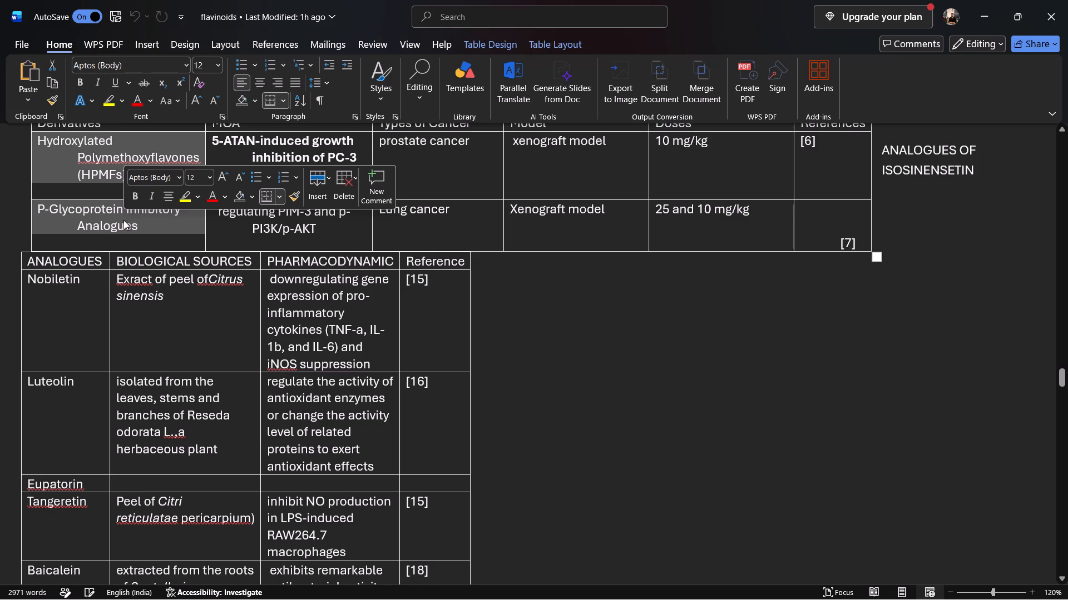
pyautogui.hotkey('ctrl', 'c')
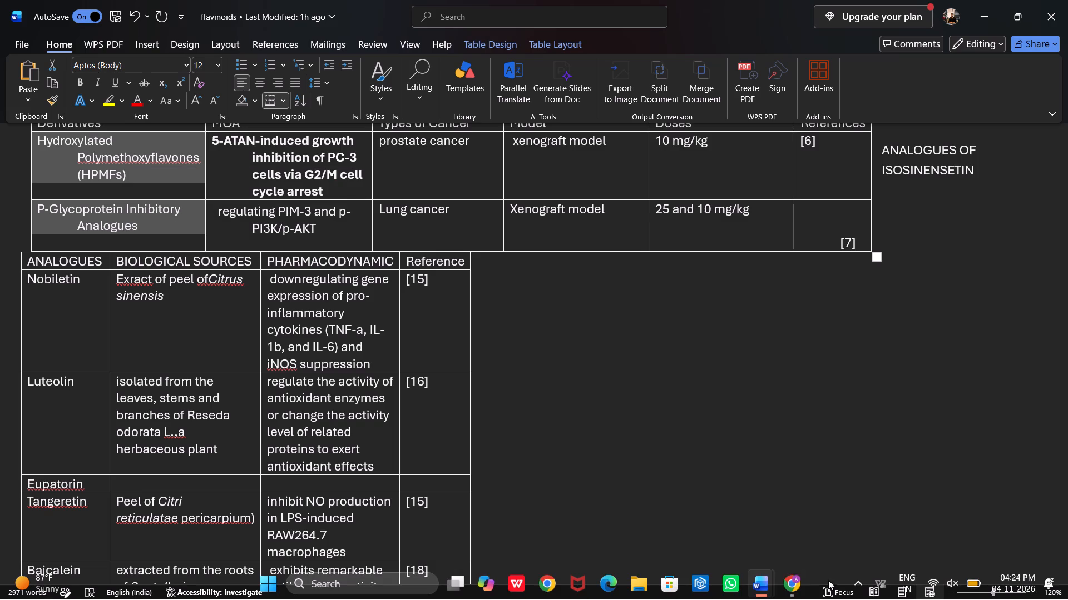
# Close the Isosinensetin Derivatives document and return to the isosinensetin document in Word.
pyautogui.click(793, 583)
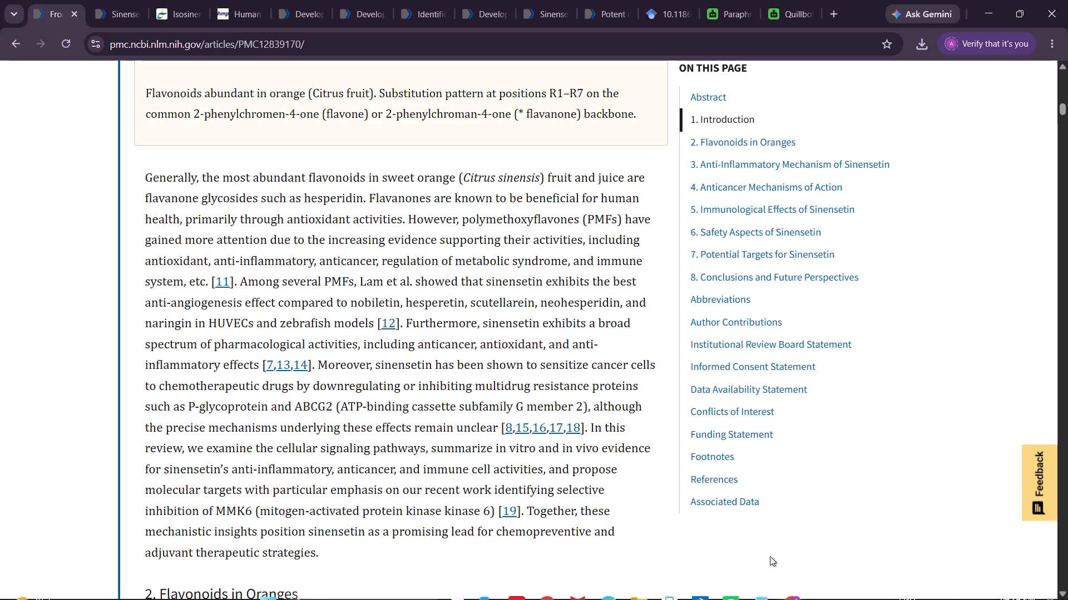
pyautogui.click(764, 586)
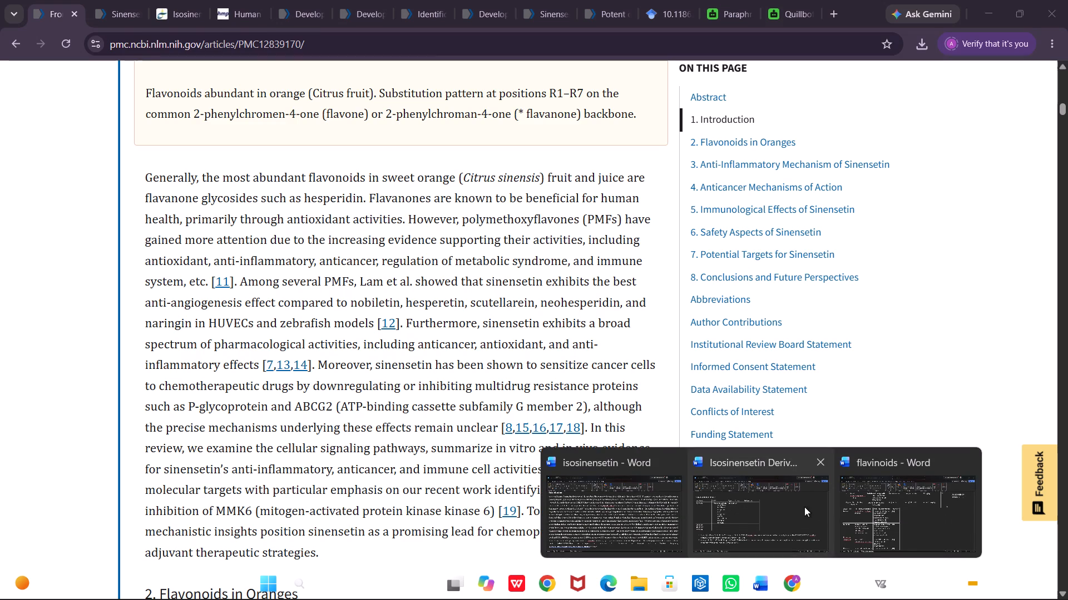
pyautogui.click(819, 464)
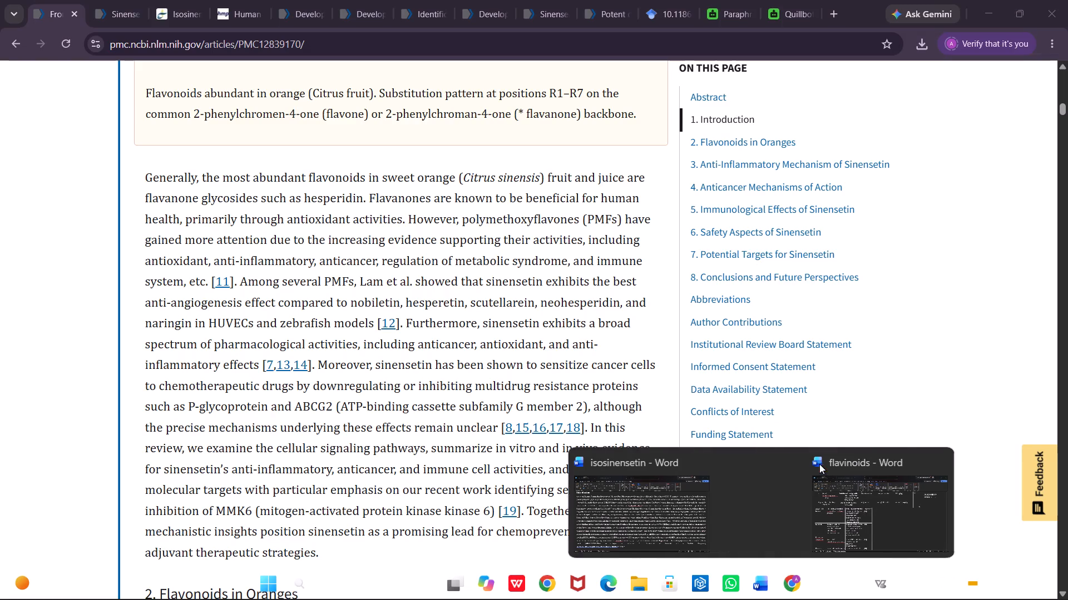
pyautogui.click(718, 514)
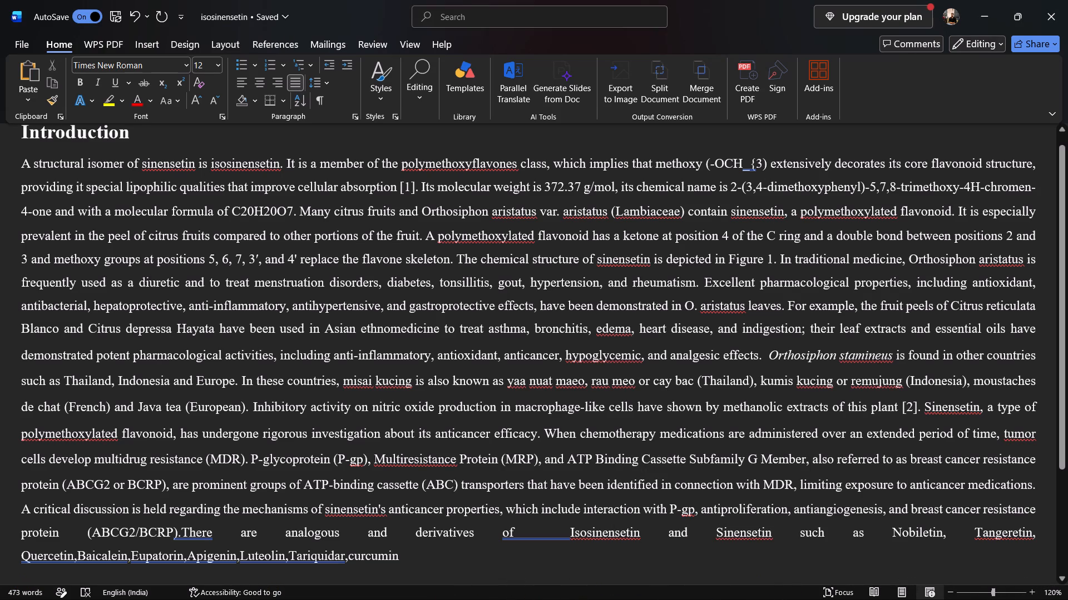
# Add "and" after "curcumin" in the Introduction's closing sentence and paste the two copied derivative cells.
pyautogui.click(405, 554)
pyautogui.write('and')
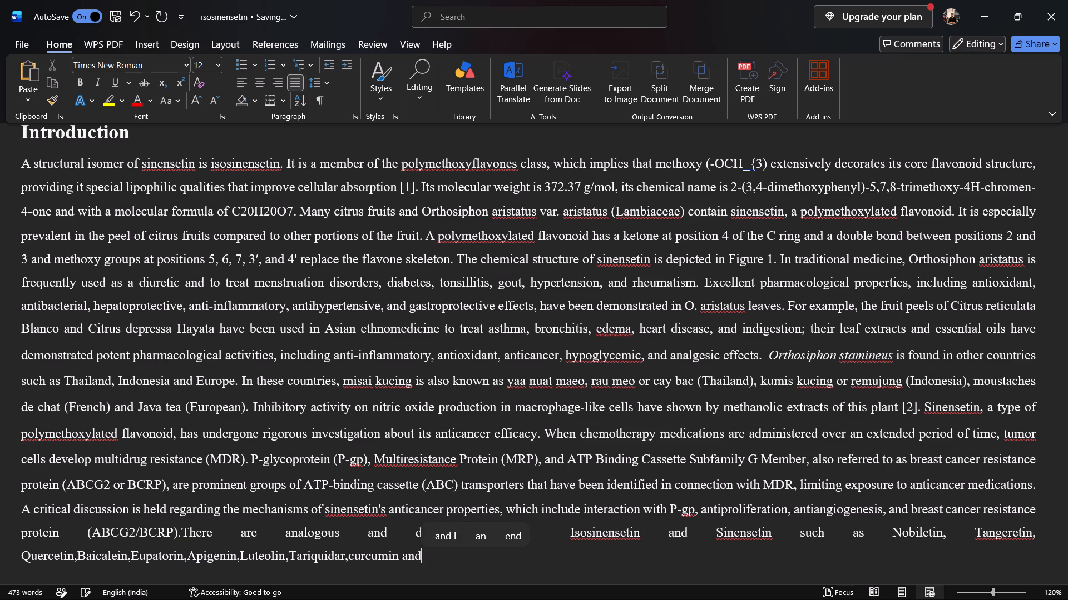
pyautogui.press('space')
pyautogui.hotkey('ctrl', 'v')
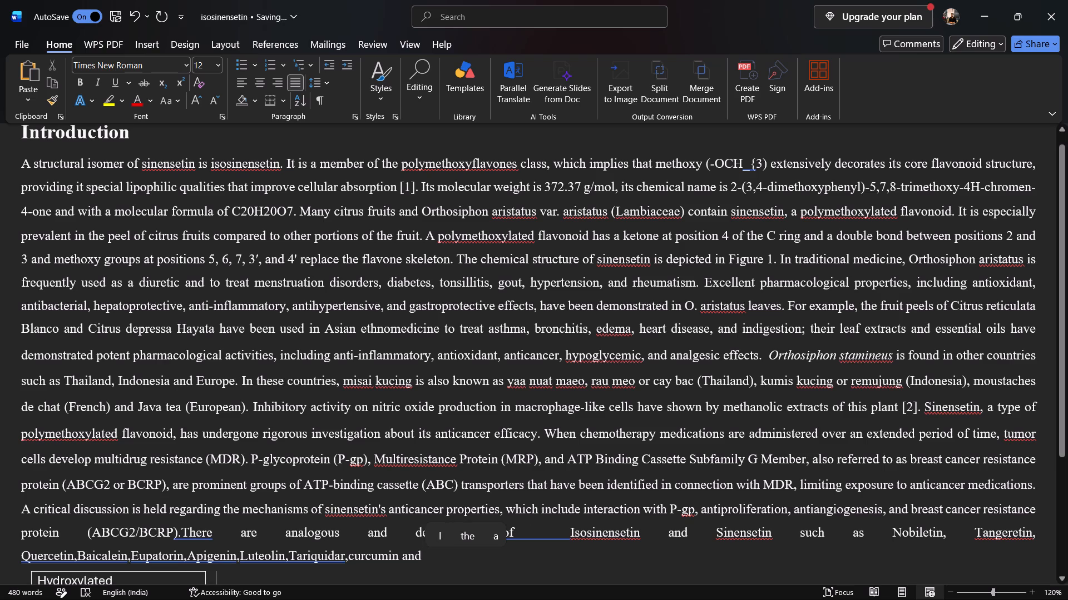
# Remove the space between 'There' and 'are' at the start of the Introduction's closing sentence.
pyautogui.click(434, 478)
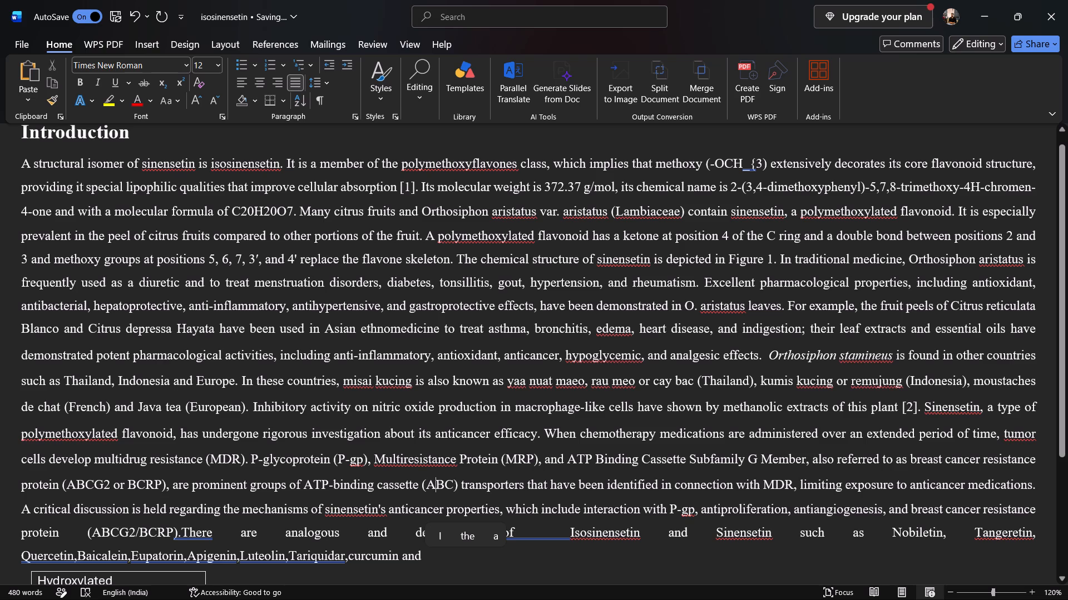
pyautogui.click(239, 533)
pyautogui.press('BackSpace')
pyautogui.press('BackSpace')
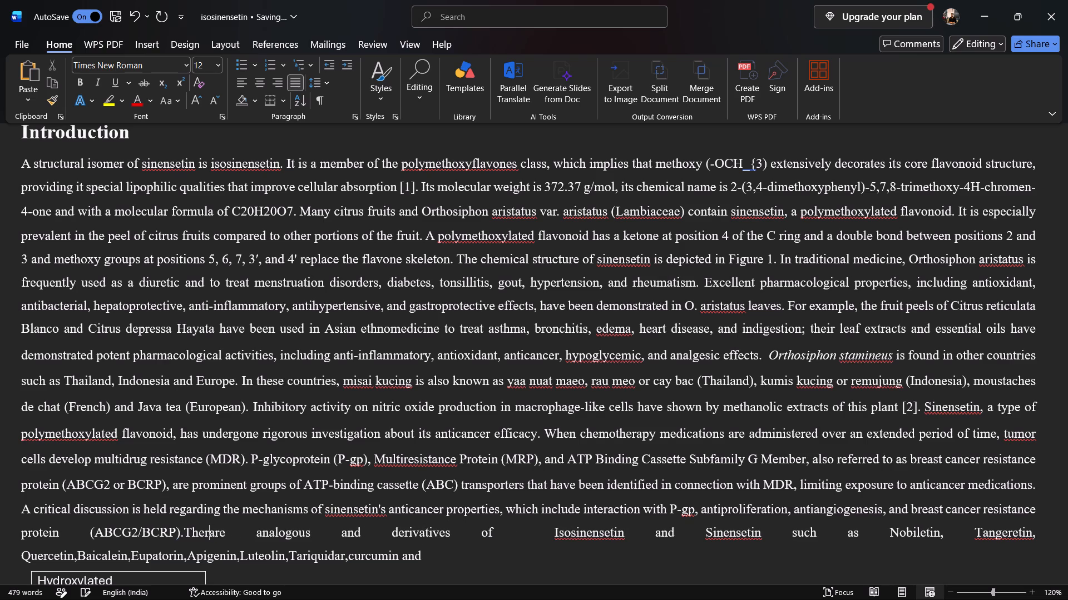
pyautogui.press('e')
pyautogui.press('space')
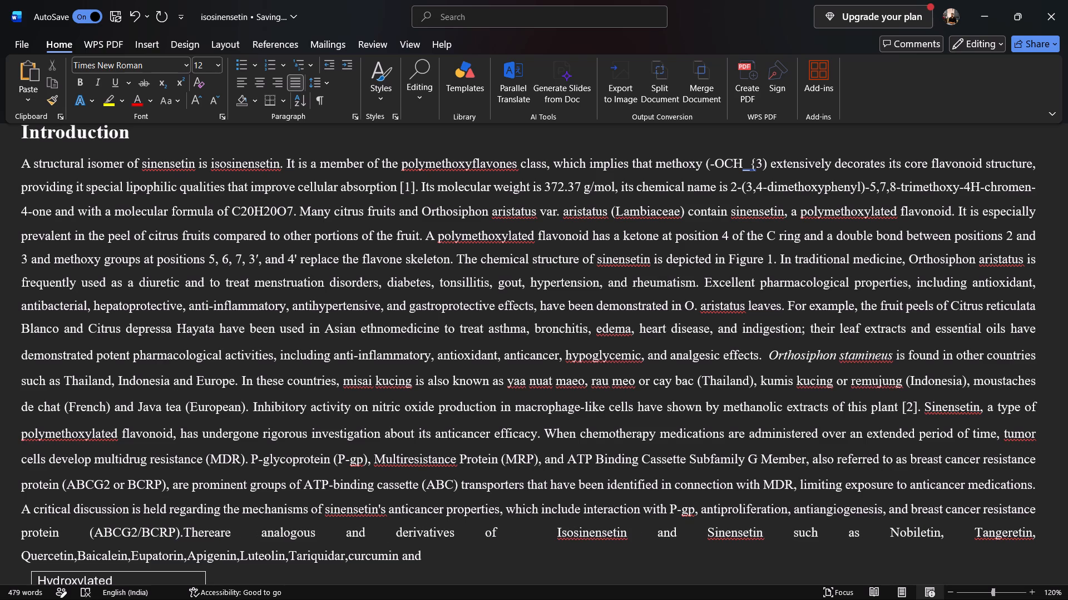
pyautogui.press('BackSpace')
# Copy 'Hydroxylated Polymethoxyflavones (HPMFs)' from the pasted table into the closing sentence after 'curcumin and'.
pyautogui.scroll(-1, 239, 533)
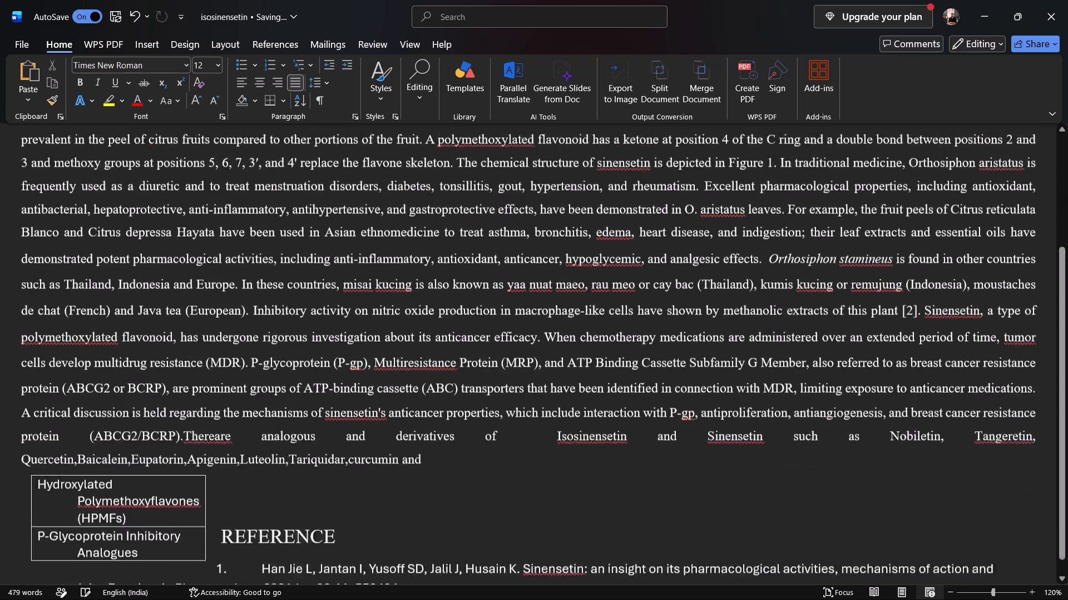
pyautogui.scroll(-2, 239, 533)
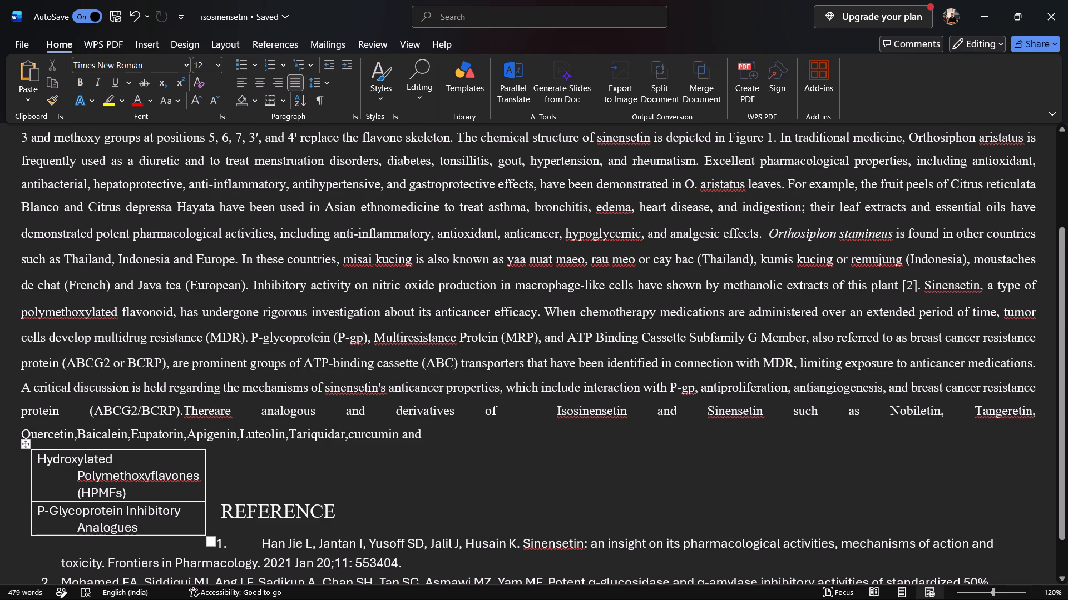
pyautogui.moveTo(37, 458); pyautogui.dragTo(125, 492)
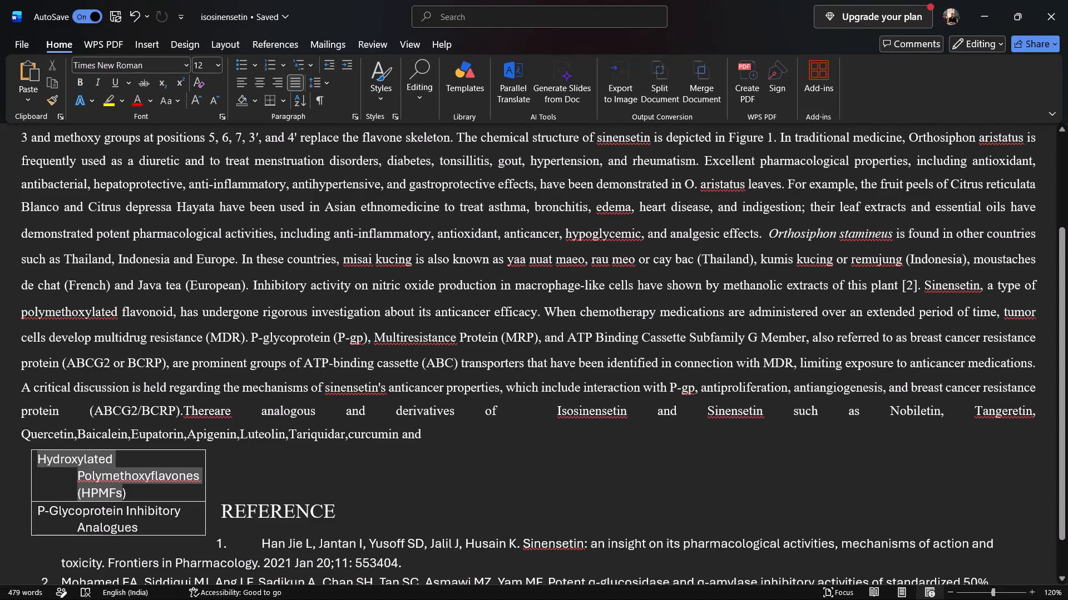
pyautogui.moveTo(125, 492); pyautogui.dragTo(127, 492)
pyautogui.hotkey('ctrl', 'c')
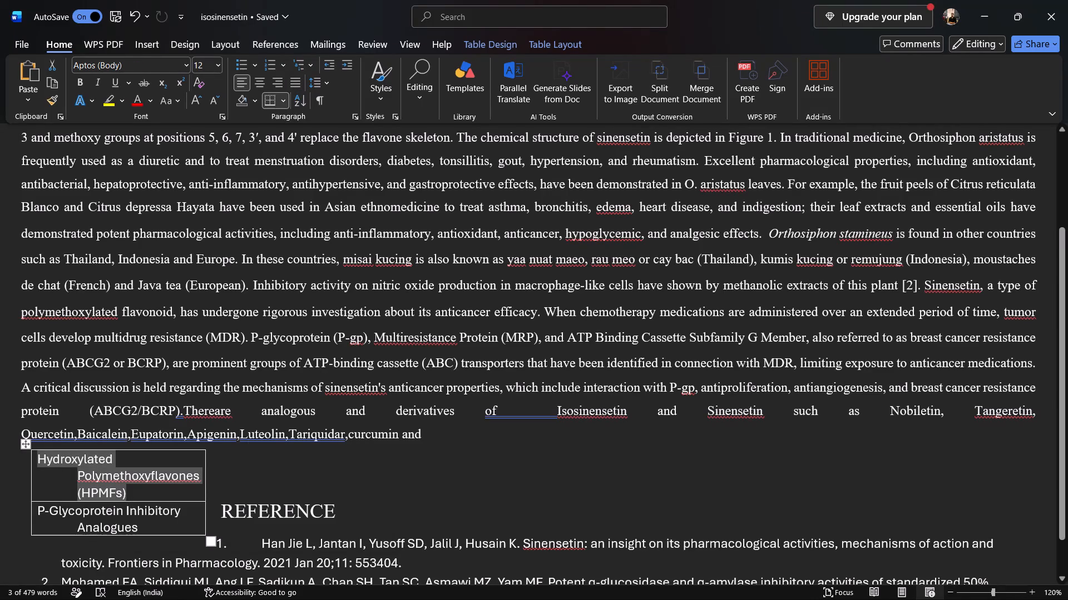
pyautogui.click(430, 431)
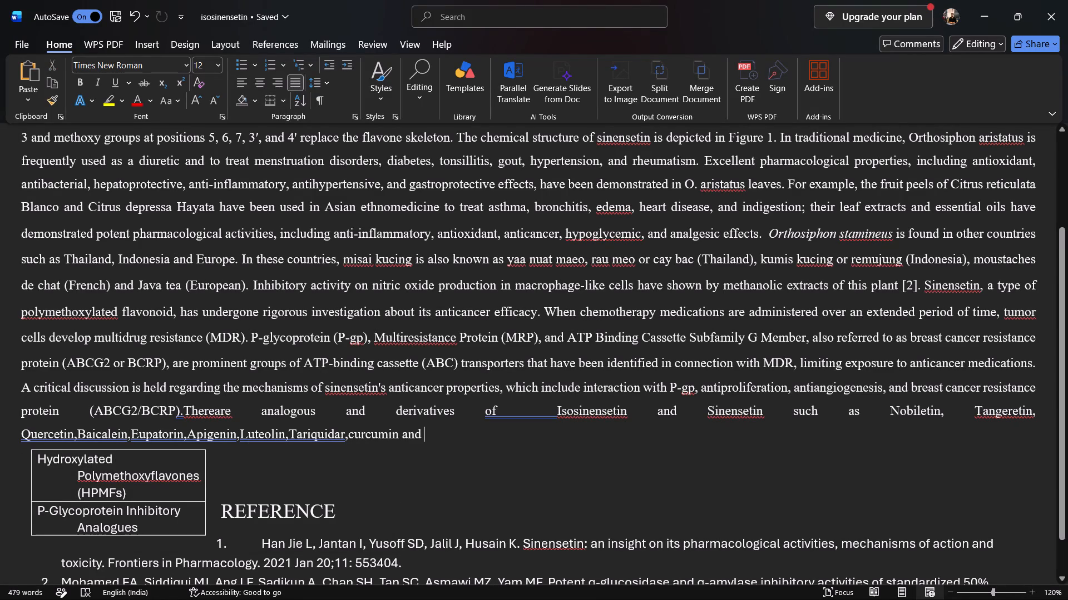
pyautogui.hotkey('ctrl', 'v')
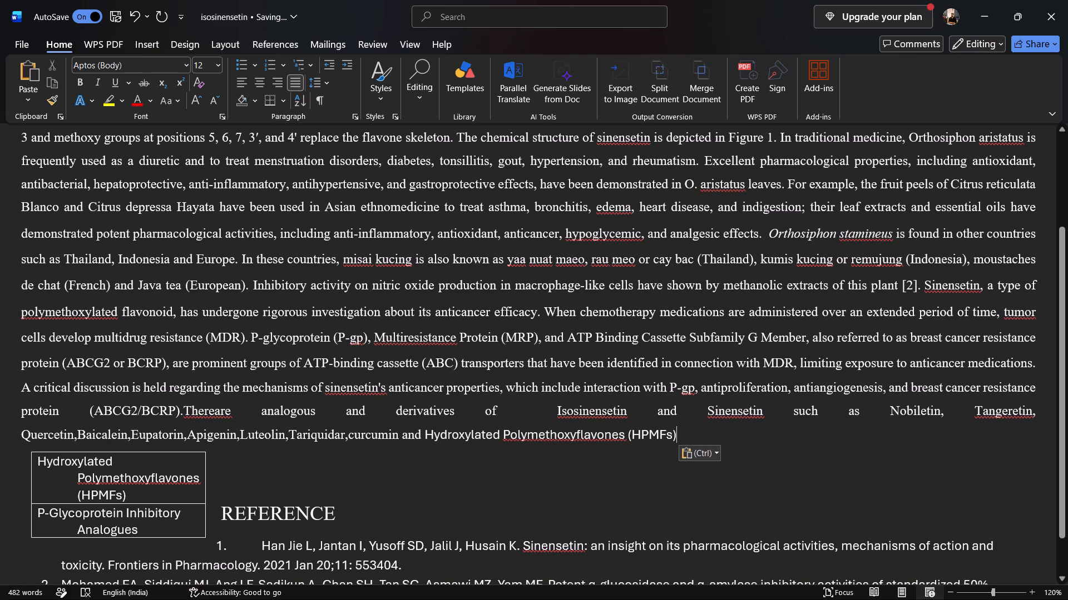
# Replace 'and' after 'curcumin' with a comma and add 'and' after 'Hydroxylated Polymethoxyflavones (HPMFs)'.
pyautogui.moveTo(421, 432); pyautogui.dragTo(400, 432)
pyautogui.moveTo(400, 432); pyautogui.dragTo(399, 432)
pyautogui.press('BackSpace')
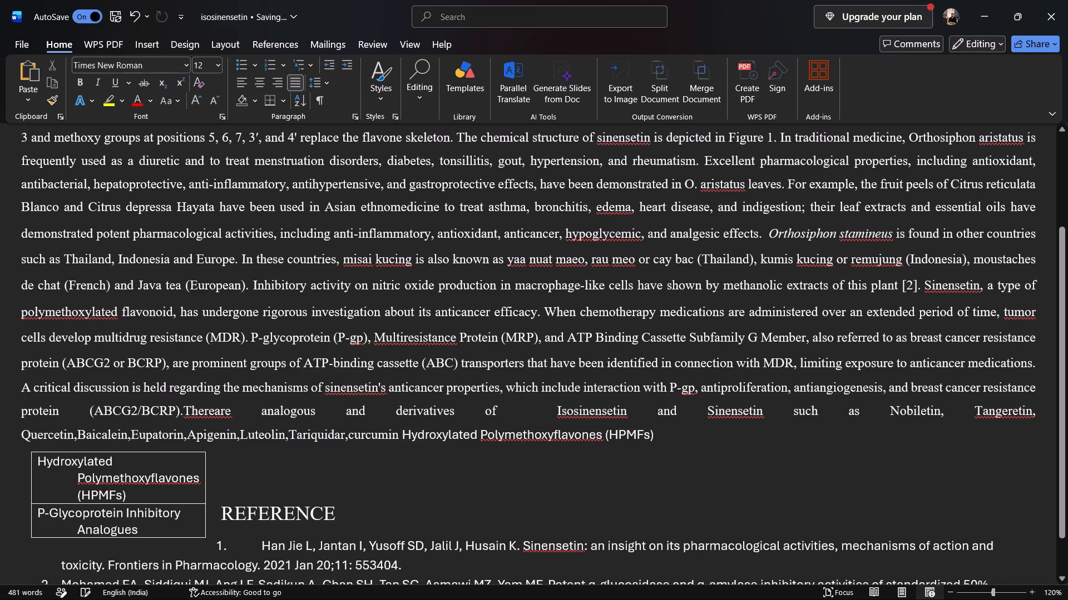
pyautogui.press(',')
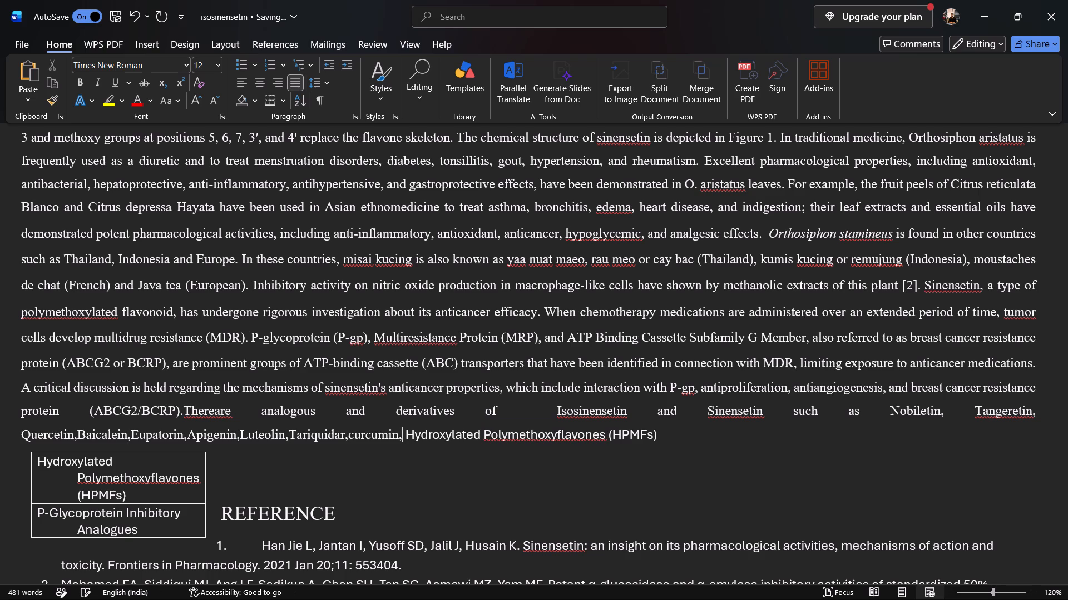
pyautogui.click(680, 435)
pyautogui.press('space')
pyautogui.write('and')
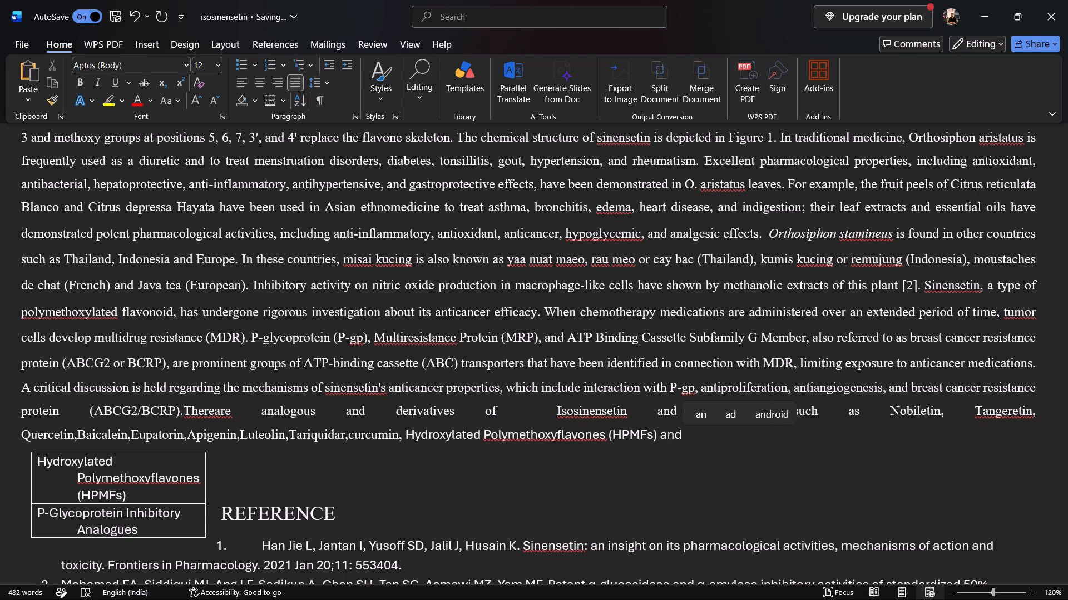
pyautogui.press('space')
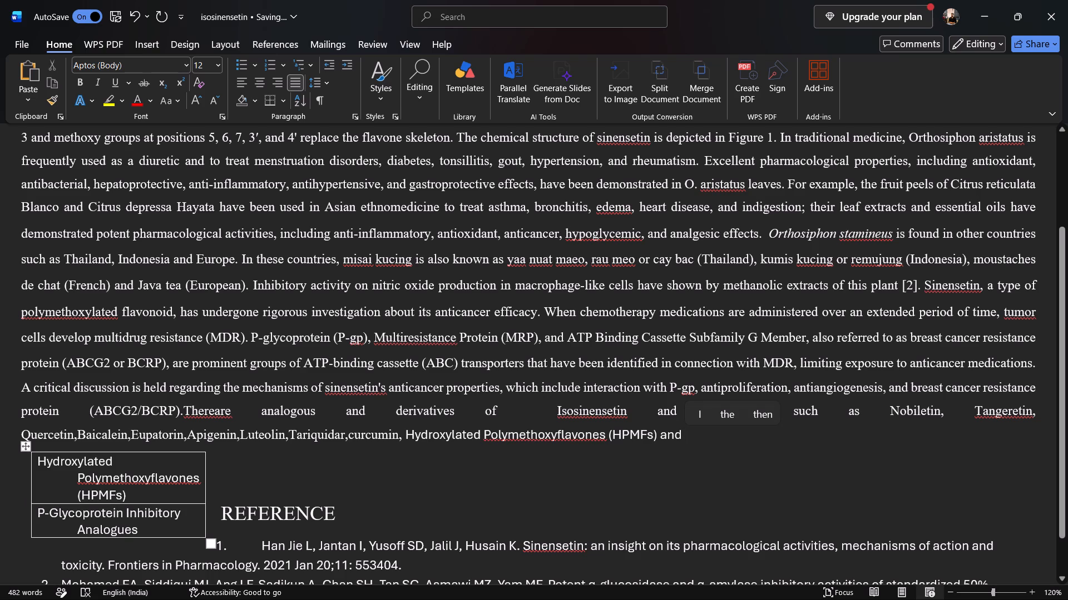
# Copy 'P-Glycoprotein Inhibitory Analogues' from the table to the end of the closing sentence and finish it with a period.
pyautogui.moveTo(38, 510); pyautogui.dragTo(140, 528)
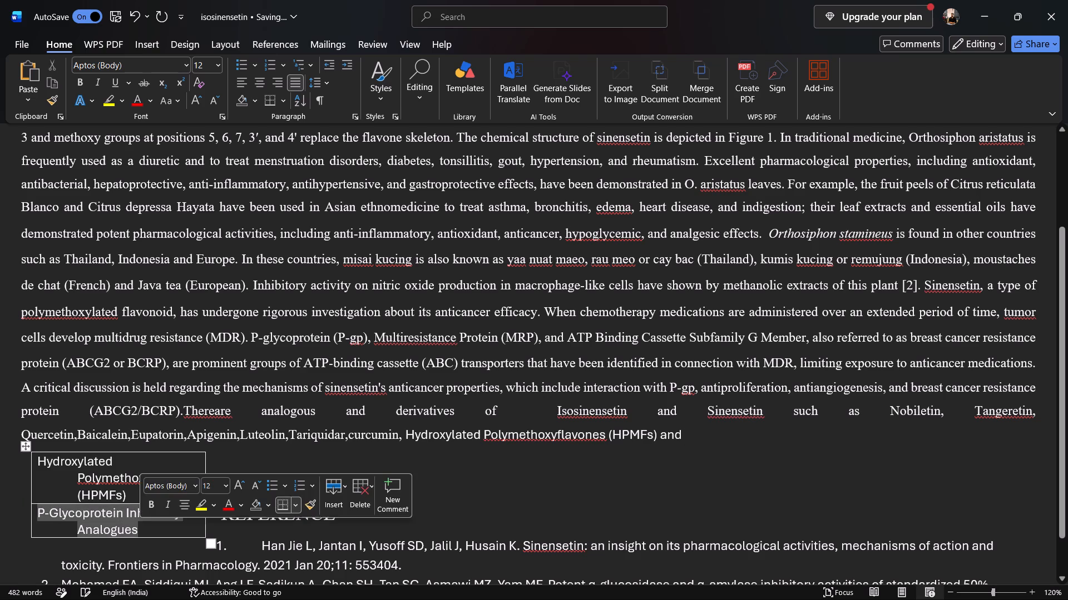
pyautogui.hotkey('ctrl', 'c')
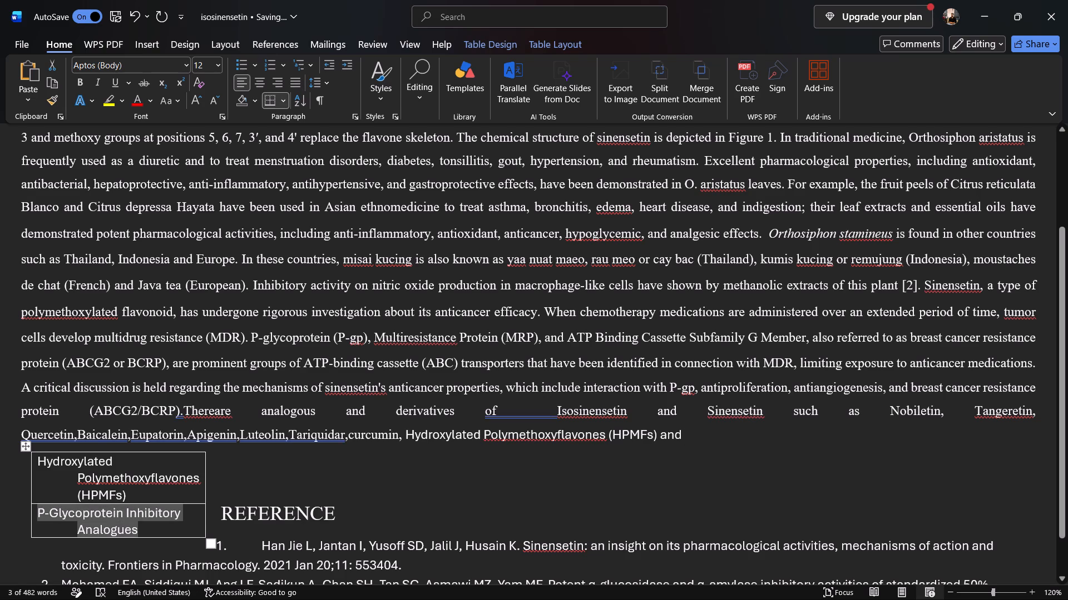
pyautogui.click(682, 433)
pyautogui.press('space')
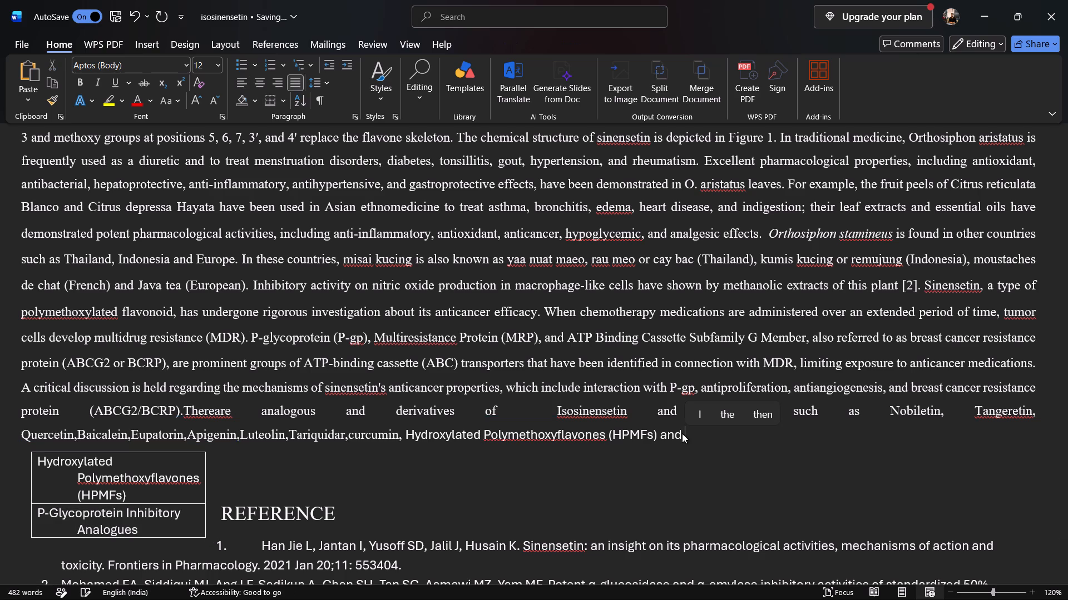
pyautogui.hotkey('ctrl', 'v')
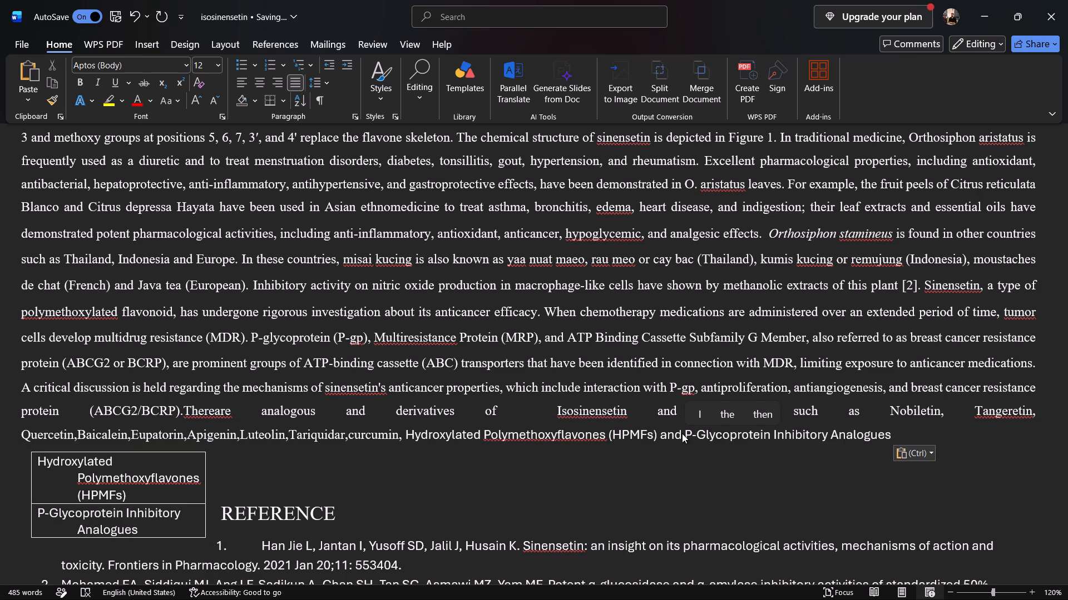
pyautogui.press('.')
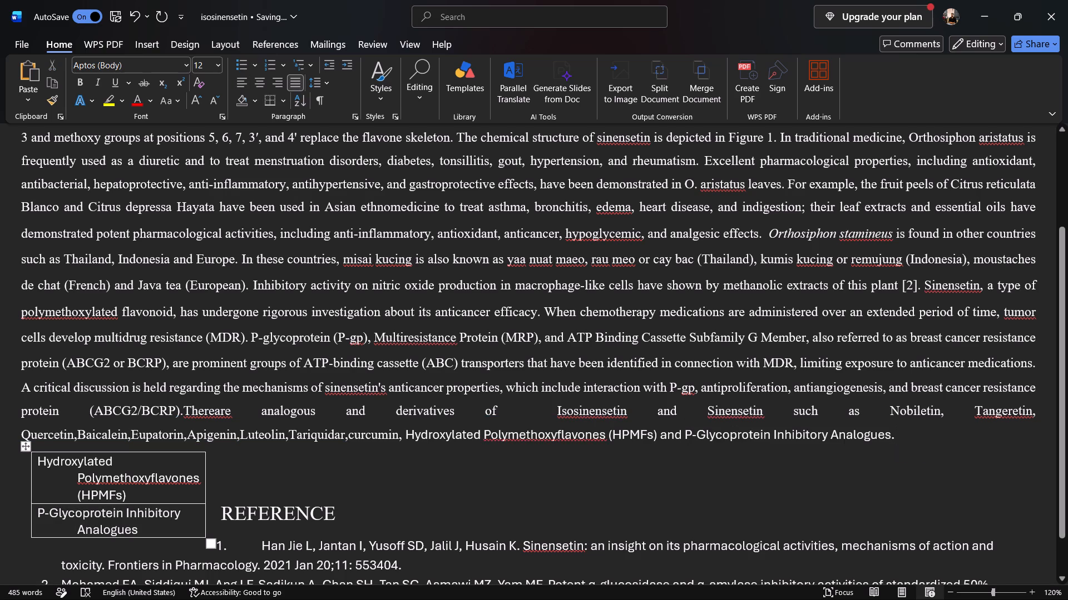
# Delete all cells of the small pasted table above the REFERENCE heading, using the shift cells left option.
pyautogui.click(25, 447)
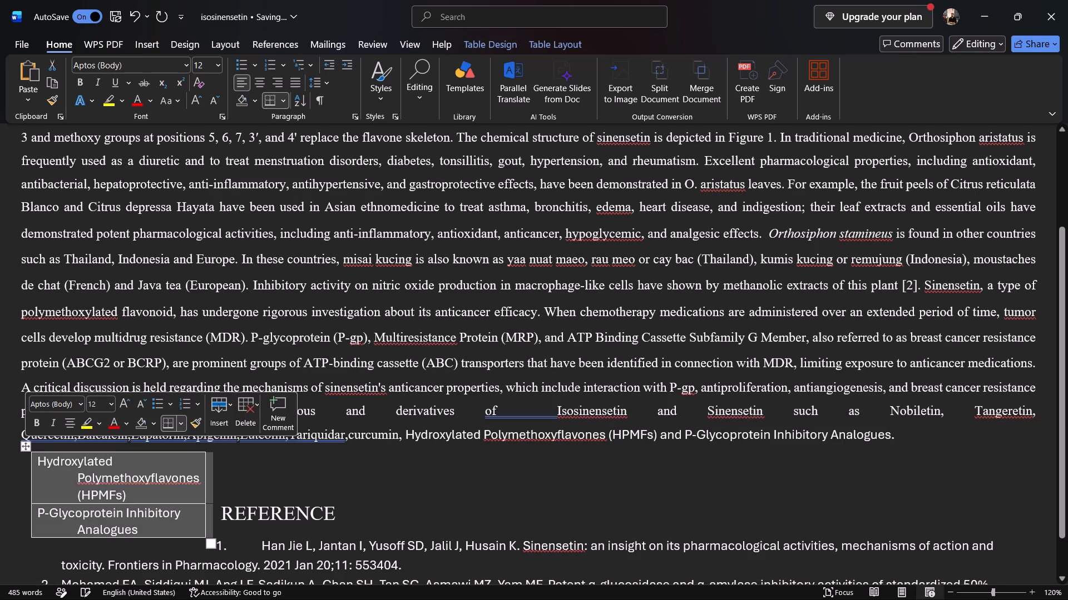
pyautogui.click(239, 410)
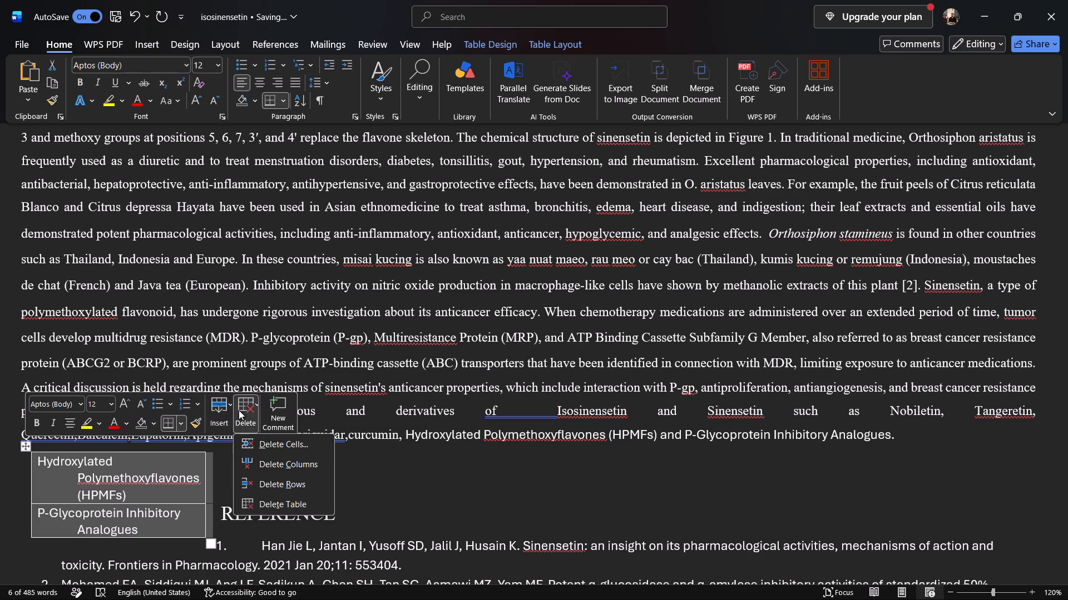
pyautogui.click(263, 441)
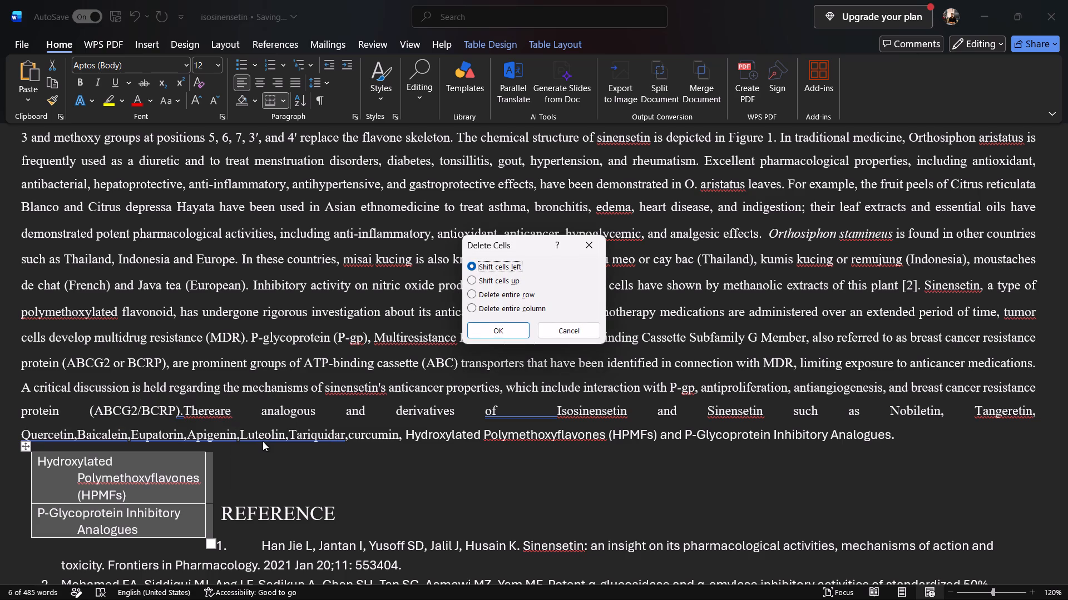
pyautogui.click(504, 331)
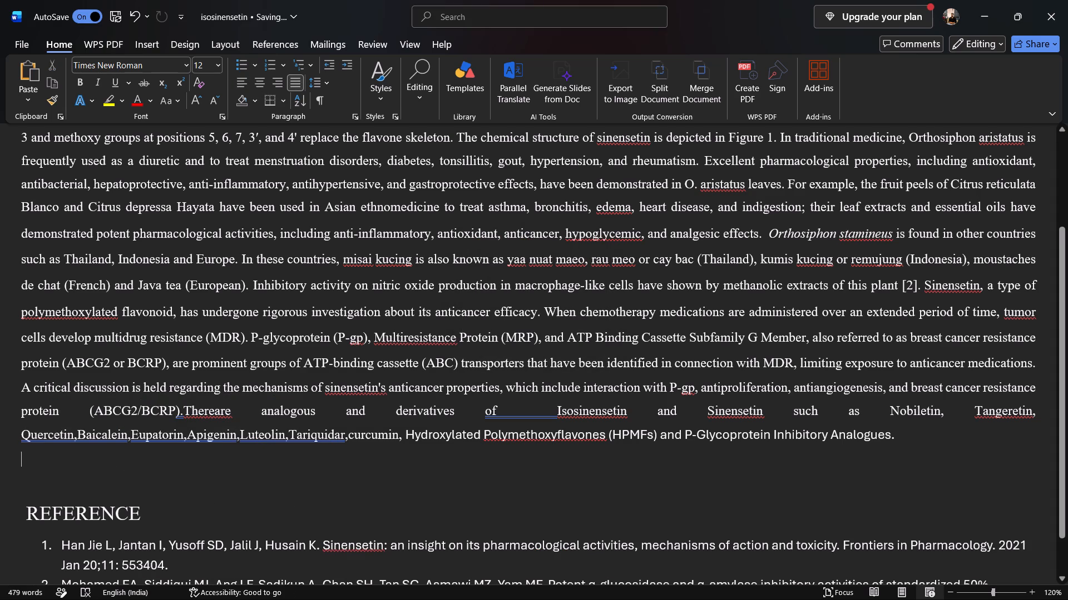
# Insert a space between 'Tariquidar' and the comma that follows it in the closing sentence.
pyautogui.click(345, 436)
pyautogui.press('space')
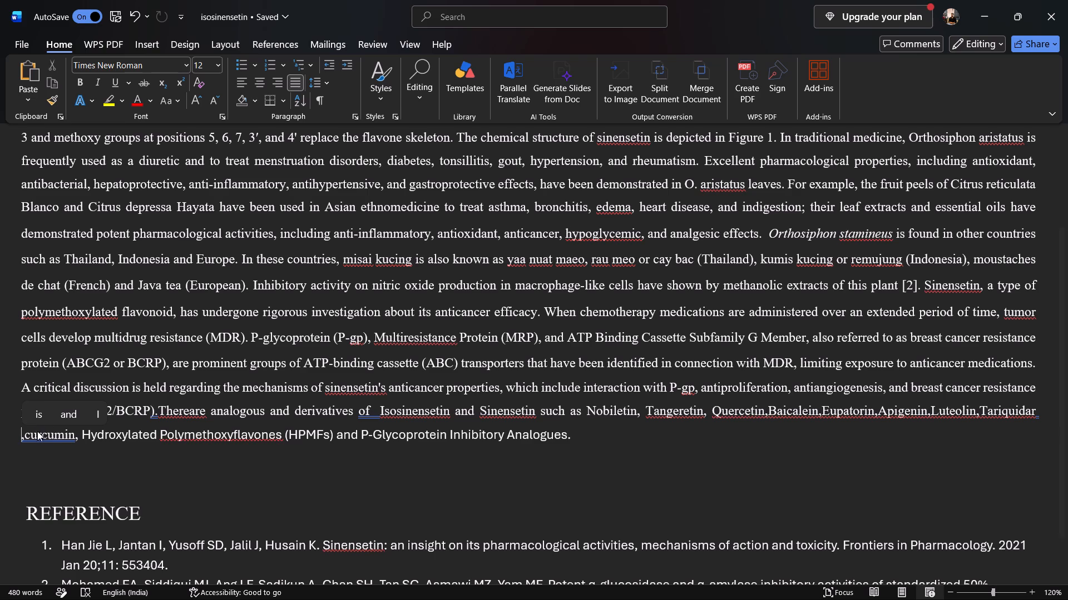
pyautogui.click(72, 434)
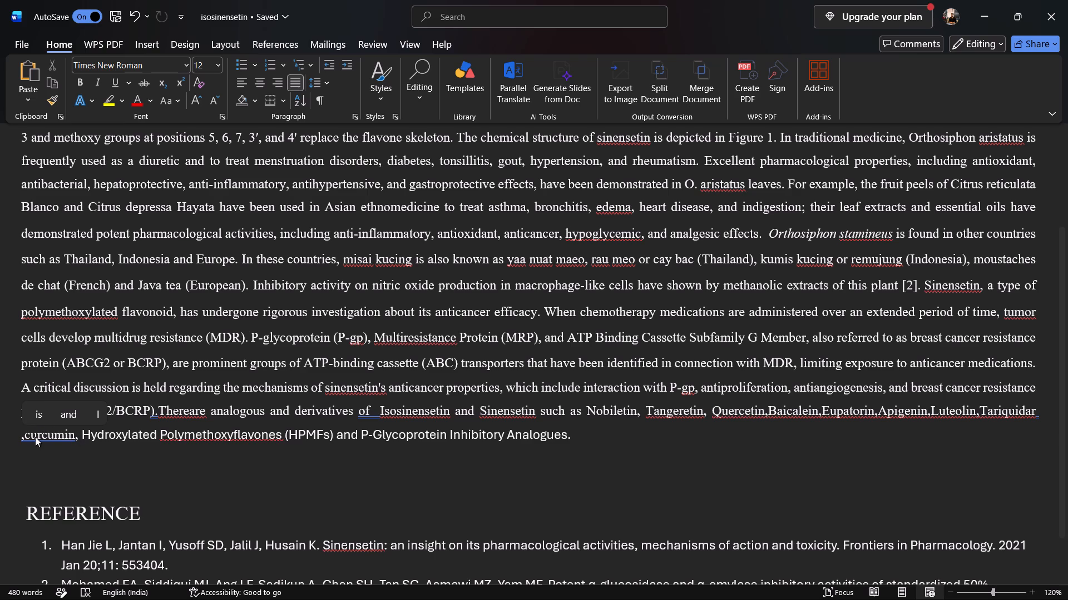
pyautogui.click(27, 429)
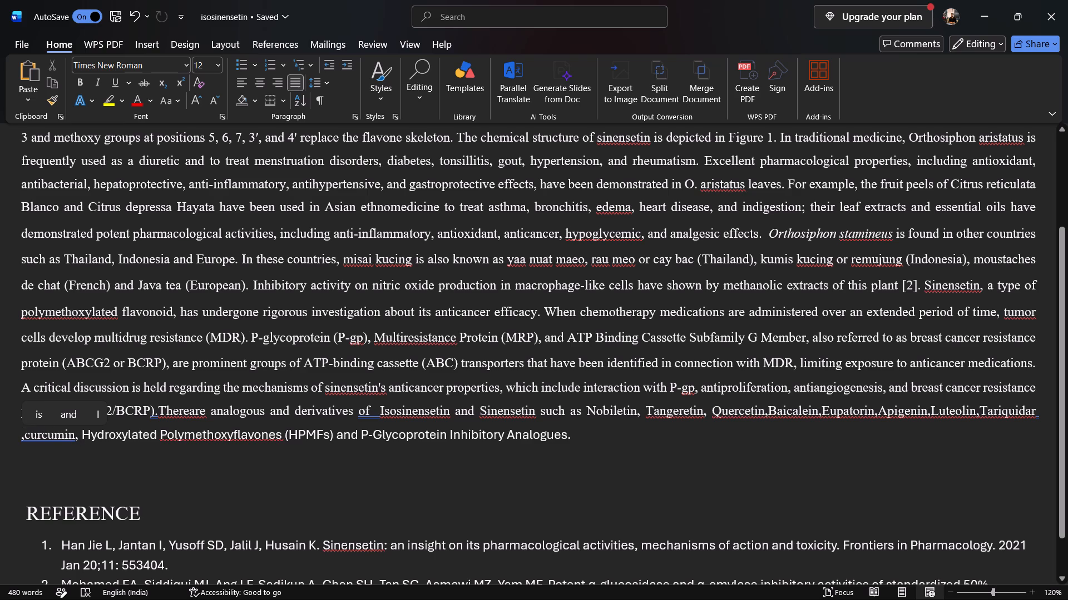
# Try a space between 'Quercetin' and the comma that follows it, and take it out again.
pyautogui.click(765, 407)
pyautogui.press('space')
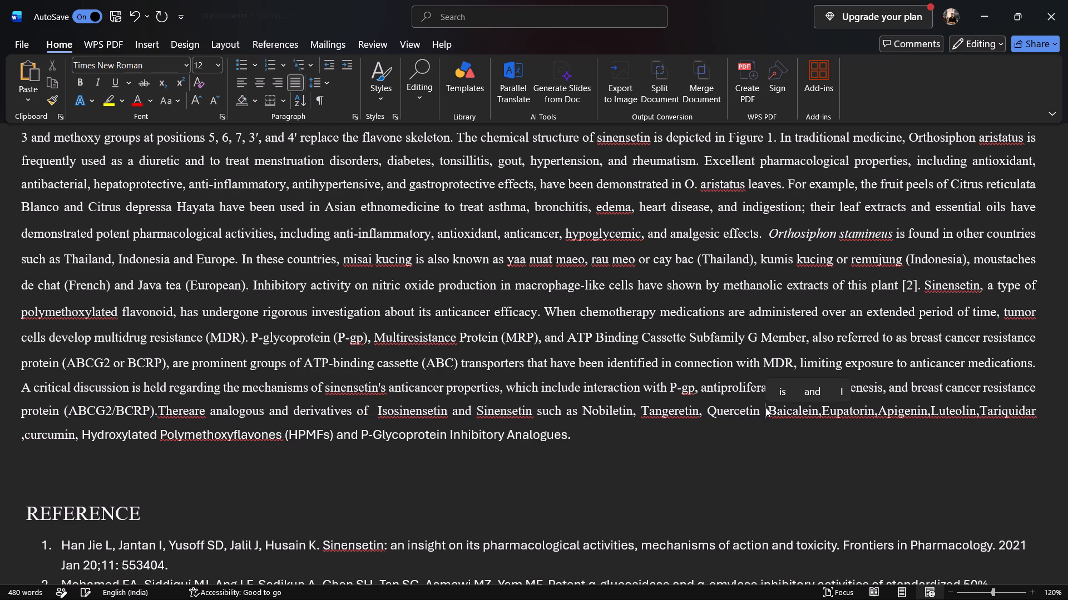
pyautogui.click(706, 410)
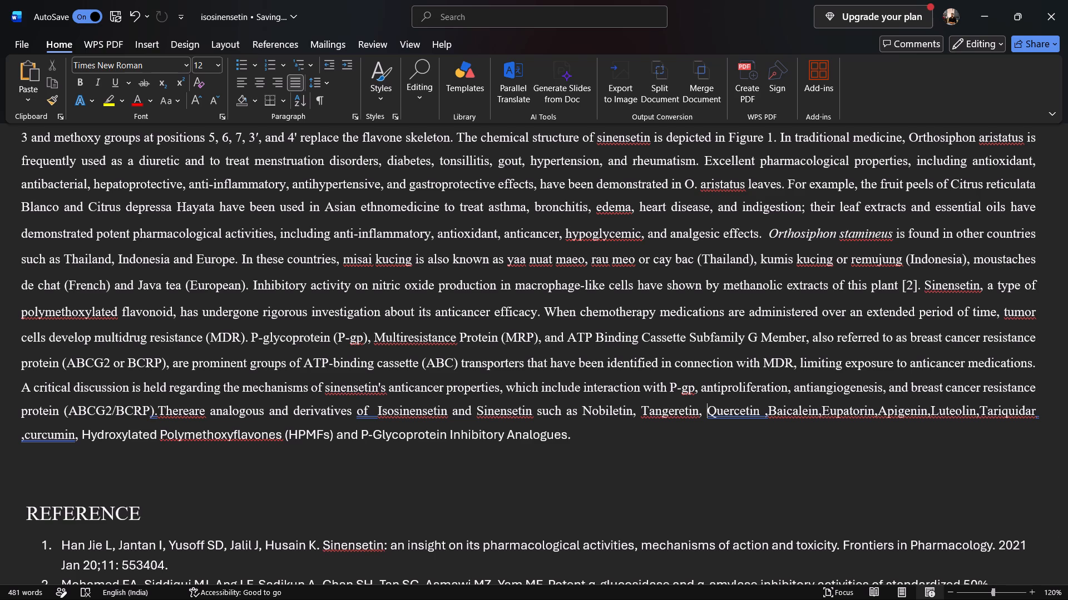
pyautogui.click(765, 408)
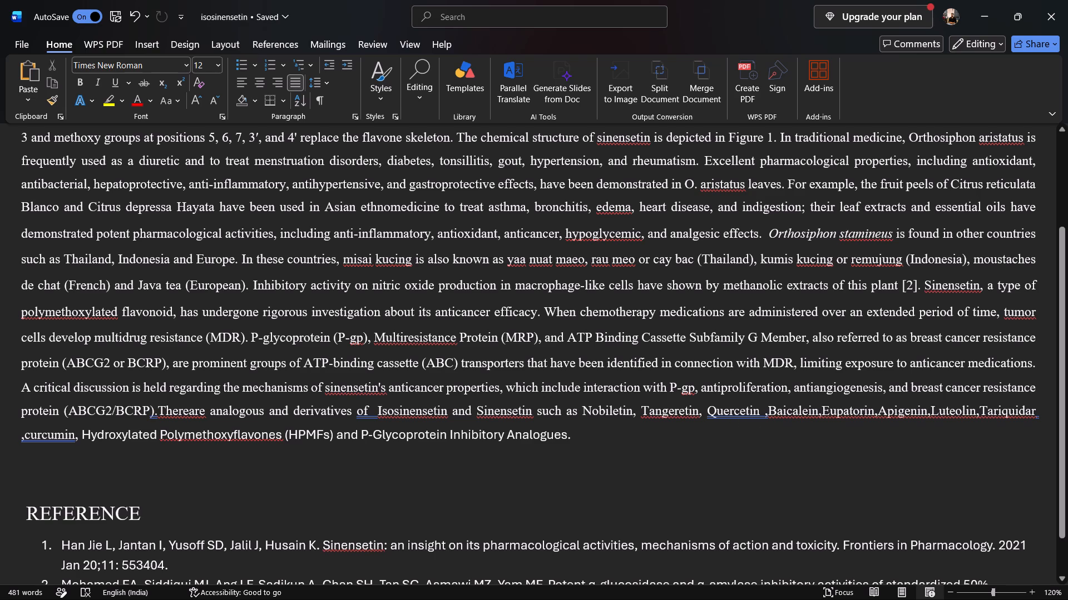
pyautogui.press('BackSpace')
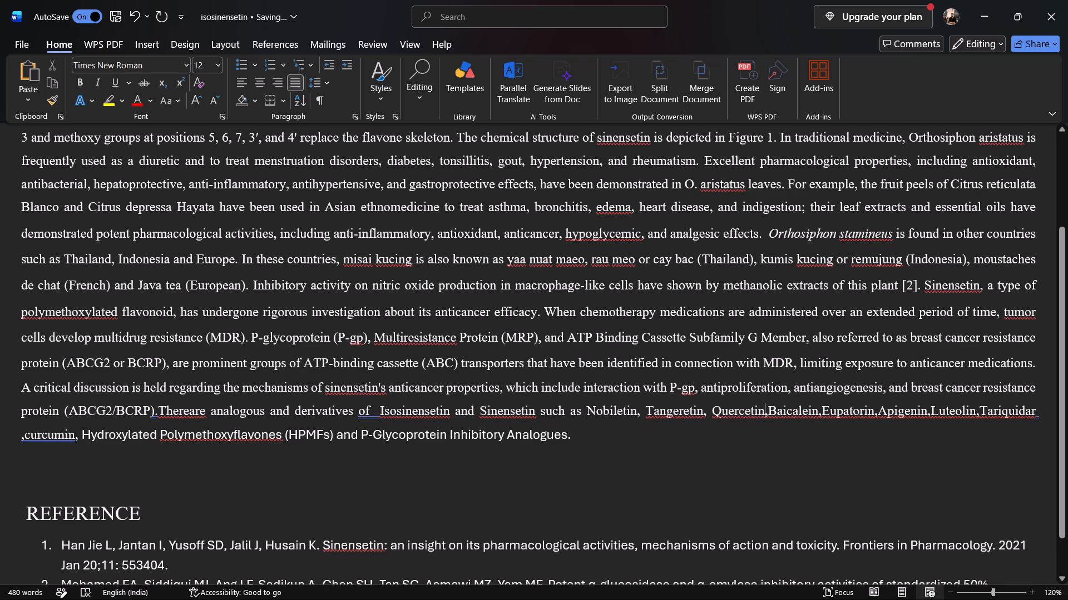
# Insert a space before 'curcumin' and another directly after '(ABCG2/BCRP)' in the Introduction's last lines.
pyautogui.click(24, 435)
pyautogui.press('space')
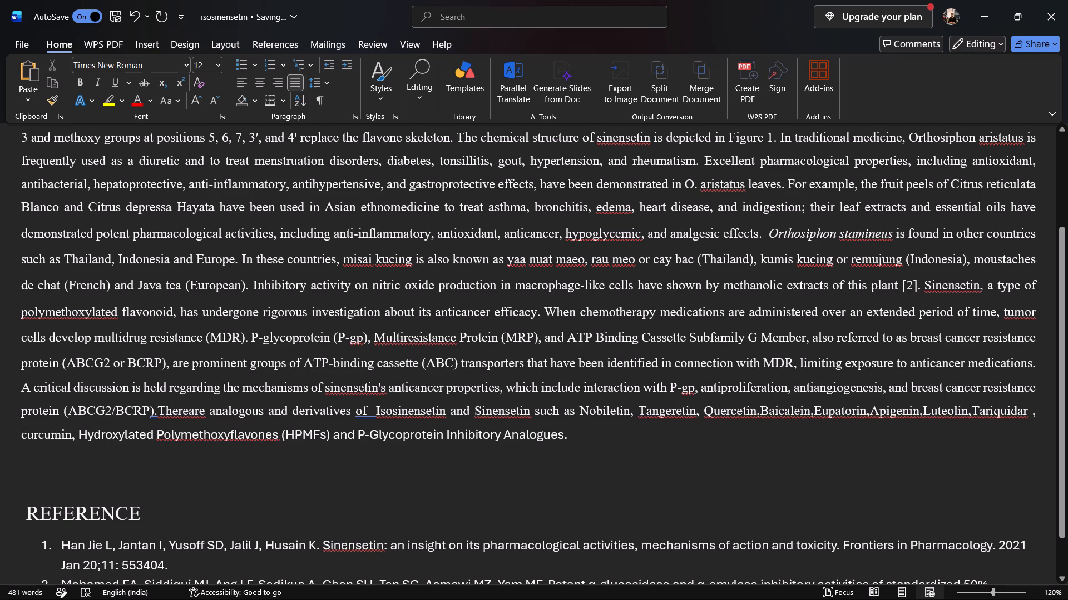
pyautogui.click(152, 408)
pyautogui.press('space')
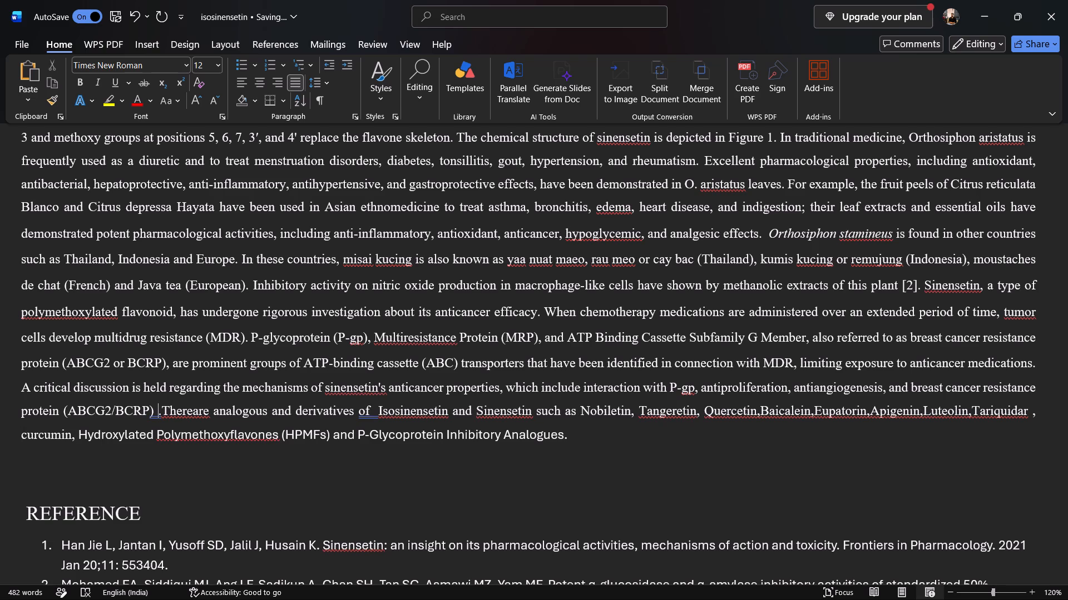
# Move the space after '(ABCG2/BCRP)' to behind its full stop, and remove the extra space before 'Isosinensetin' in the closing sentence.
pyautogui.press('BackSpace')
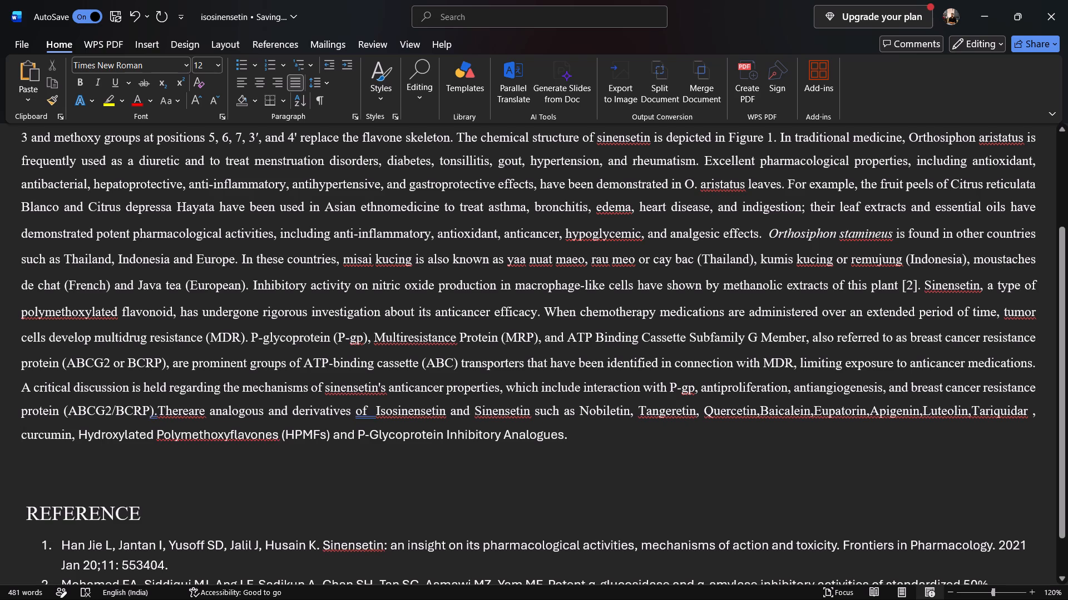
pyautogui.click(156, 408)
pyautogui.press('space')
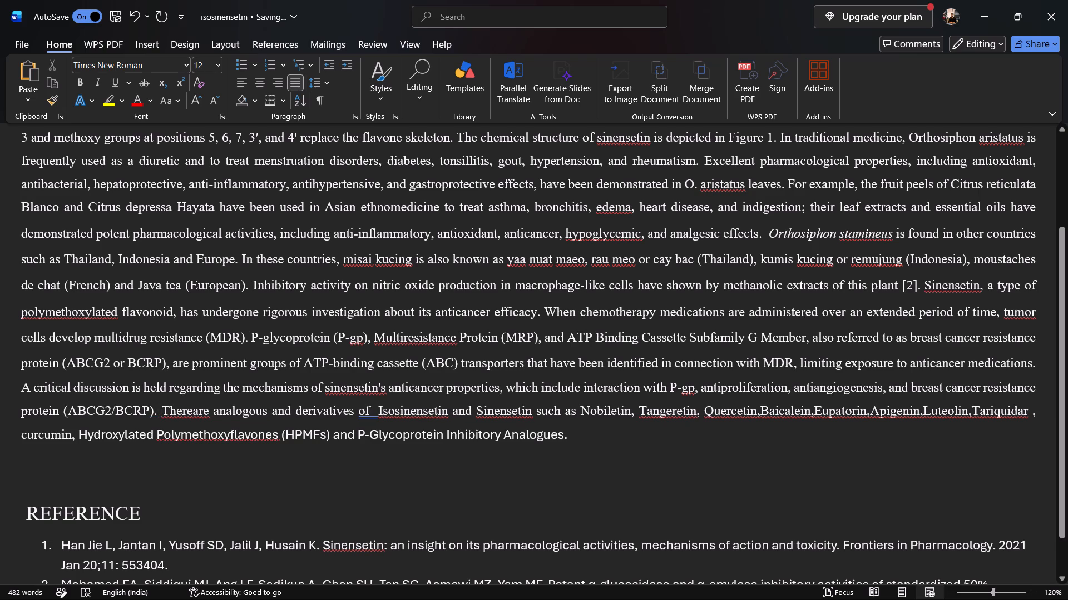
pyautogui.click(378, 411)
pyautogui.press('BackSpace')
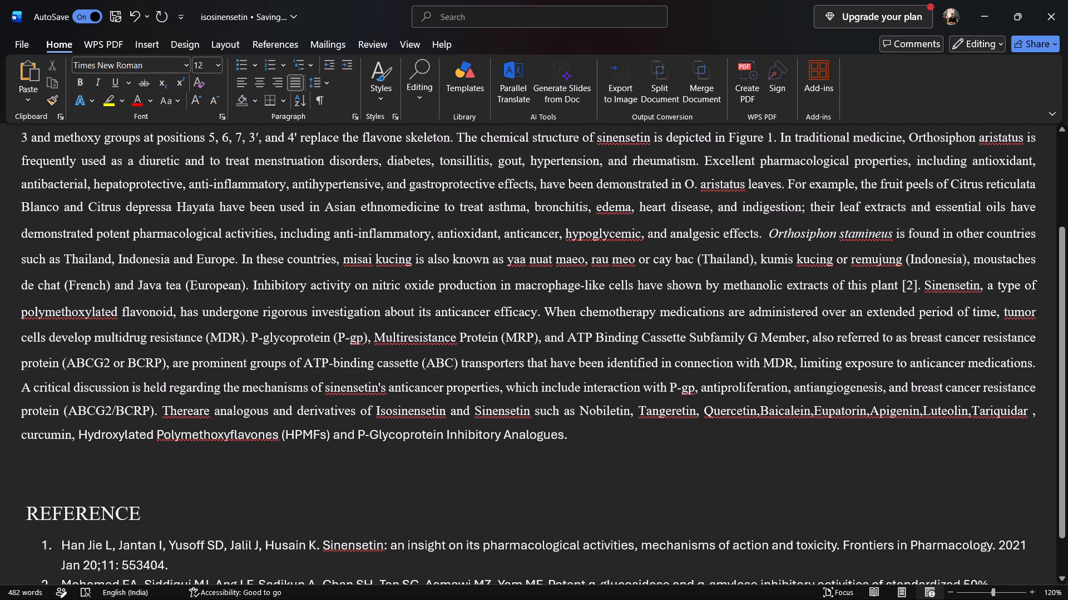
# Insert a space after the commas following Quercetin, Baicalein, Eupatorin, Apigenin and Luteolin, and remove the space between 'Tariquidar' and its comma.
pyautogui.click(758, 412)
pyautogui.press('space')
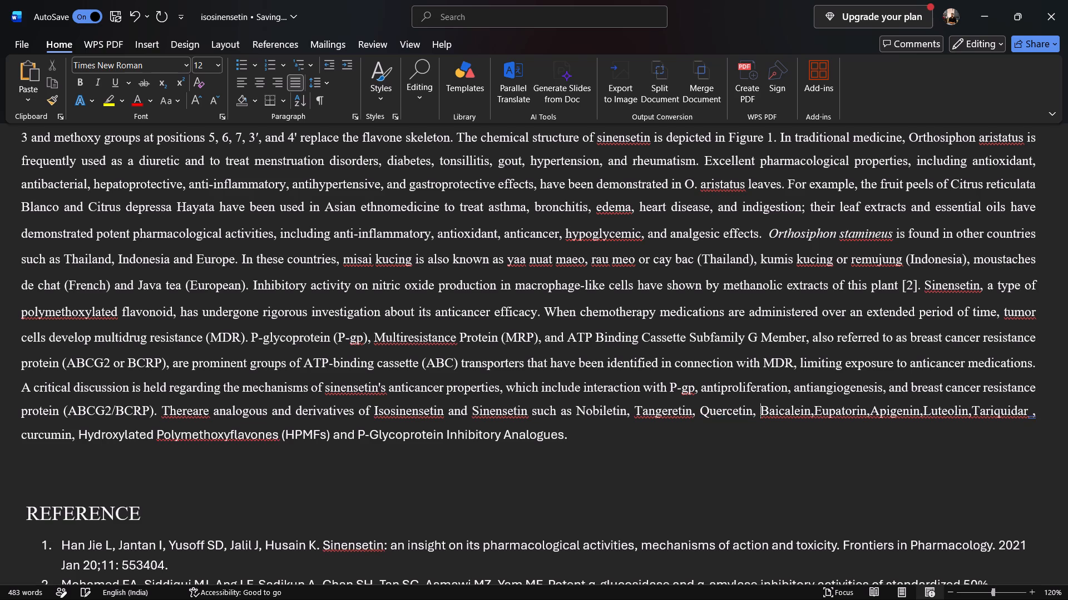
pyautogui.click(814, 408)
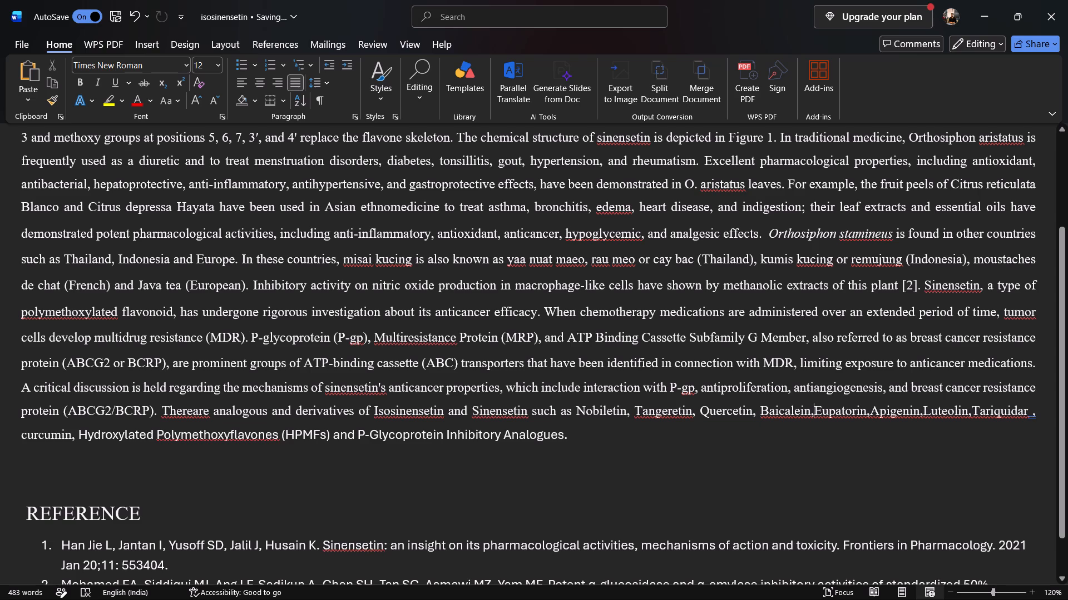
pyautogui.press('space')
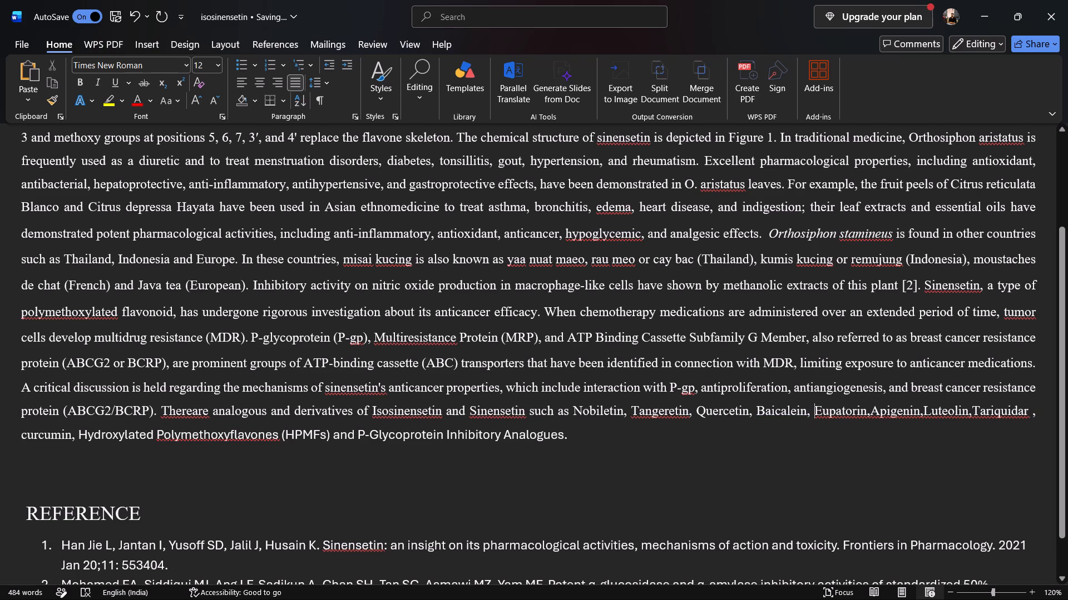
pyautogui.click(873, 414)
pyautogui.press('space')
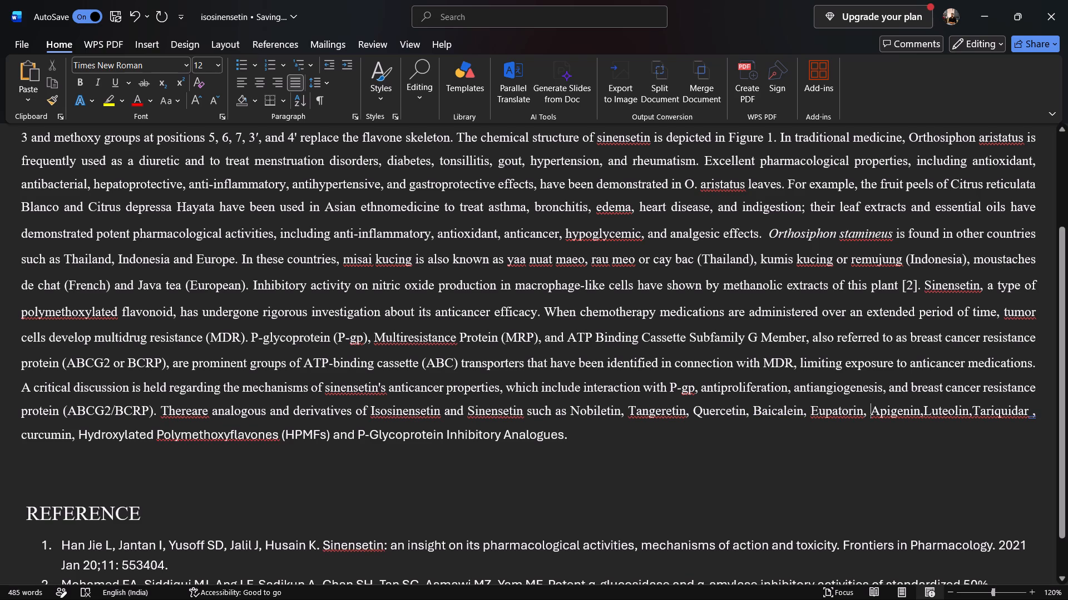
pyautogui.click(923, 411)
pyautogui.press('space')
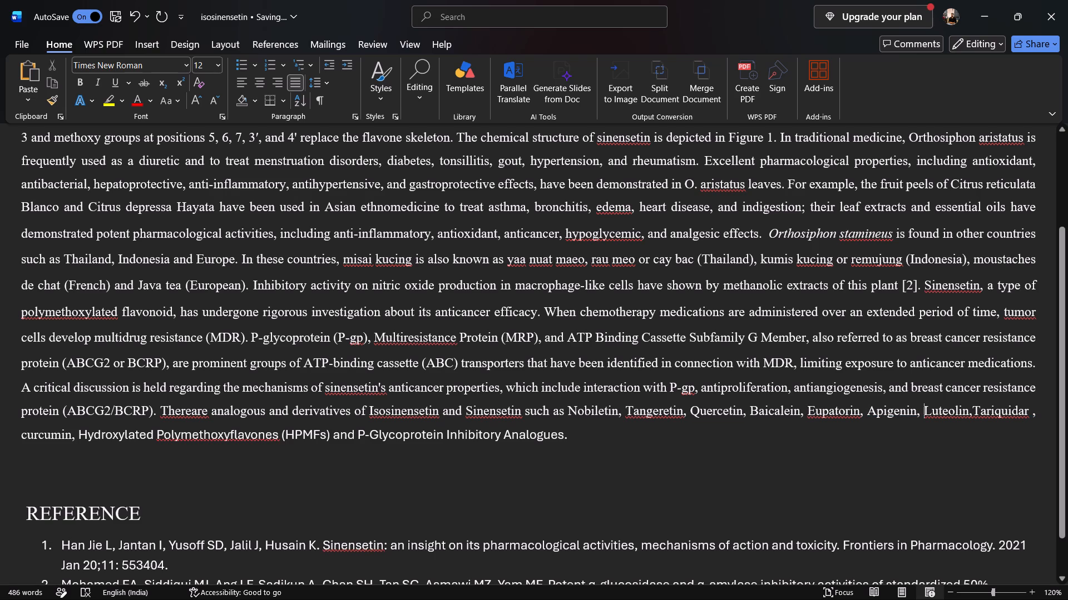
pyautogui.click(973, 413)
pyautogui.press('space')
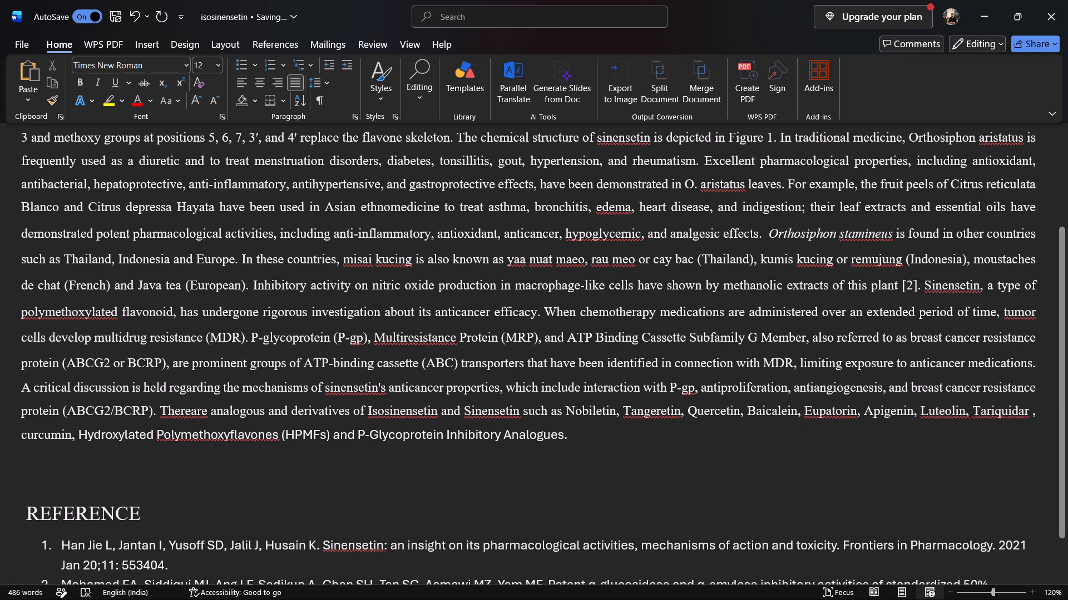
pyautogui.click(1031, 411)
pyautogui.press('BackSpace')
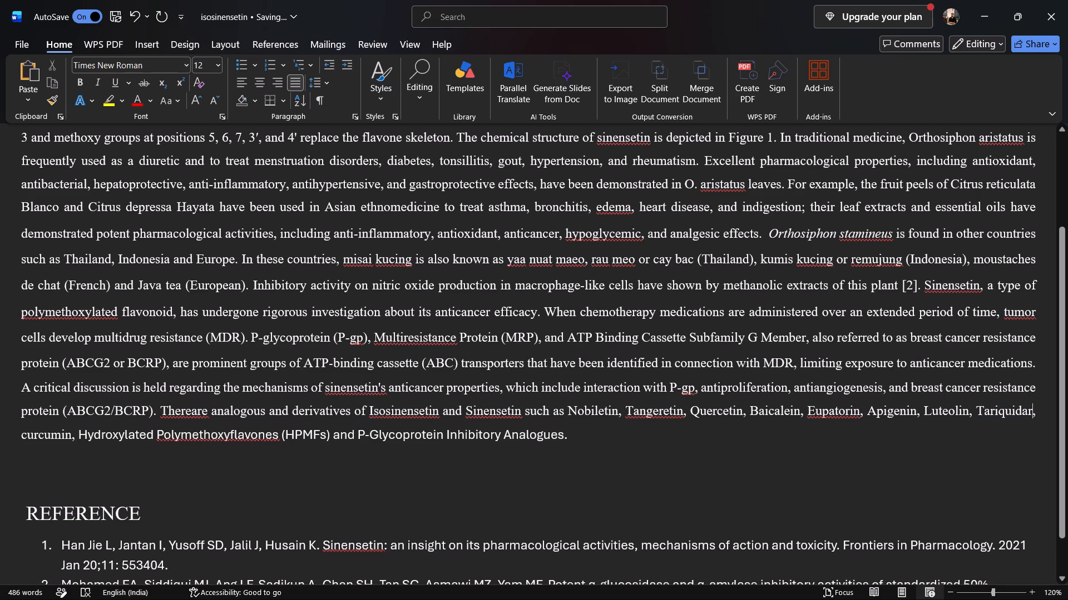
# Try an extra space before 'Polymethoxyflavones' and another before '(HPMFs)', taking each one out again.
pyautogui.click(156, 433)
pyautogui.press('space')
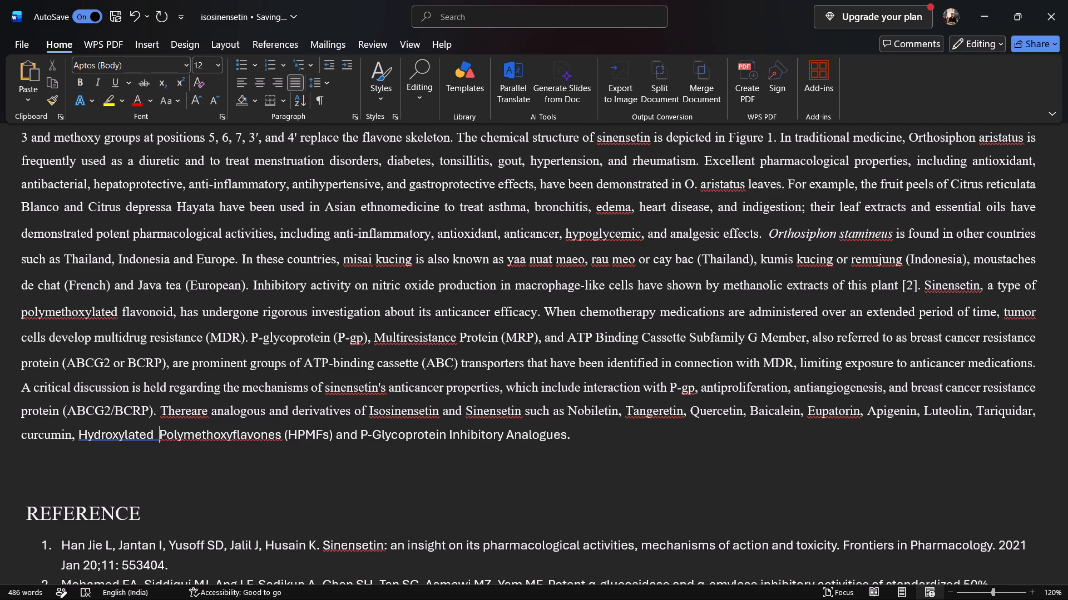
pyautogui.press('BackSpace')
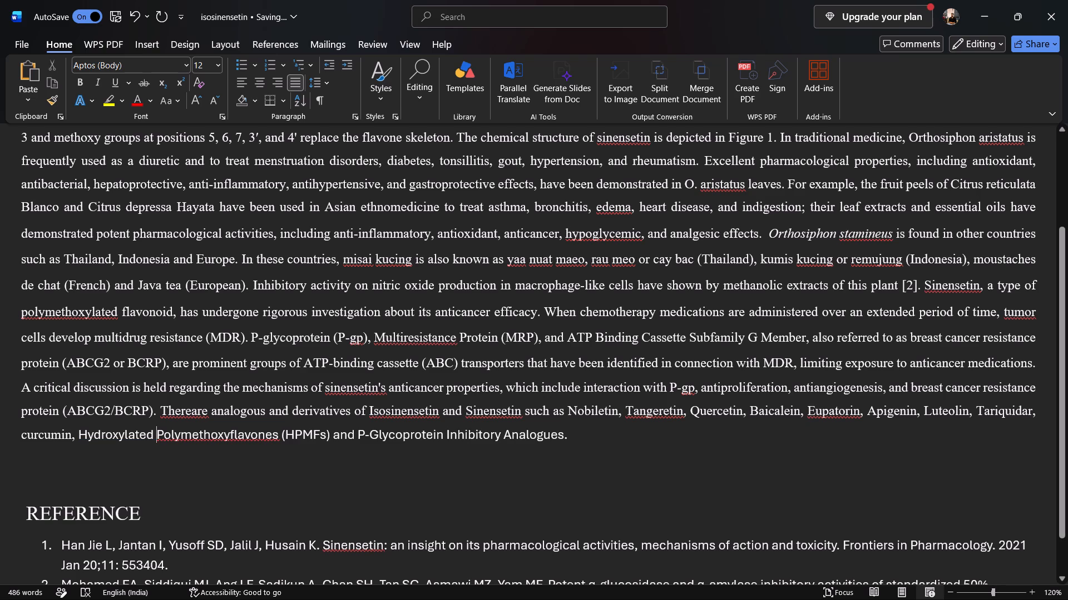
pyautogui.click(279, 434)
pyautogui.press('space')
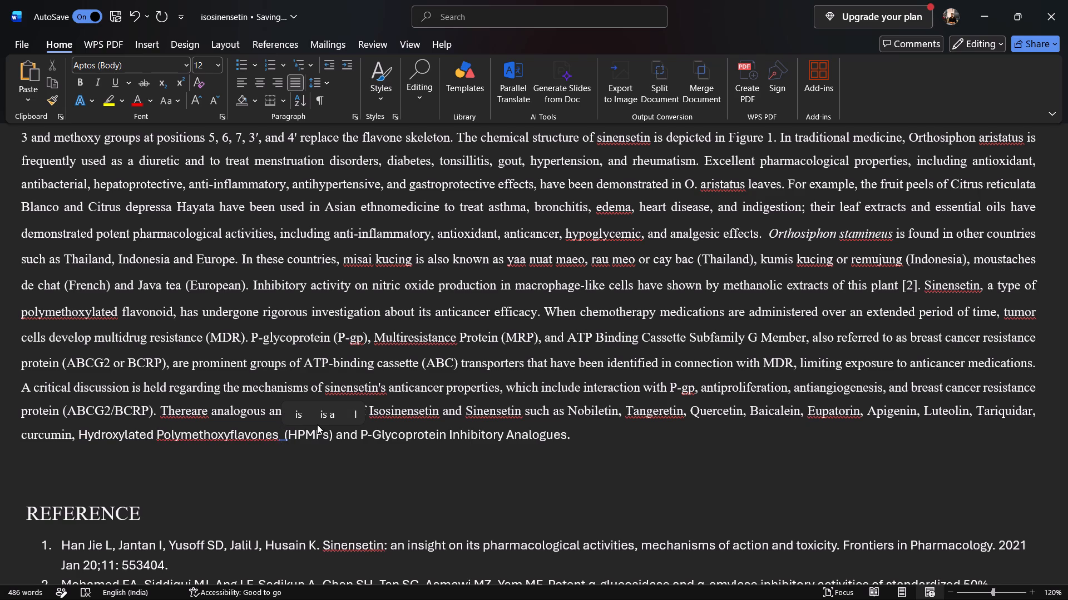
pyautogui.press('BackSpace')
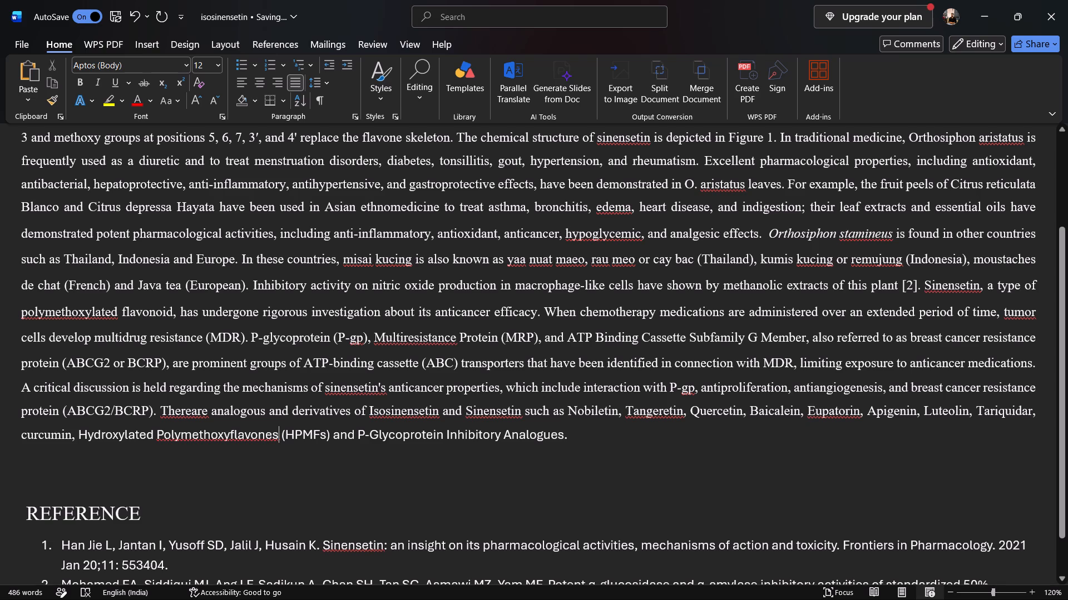
# Split 'Thereare' into 'There are' at the start of the closing sentence.
pyautogui.click(191, 412)
pyautogui.press('space')
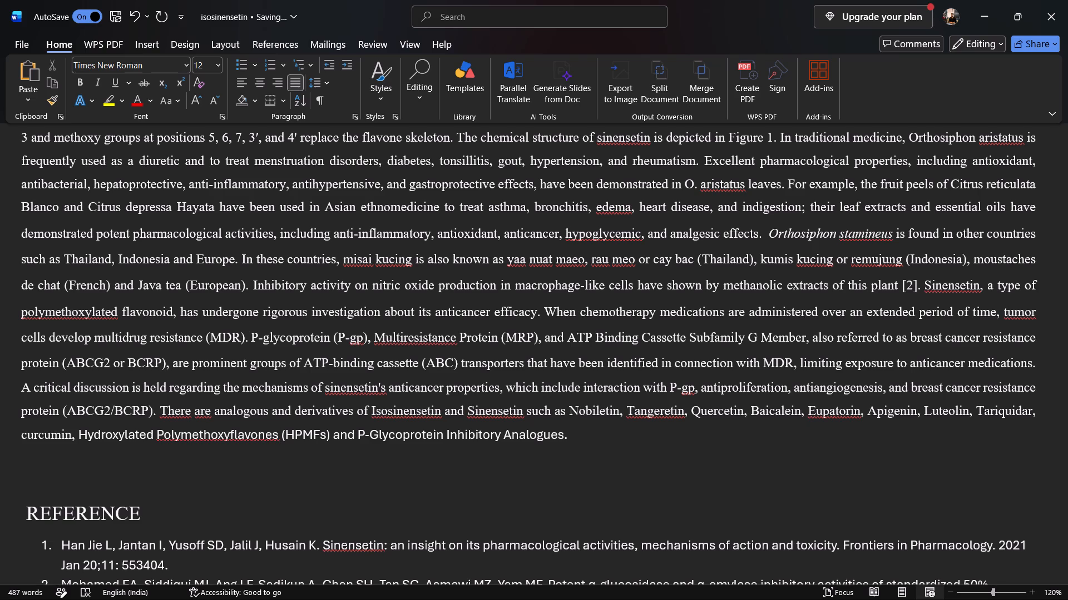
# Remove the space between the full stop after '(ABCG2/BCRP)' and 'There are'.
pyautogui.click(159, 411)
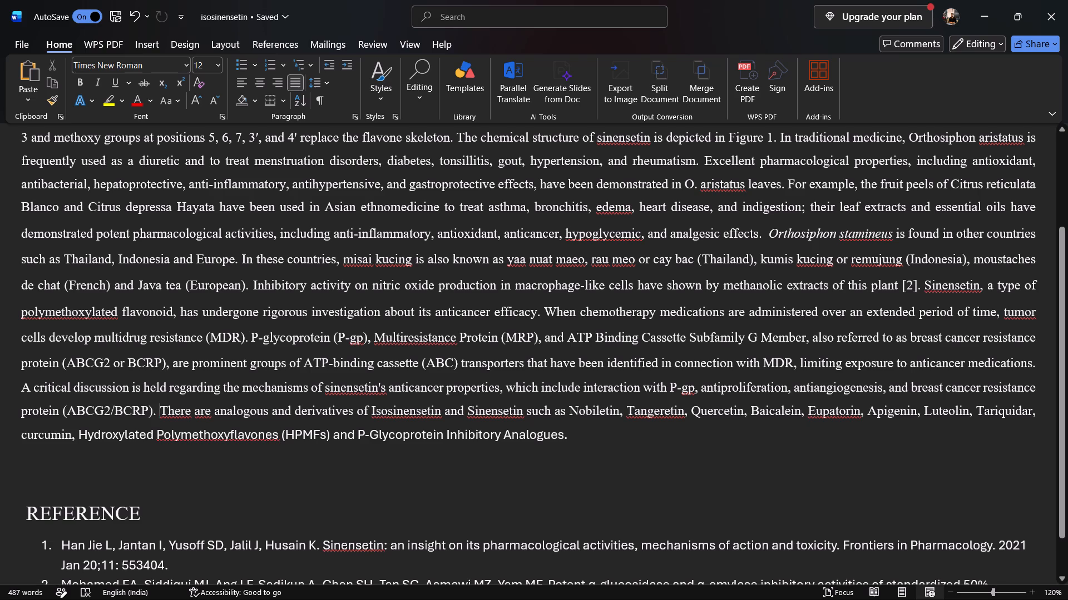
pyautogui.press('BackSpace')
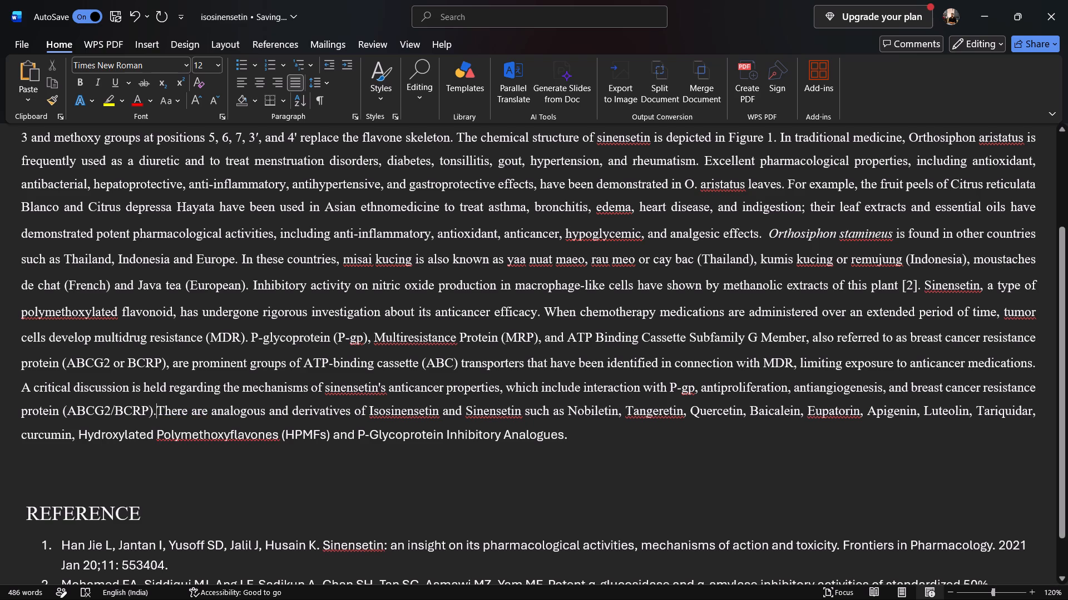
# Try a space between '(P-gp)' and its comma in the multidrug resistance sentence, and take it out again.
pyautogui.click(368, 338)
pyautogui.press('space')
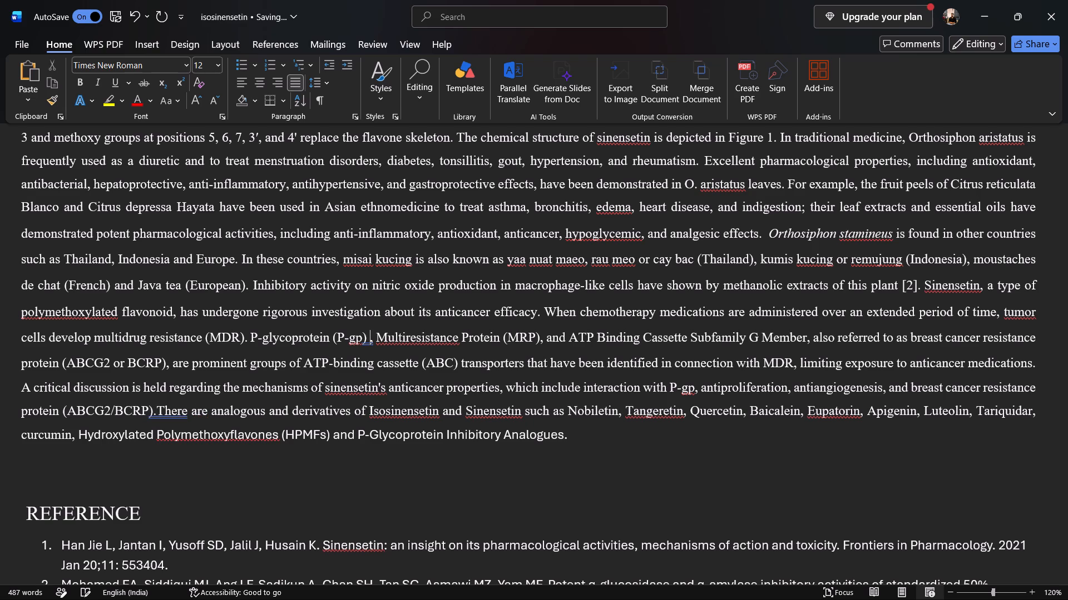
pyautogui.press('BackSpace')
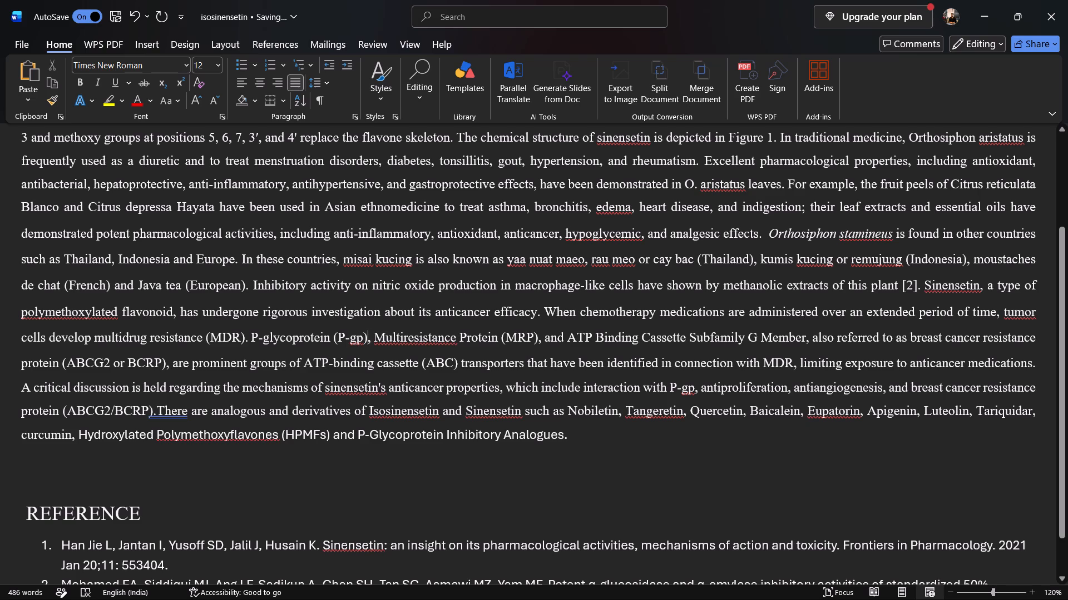
# Insert a space between 'P-' and 'gp' in the abbreviation in brackets after 'P-glycoprotein'.
pyautogui.click(349, 338)
pyautogui.press('space')
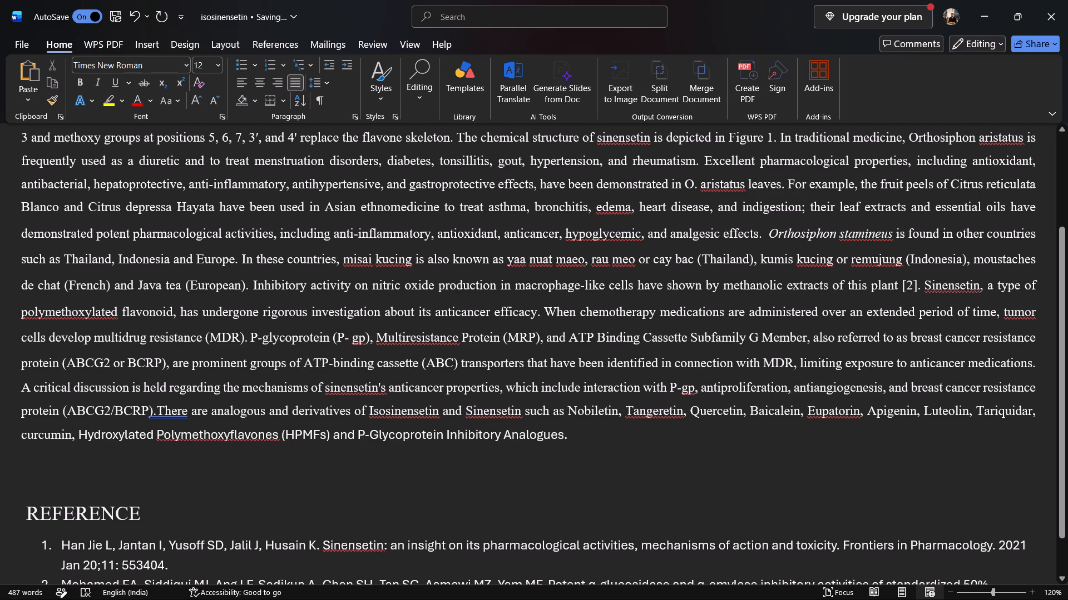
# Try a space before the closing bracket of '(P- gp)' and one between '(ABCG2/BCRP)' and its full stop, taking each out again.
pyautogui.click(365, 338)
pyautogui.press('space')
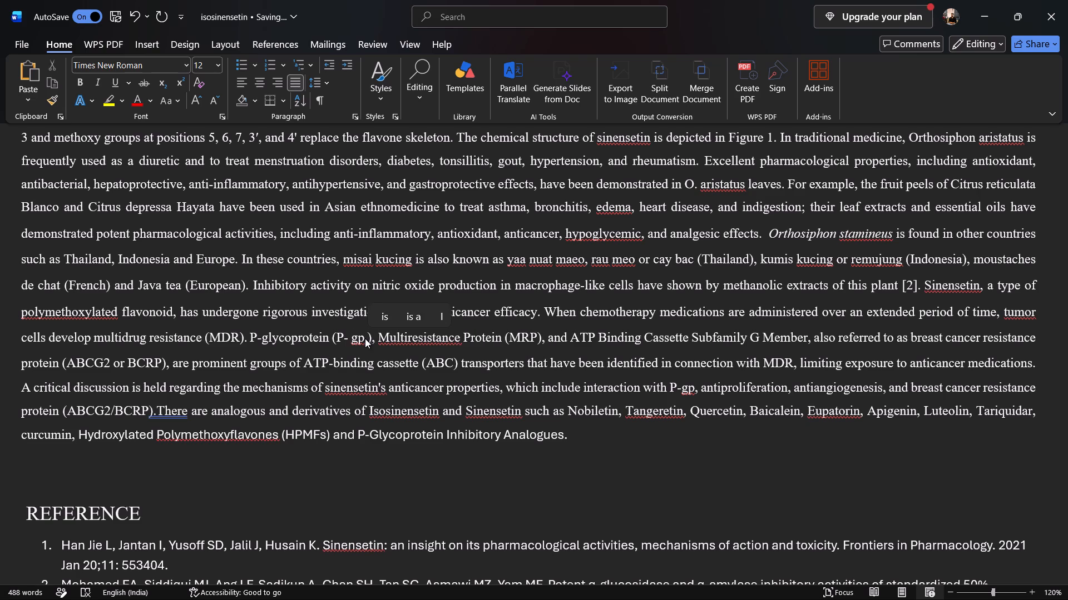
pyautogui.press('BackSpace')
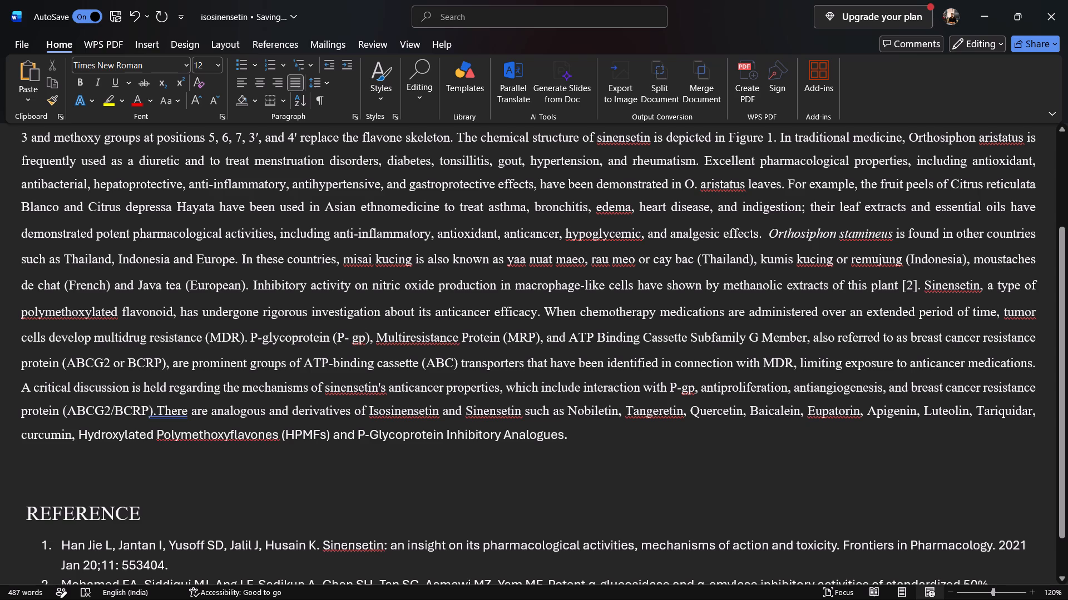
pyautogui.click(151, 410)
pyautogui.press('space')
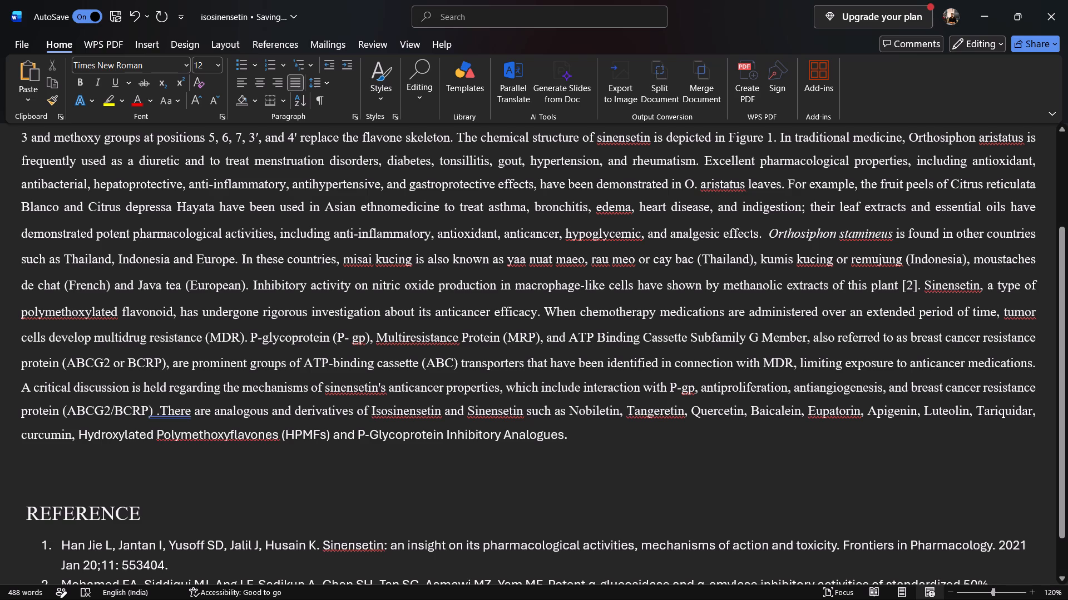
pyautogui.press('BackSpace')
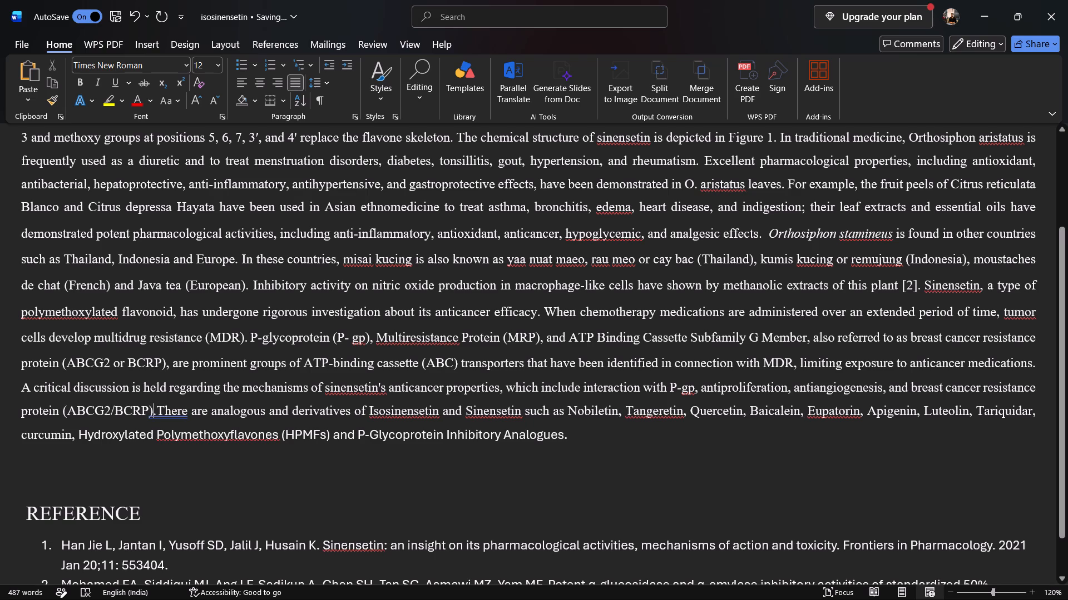
# Insert a space between the full stop after '(ABCG2/BCRP)' and 'There are'.
pyautogui.click(157, 413)
pyautogui.press('space')
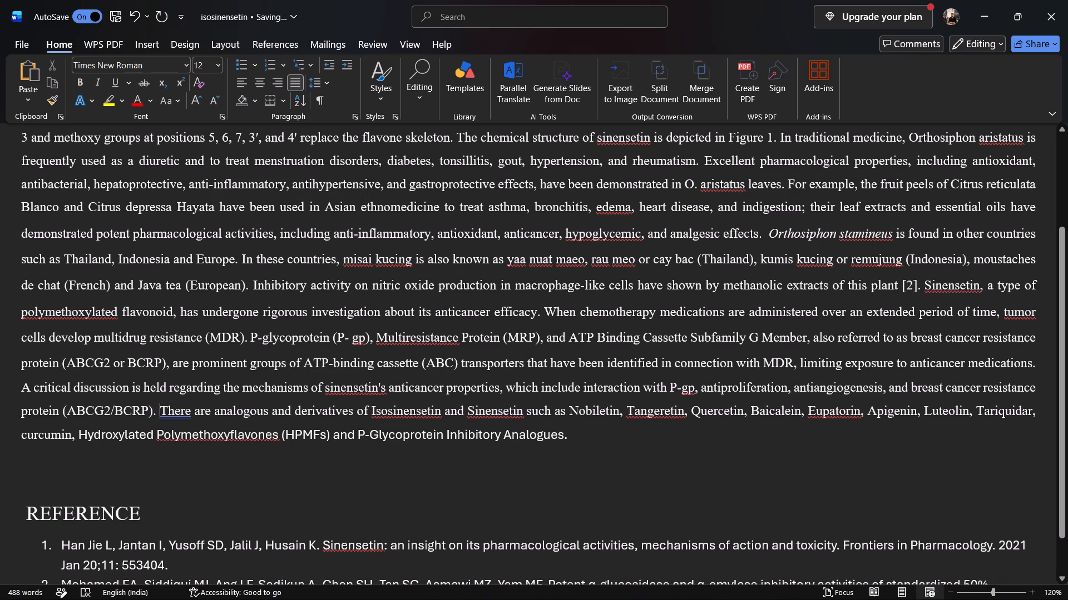
# Insert the word 'some' after 'There are' in the Introduction's closing sentence.
pyautogui.click(478, 396)
pyautogui.scroll(-1, 478, 396)
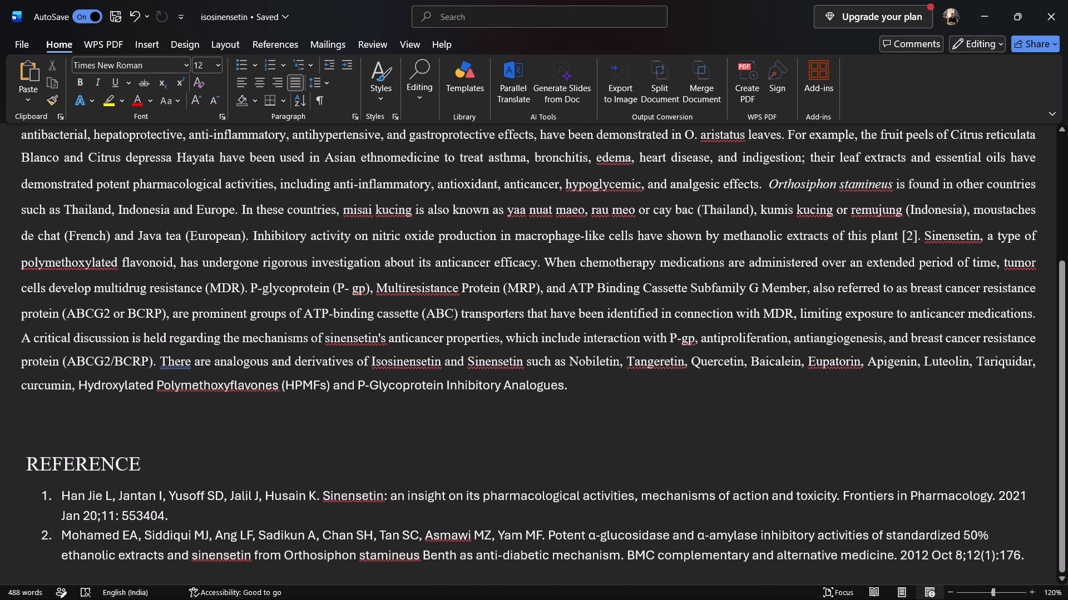
pyautogui.scroll(-1, 478, 396)
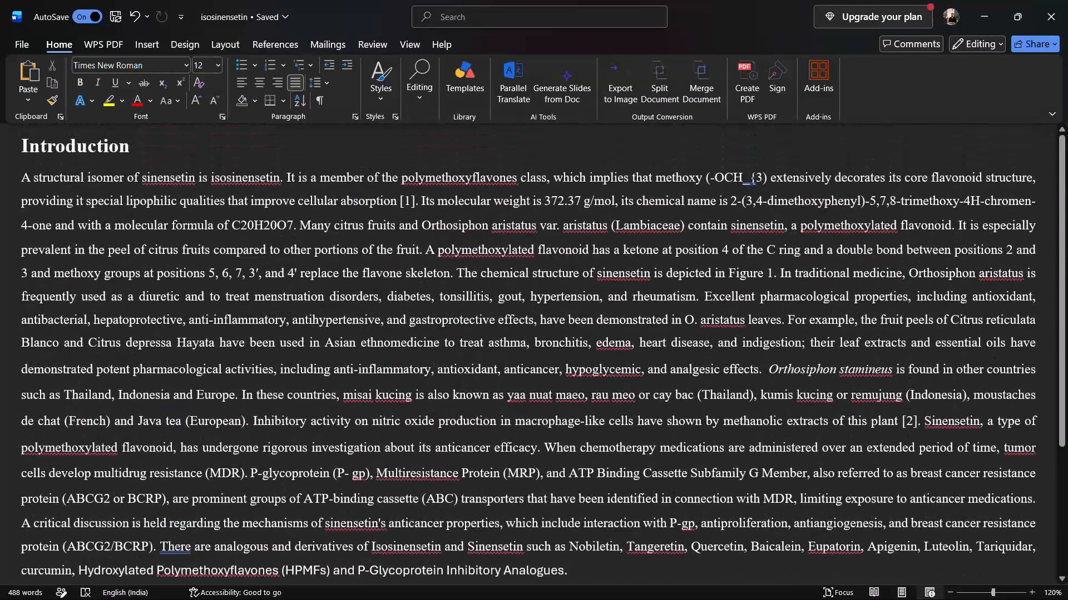
pyautogui.scroll(-1, 478, 396)
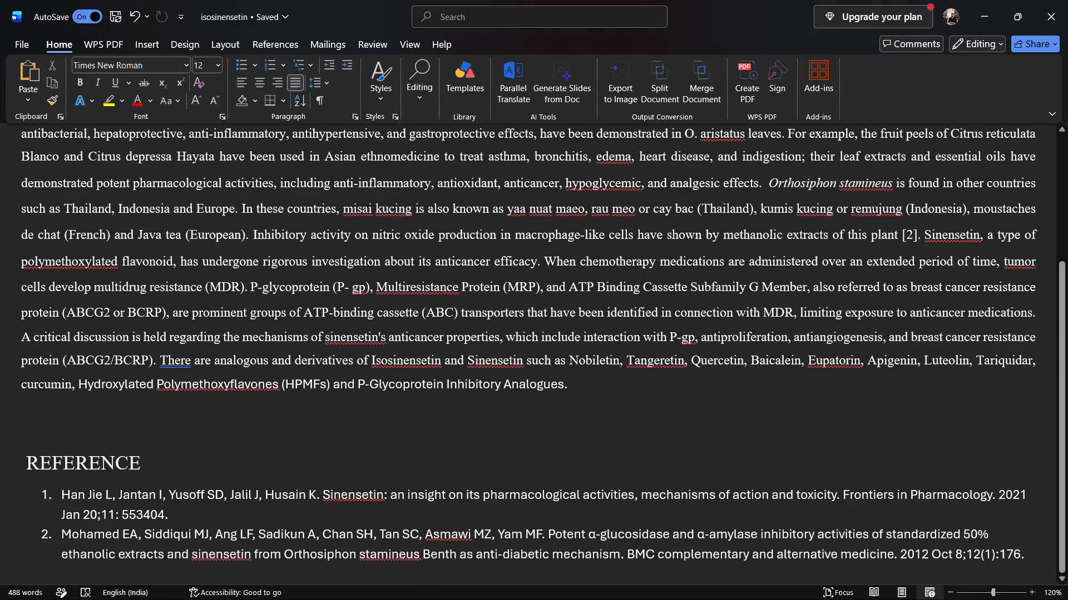
pyautogui.click(211, 359)
pyautogui.press('space')
pyautogui.write('some')
pyautogui.press('space')
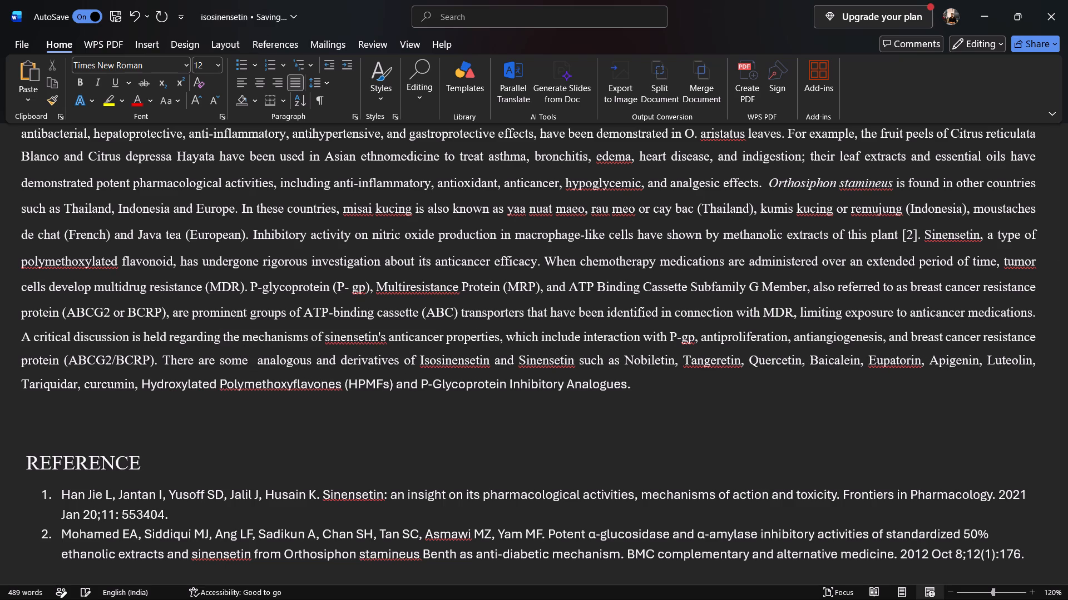
# Replace the full stop after 'P-Glycoprotein Inhibitory Analogues' with ' etc.' at the end of the Introduction's list of analogues.
pyautogui.click(645, 381)
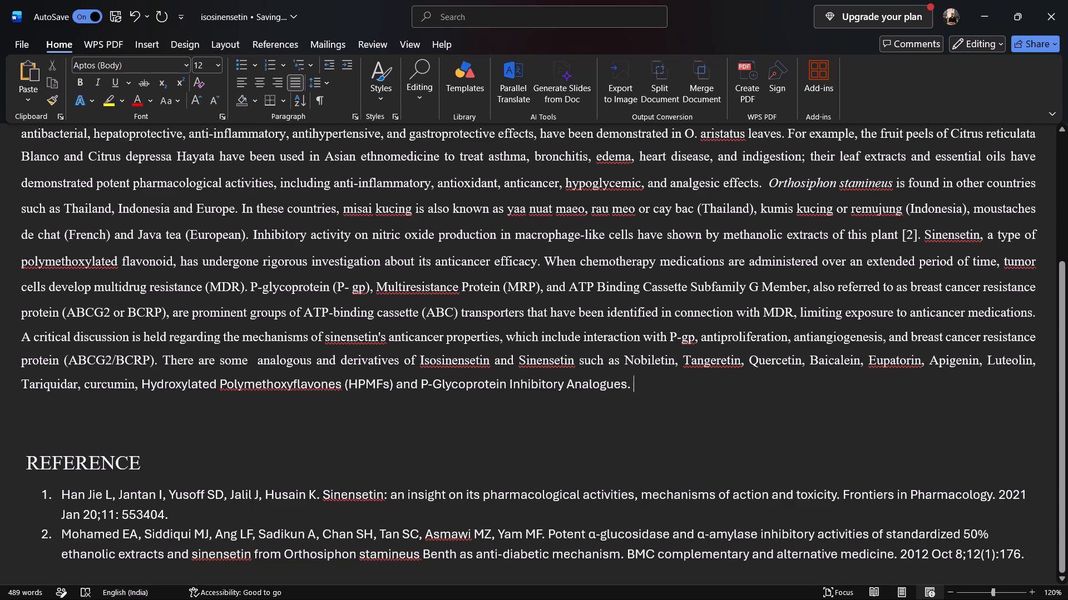
pyautogui.press('BackSpace')
pyautogui.press('BackSpace')
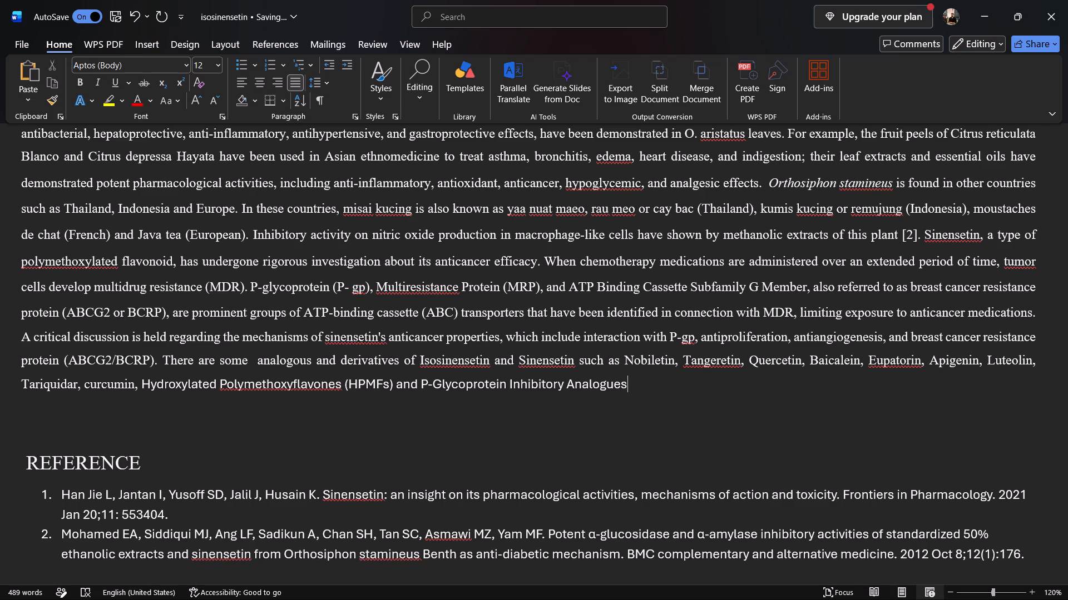
pyautogui.press('space')
pyautogui.press('e')
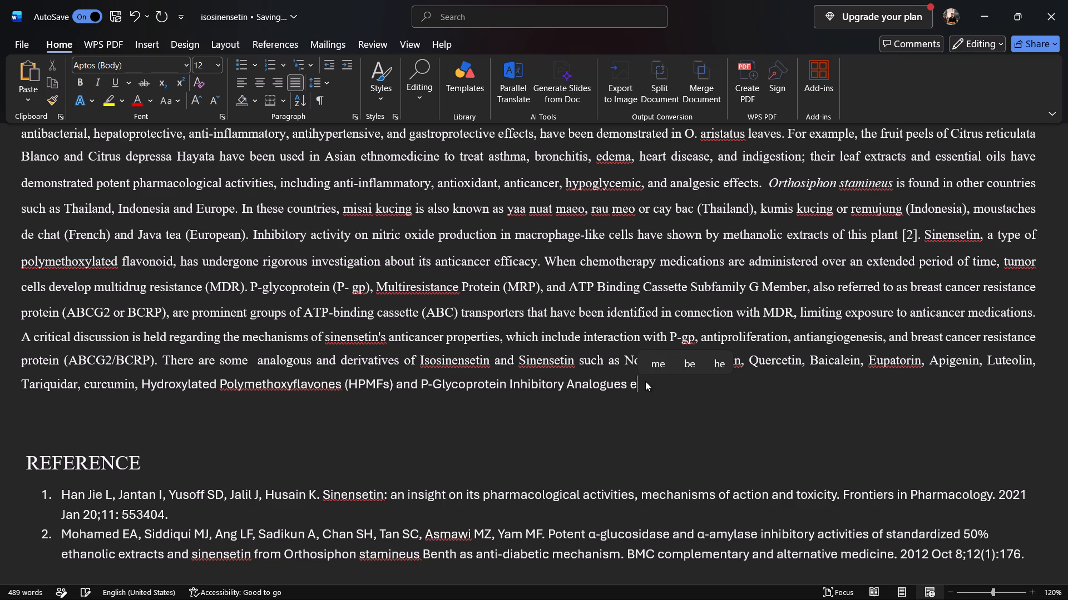
pyautogui.press('v')
pyautogui.press('BackSpace')
pyautogui.write('tc')
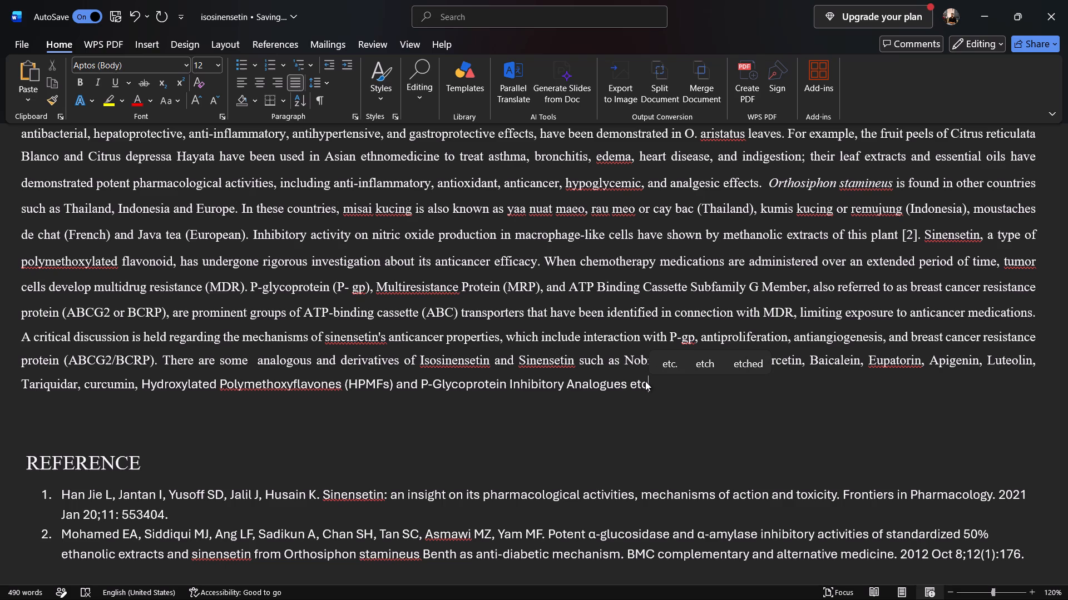
pyautogui.press('.')
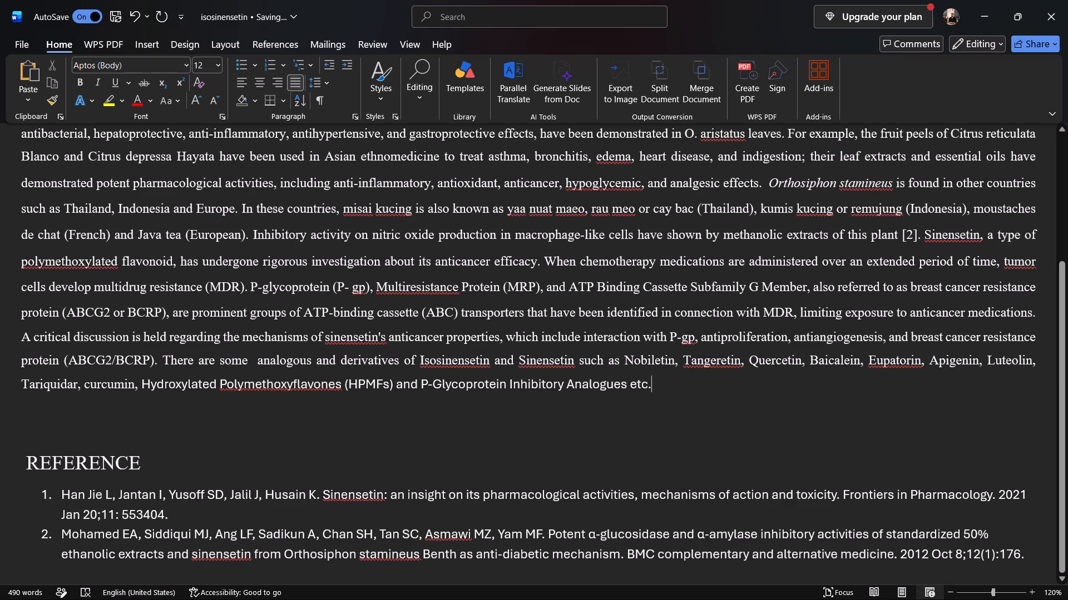
# Add the sentence 'these are used as anticancer flavonoid.' after 'etc.' at the end of the Introduction.
pyautogui.press('space')
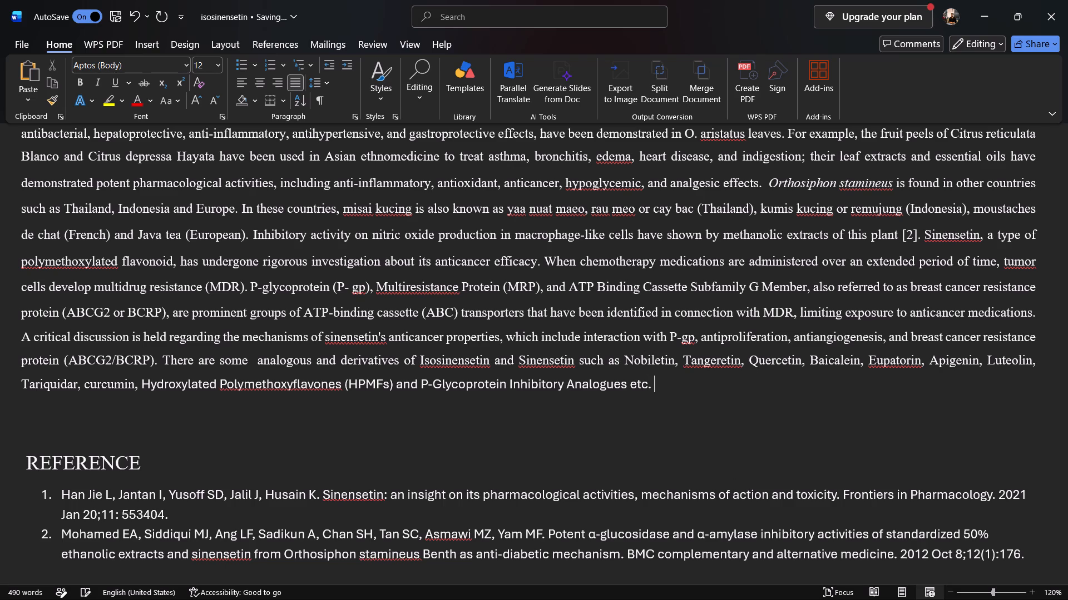
pyautogui.write('these are')
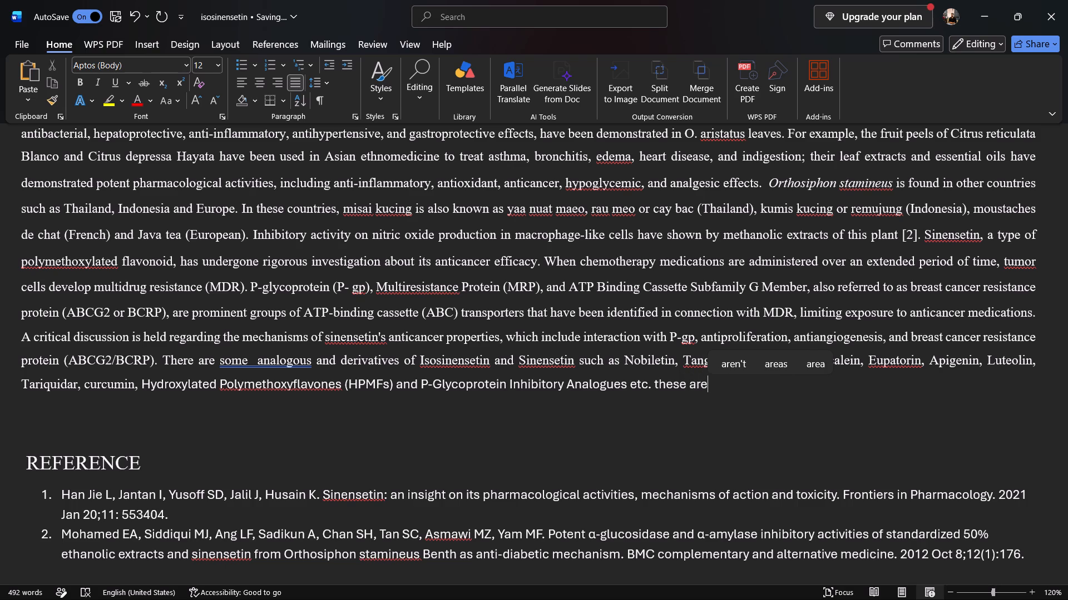
pyautogui.press('space')
pyautogui.write('used as anticancer')
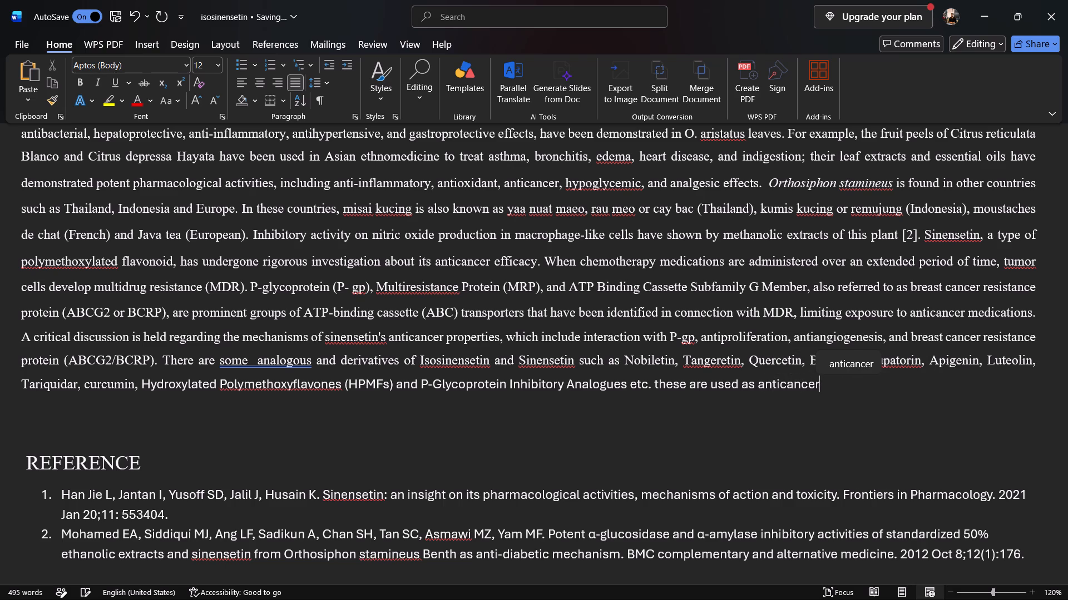
pyautogui.press('space')
pyautogui.write('flavanoid')
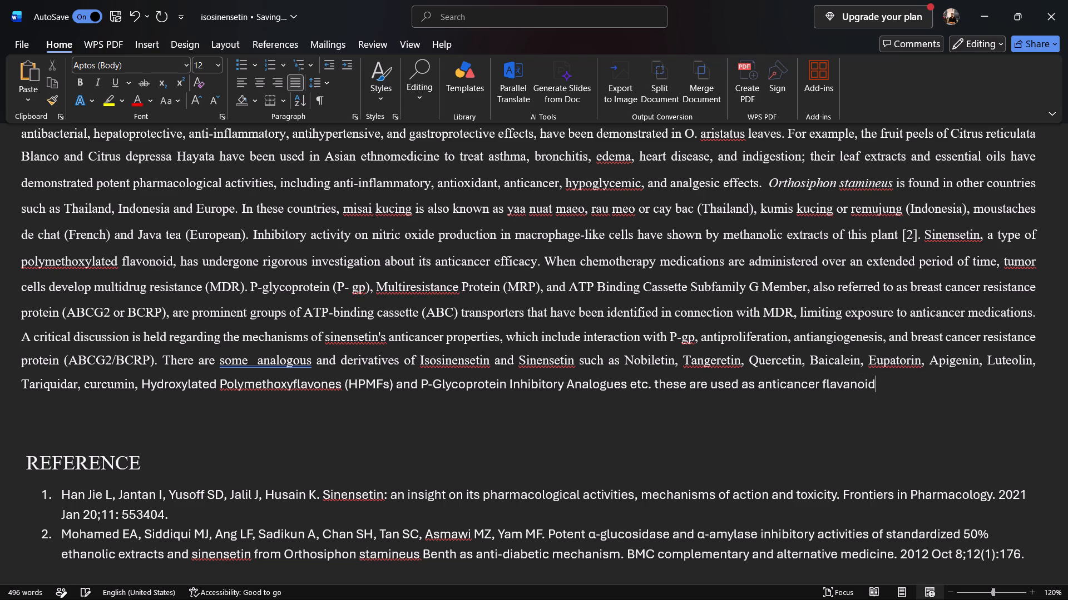
pyautogui.press('.')
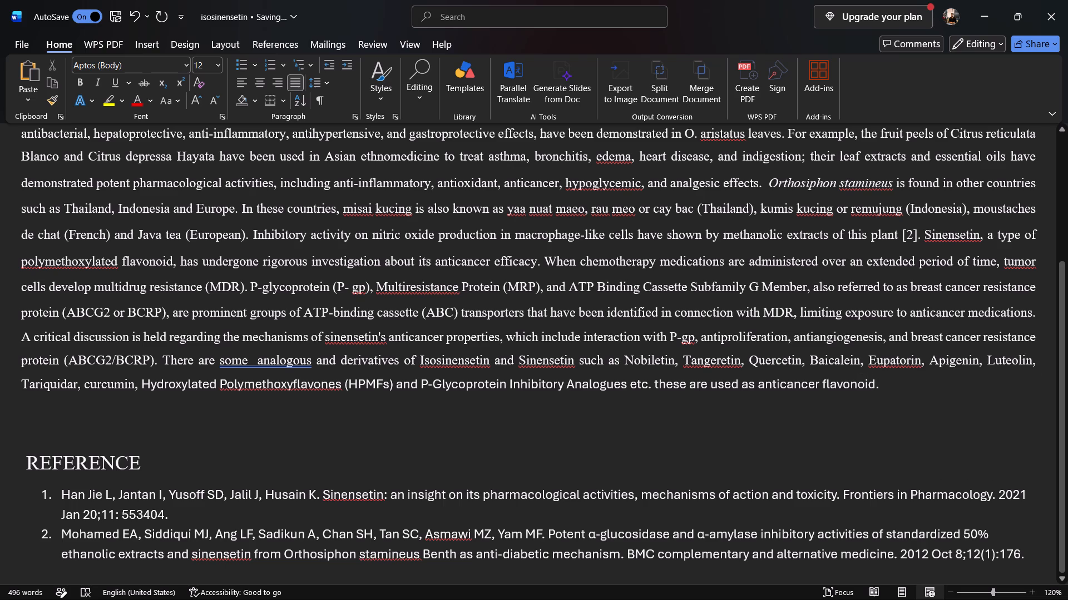
# Delete the lowercase initial 't' of 'these' in the Introduction's last sentence.
pyautogui.click(662, 383)
pyautogui.press('BackSpace')
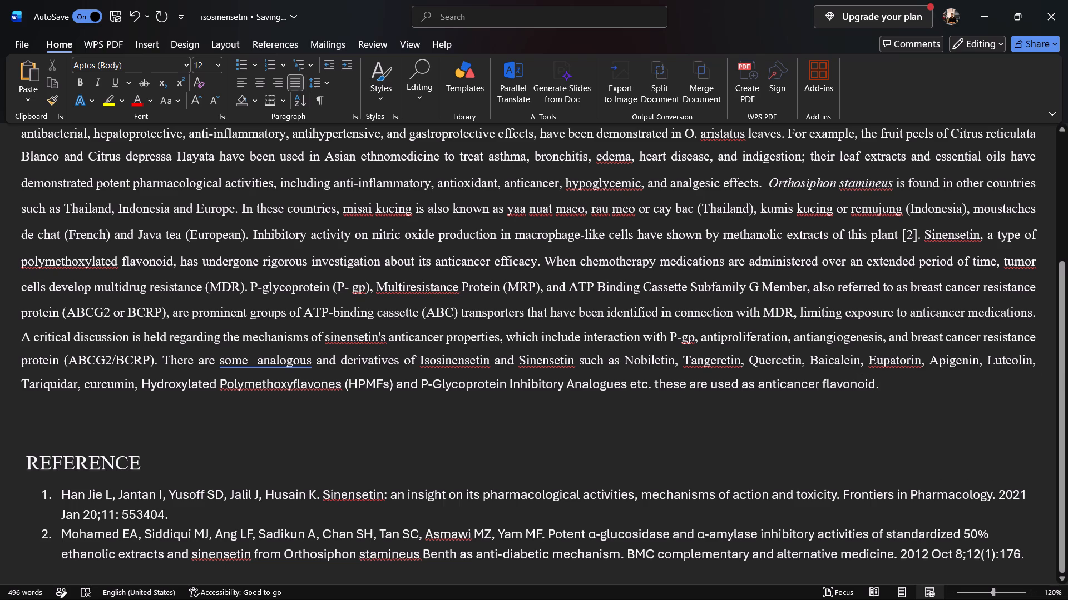
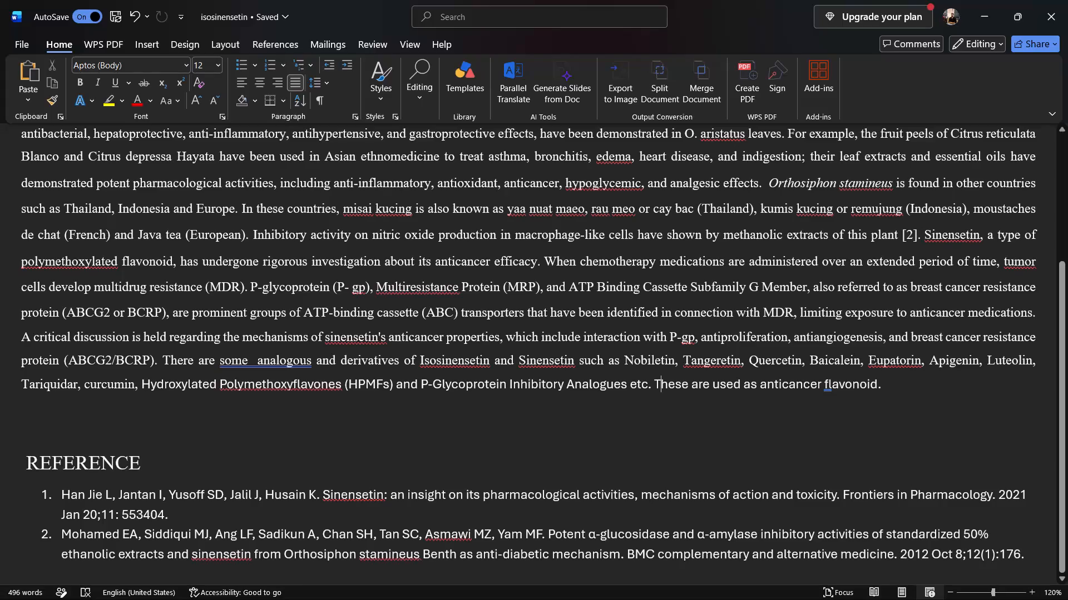
# Replace the period after "anticancer flavonoid" at the end of the body paragraph with a comma and a space.
pyautogui.click(890, 383)
pyautogui.press('BackSpace')
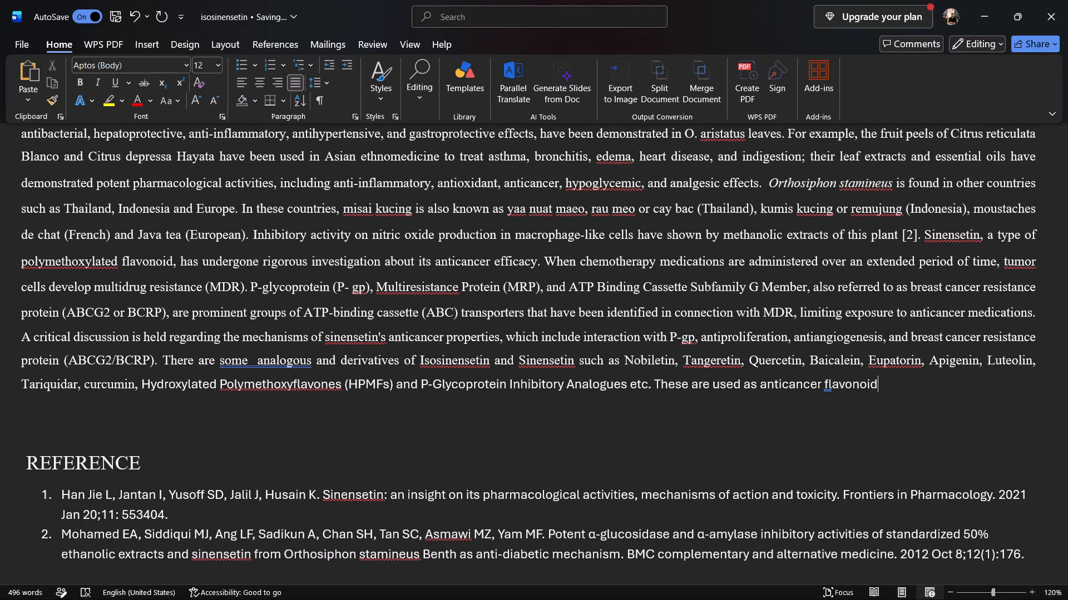
pyautogui.press(',')
pyautogui.press('space')
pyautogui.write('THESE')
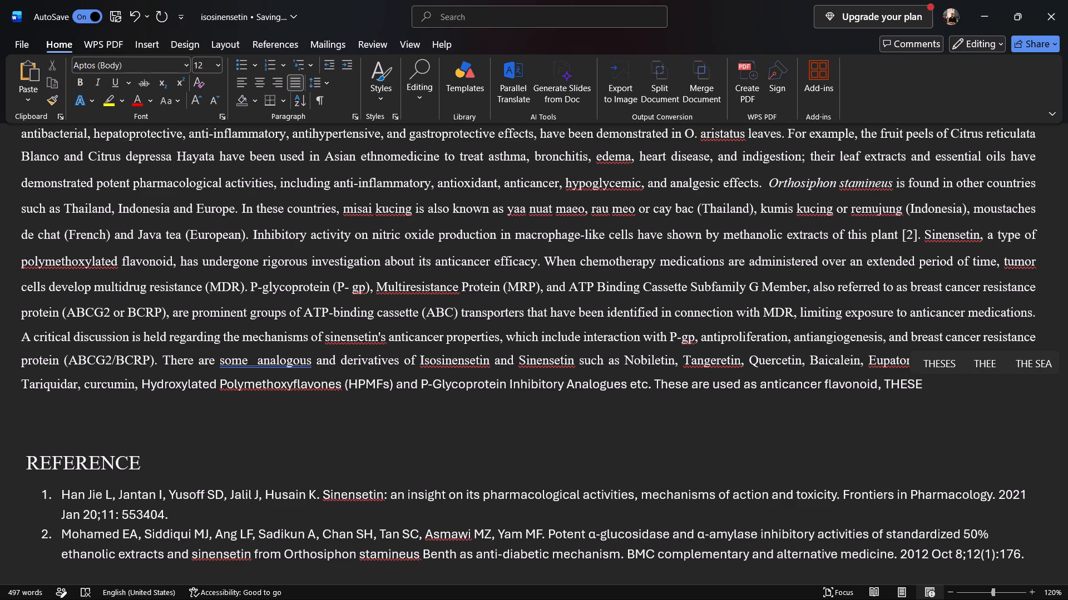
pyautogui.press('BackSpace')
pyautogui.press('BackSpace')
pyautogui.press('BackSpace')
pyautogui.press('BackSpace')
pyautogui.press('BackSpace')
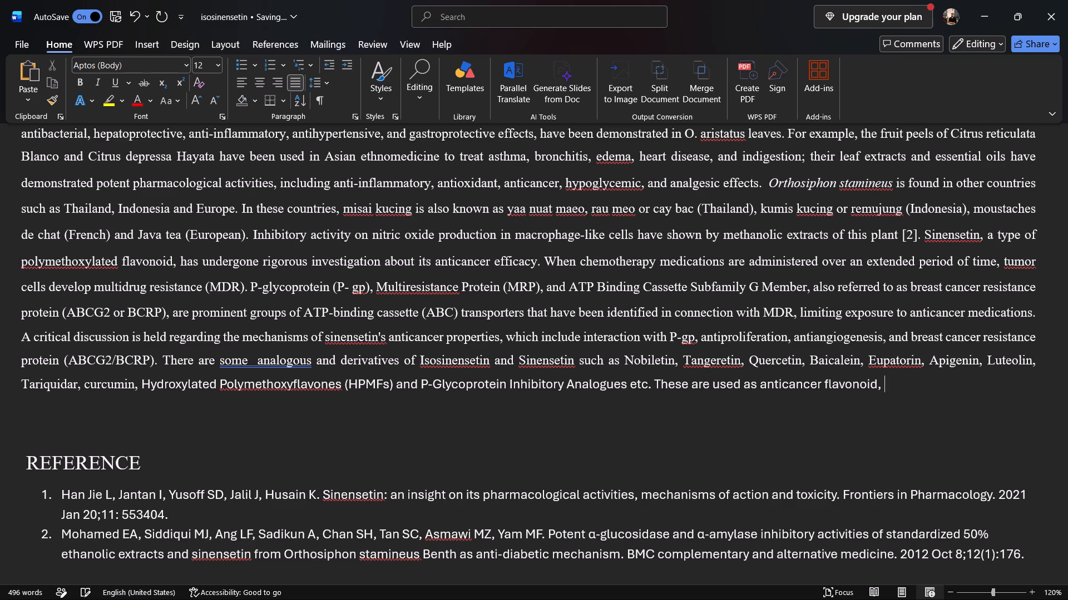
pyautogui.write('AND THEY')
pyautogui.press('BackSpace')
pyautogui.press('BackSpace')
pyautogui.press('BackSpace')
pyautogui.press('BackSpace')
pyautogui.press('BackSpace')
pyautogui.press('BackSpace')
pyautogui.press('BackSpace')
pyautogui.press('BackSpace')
# Continue the paragraph's final sentence with "and they are obtained".
pyautogui.write('and they are')
pyautogui.press('space')
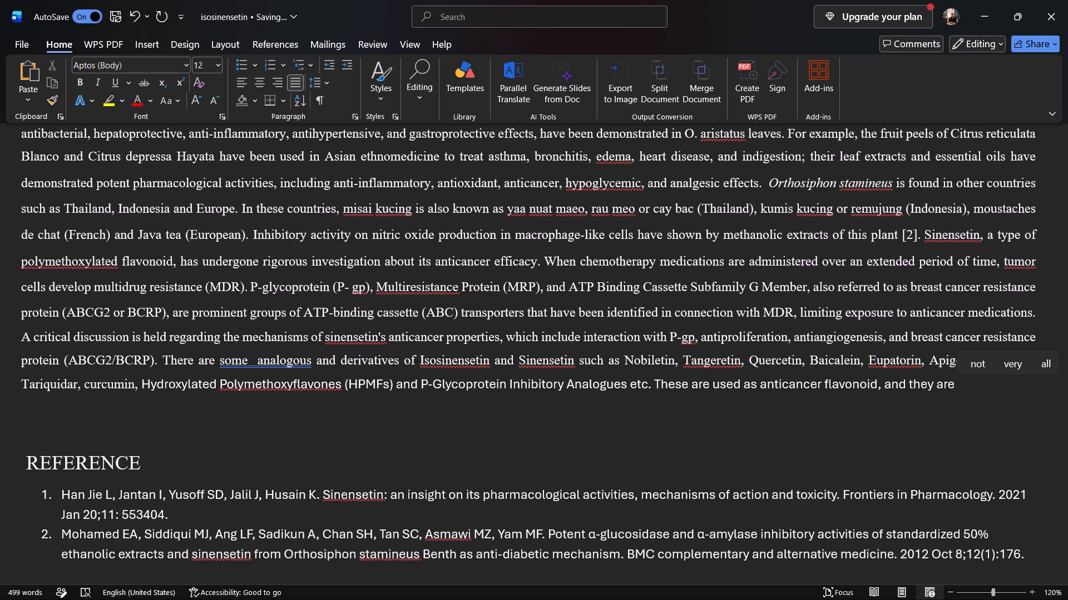
pyautogui.write('obtained')
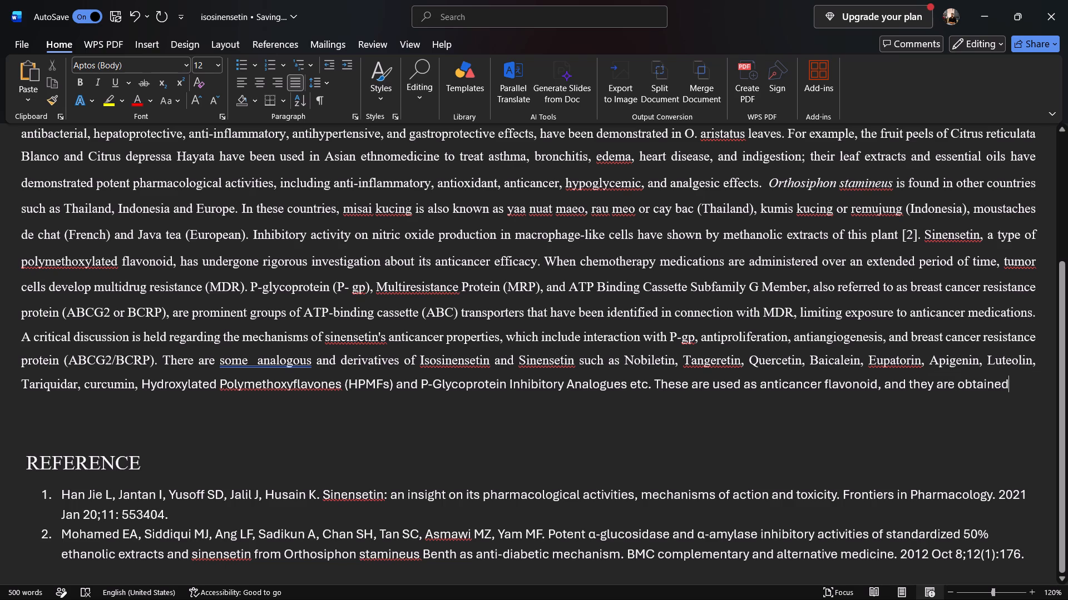
# Remove the extra space between "some" and "analogous" in the sentence about analogous compounds and derivatives.
pyautogui.click(255, 364)
pyautogui.press('BackSpace')
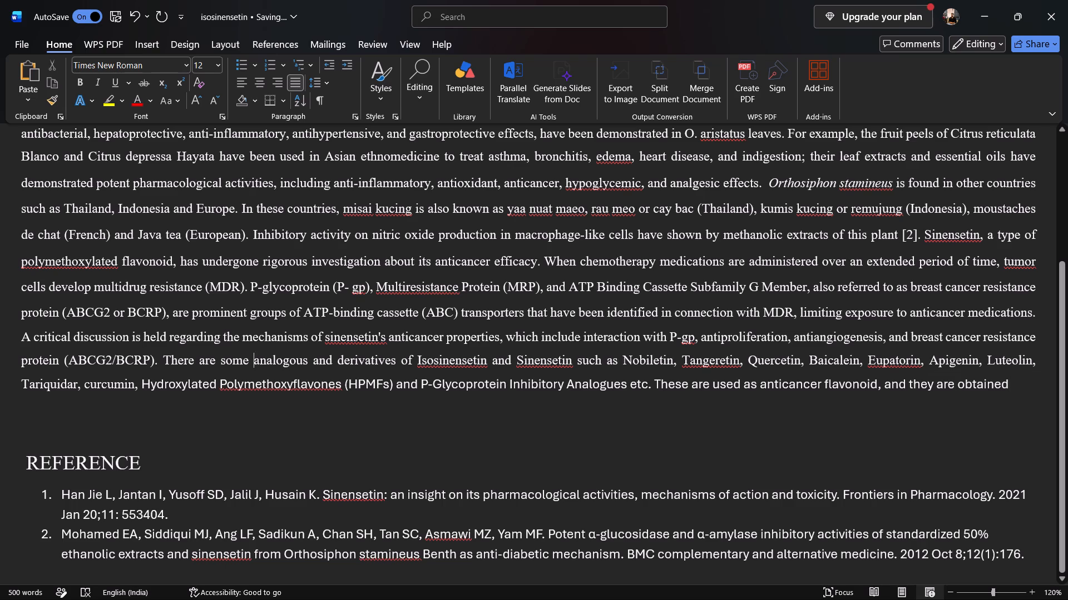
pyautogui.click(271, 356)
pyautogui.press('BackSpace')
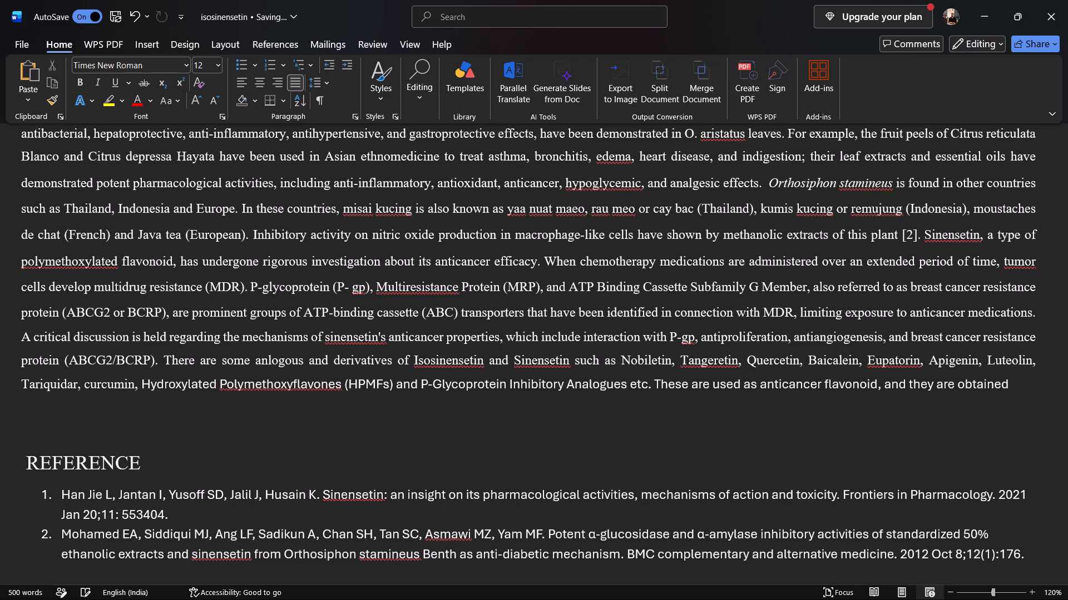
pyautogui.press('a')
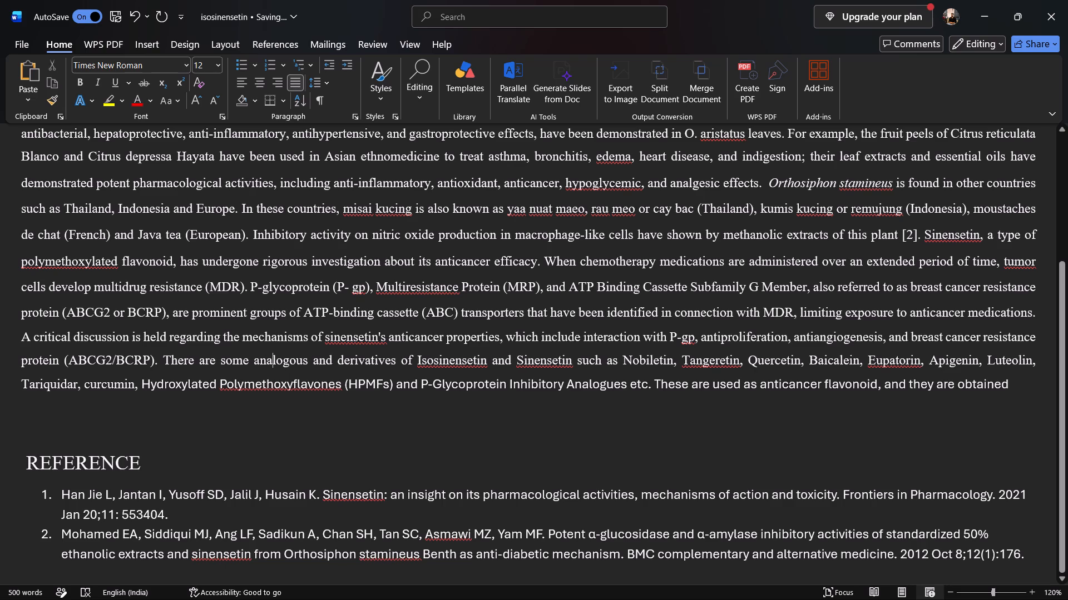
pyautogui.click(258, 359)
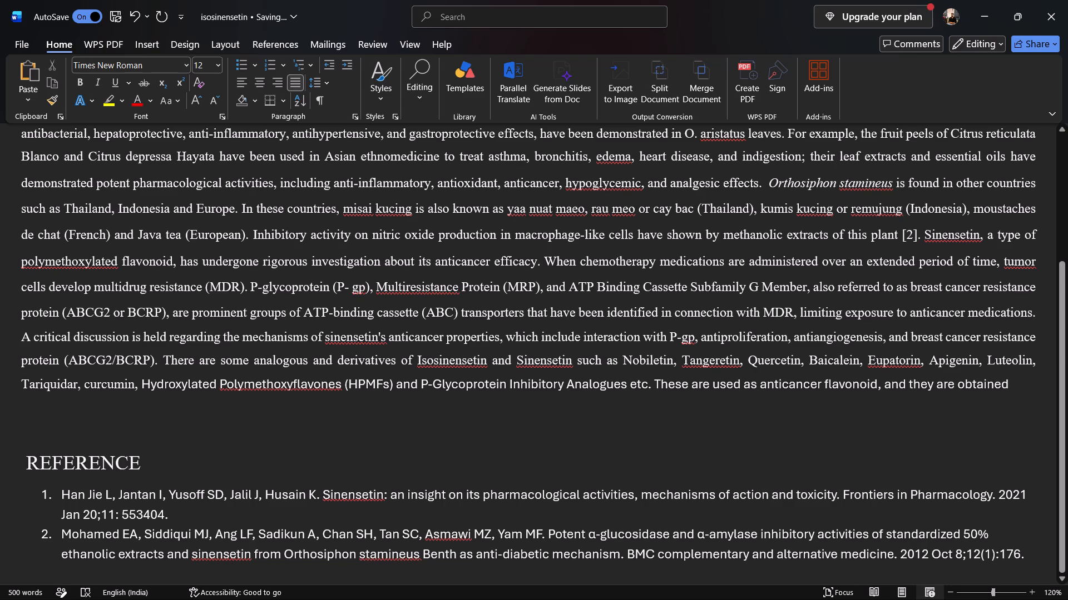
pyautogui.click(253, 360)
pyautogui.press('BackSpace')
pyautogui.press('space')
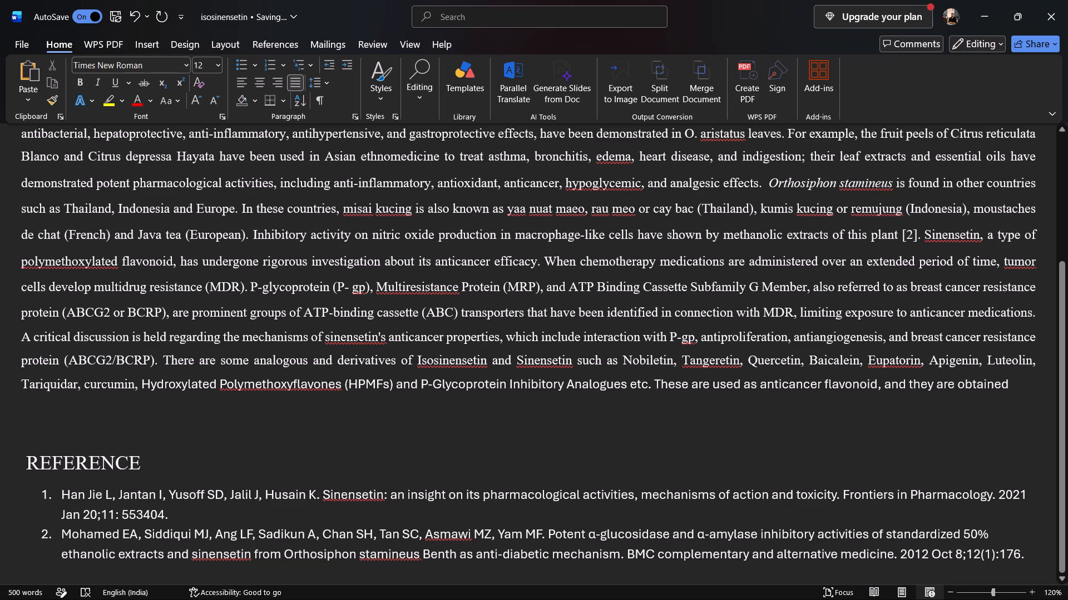
# Append "from" after "they are obtained" at the end of the paragraph.
pyautogui.click(1027, 387)
pyautogui.press('space')
pyautogui.write('from')
pyautogui.press('space')
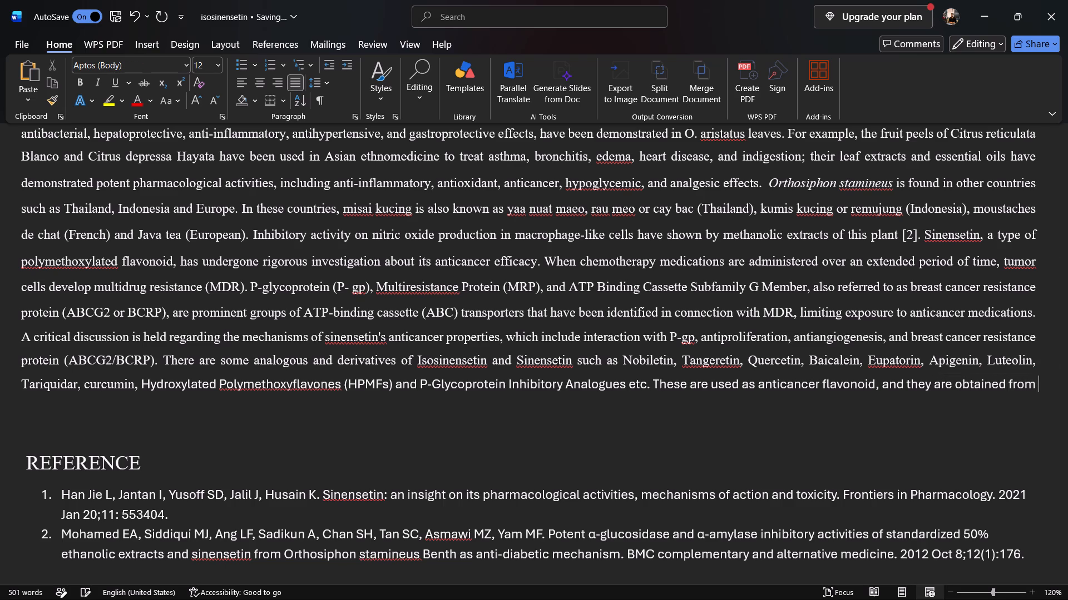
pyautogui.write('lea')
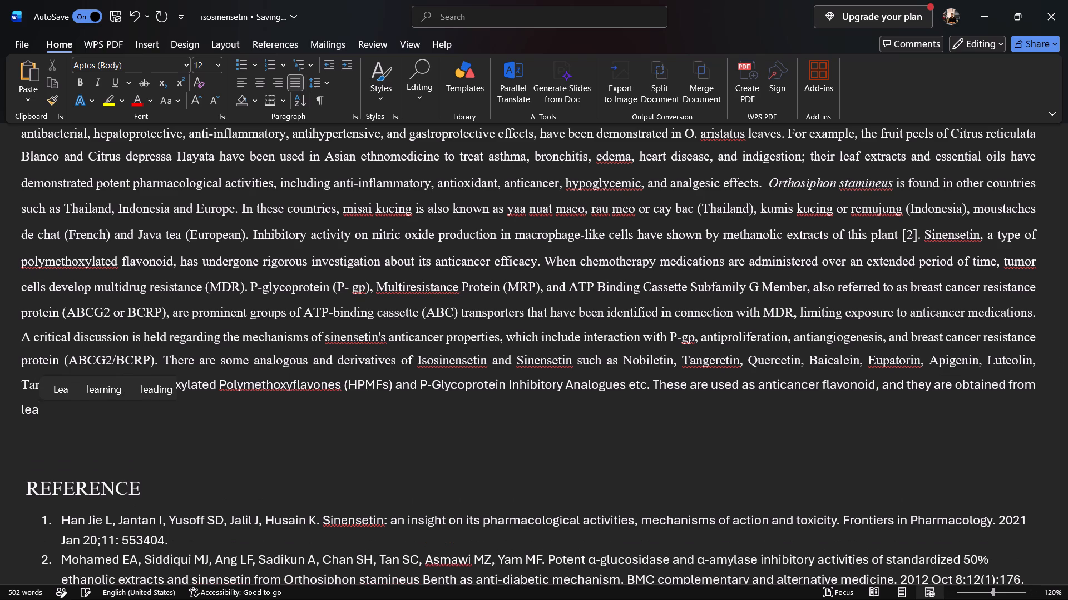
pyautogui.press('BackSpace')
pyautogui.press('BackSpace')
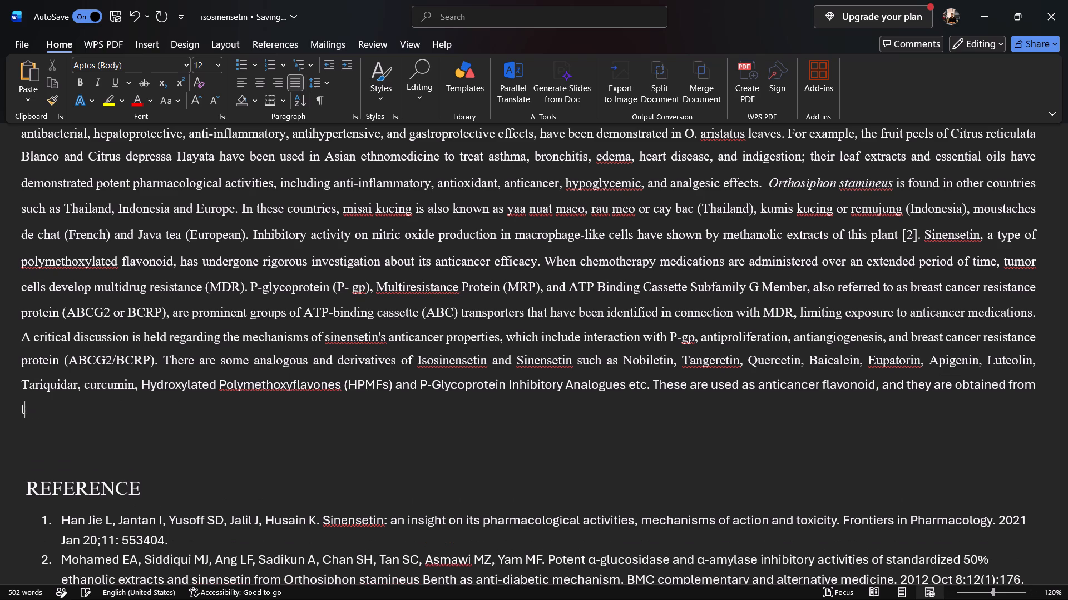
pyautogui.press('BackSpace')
# Continue the final sentence with "plants and their parts such as roots".
pyautogui.write('pl')
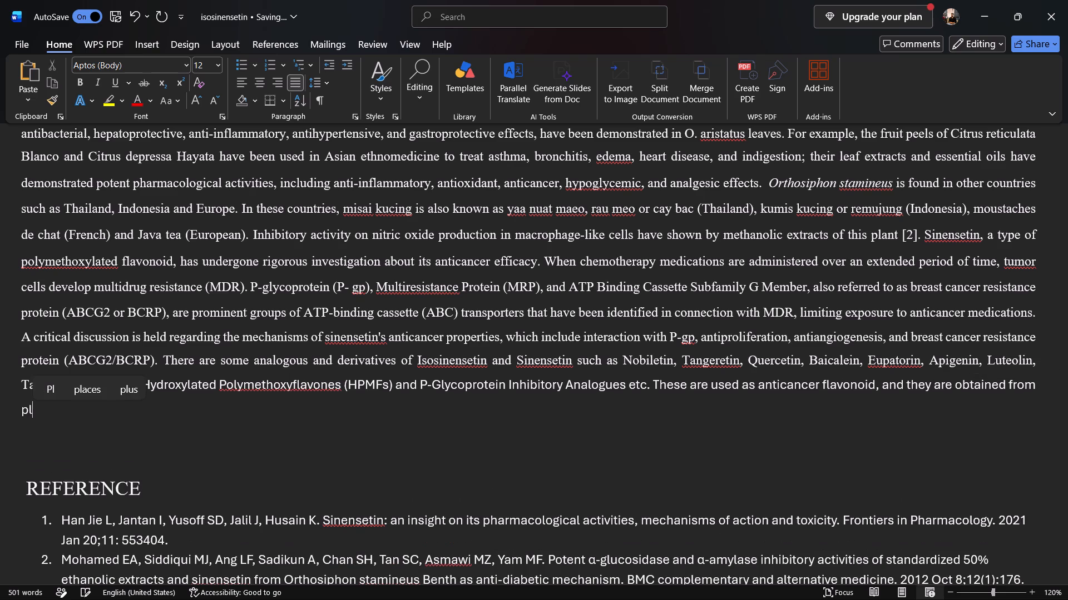
pyautogui.press('a')
pyautogui.press('n')
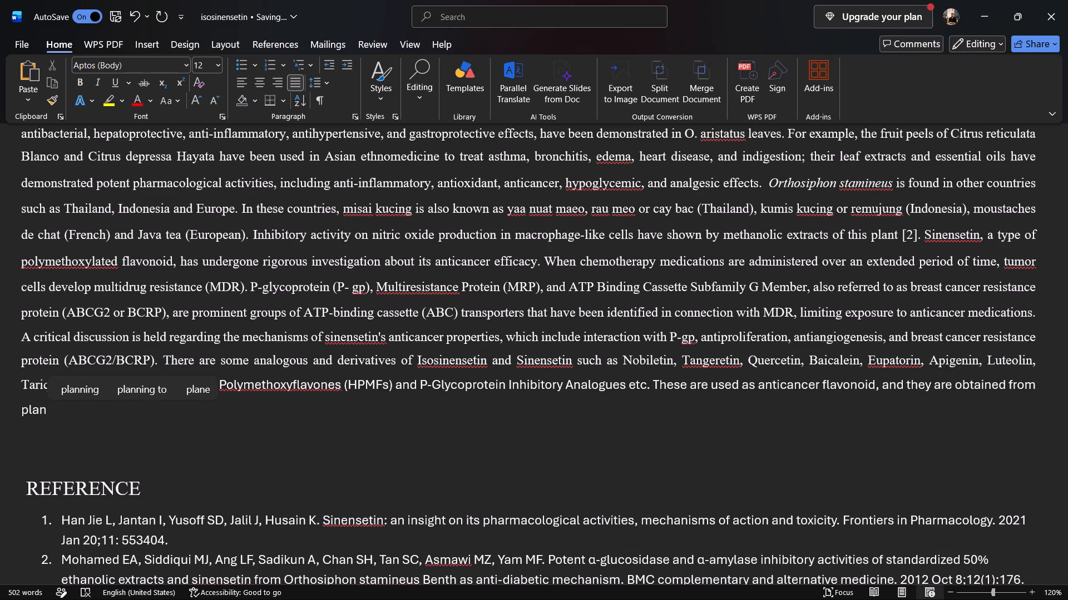
pyautogui.write('ts')
pyautogui.press('space')
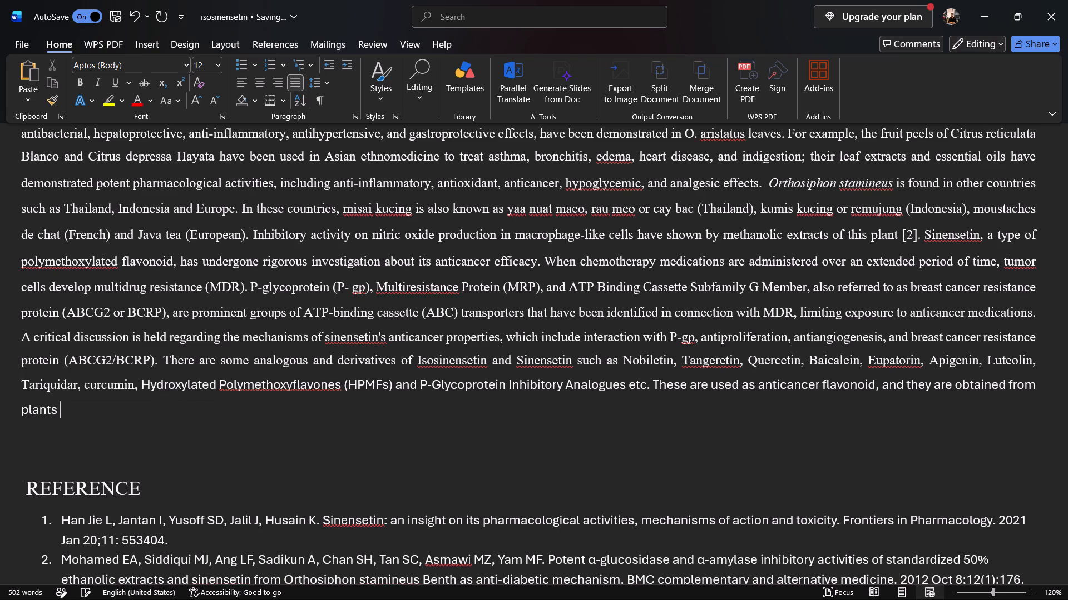
pyautogui.write('and th')
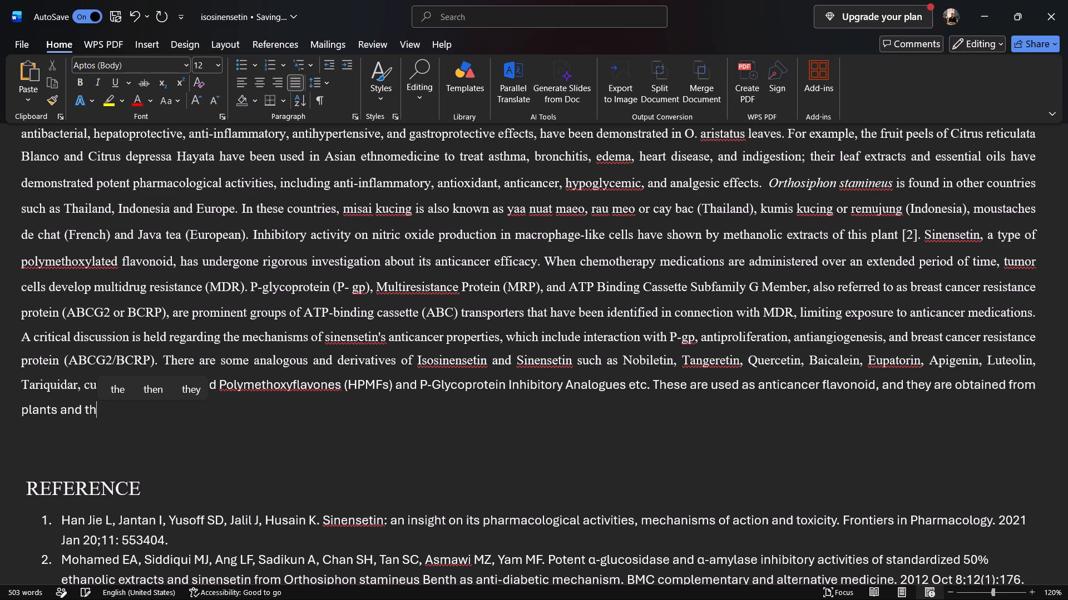
pyautogui.write('eir')
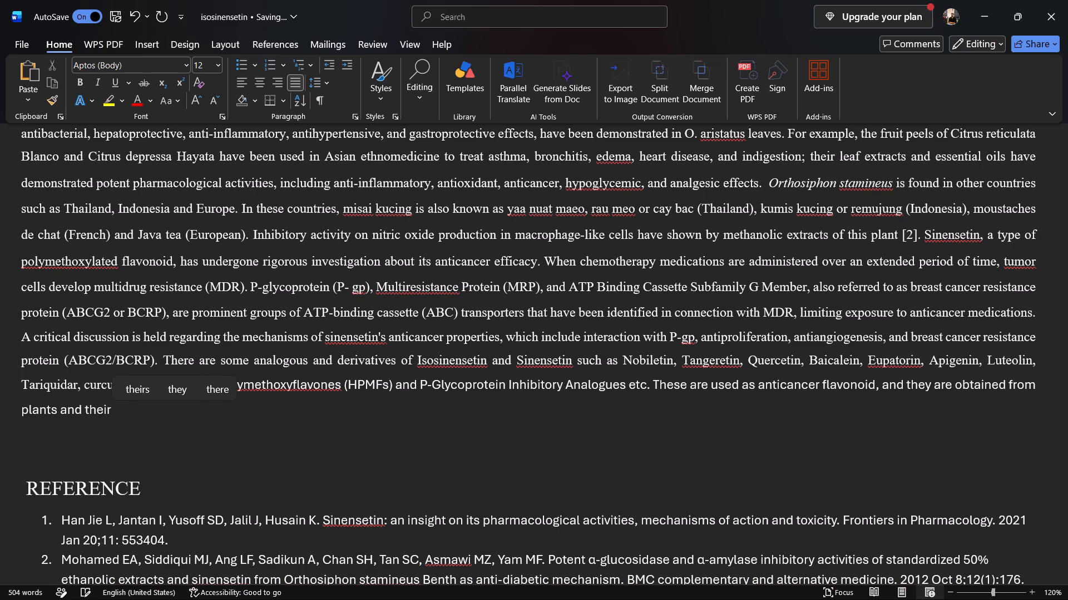
pyautogui.press('space')
pyautogui.write('parts')
pyautogui.press('space')
pyautogui.write('such as roots')
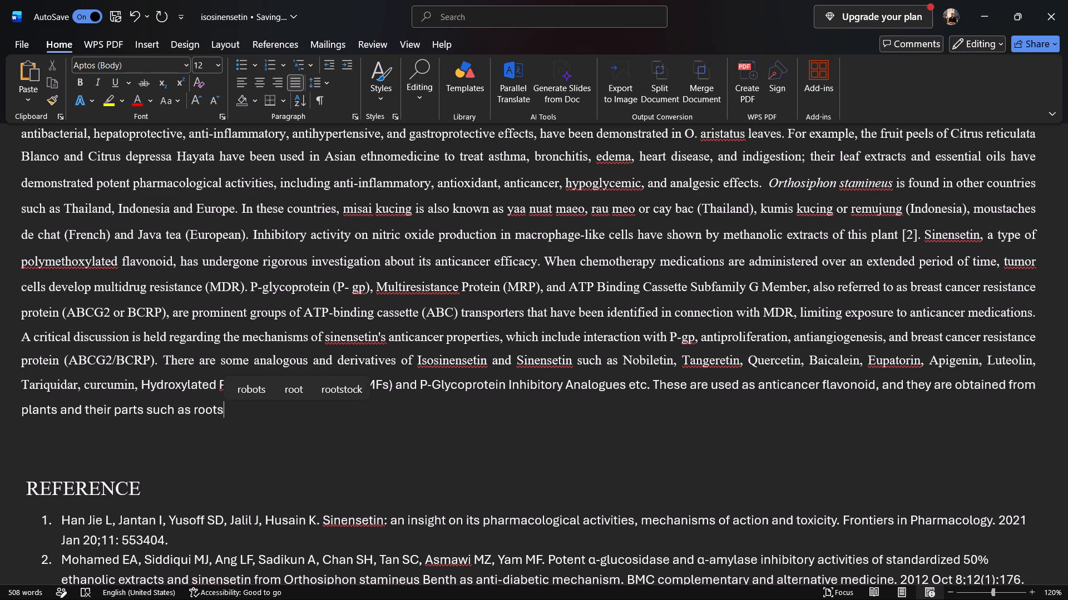
# Extend the list of plant parts after "roots" with leaves, peel, stems and fruits, separated by commas without spaces.
pyautogui.press(',')
pyautogui.write('leaves')
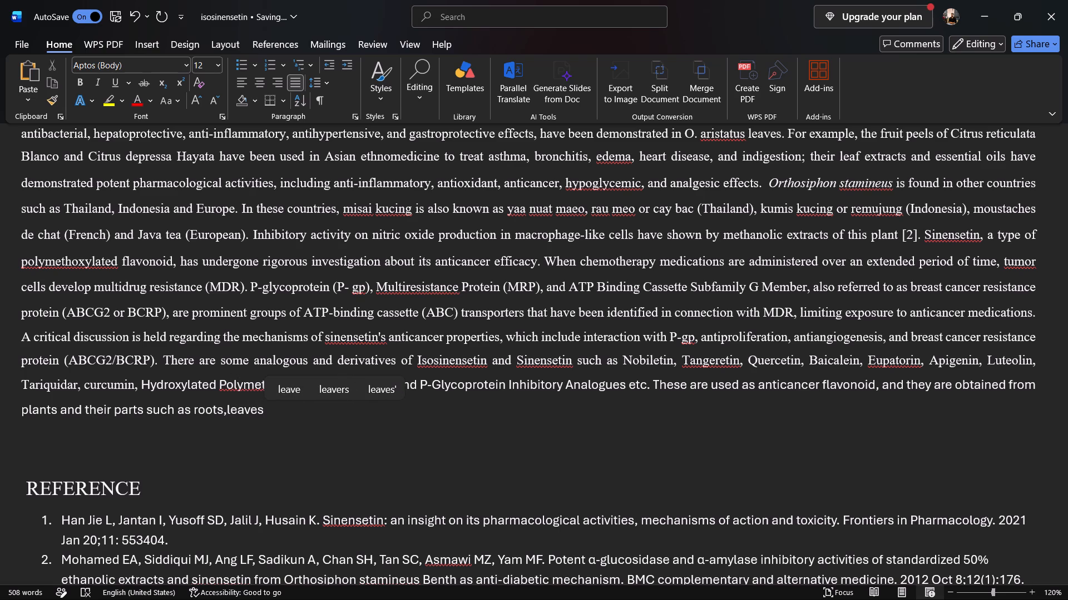
pyautogui.press(',')
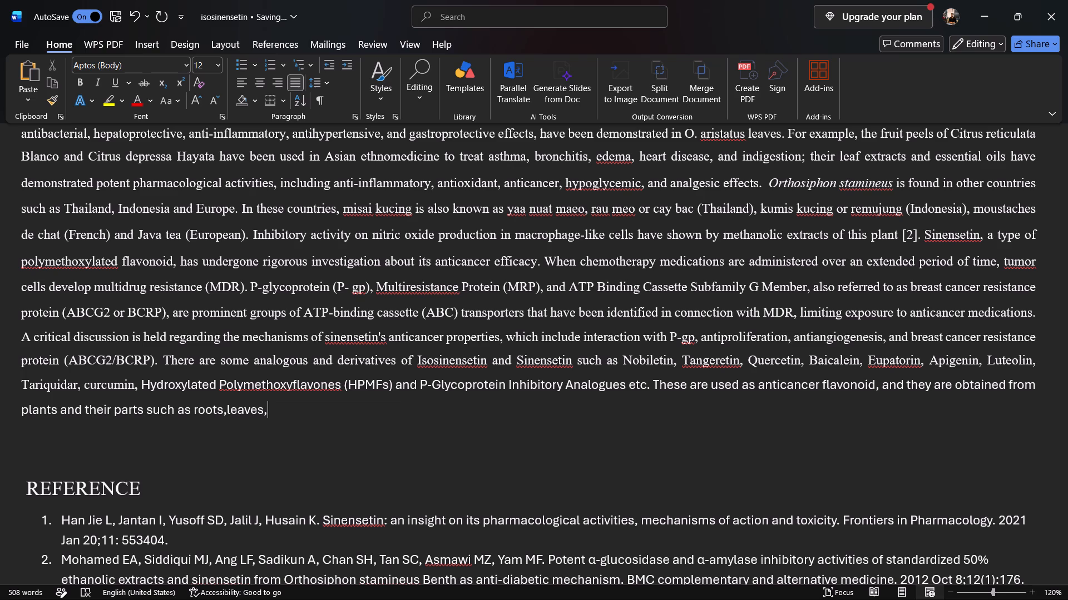
pyautogui.write('peel')
pyautogui.press(',')
pyautogui.write('stems')
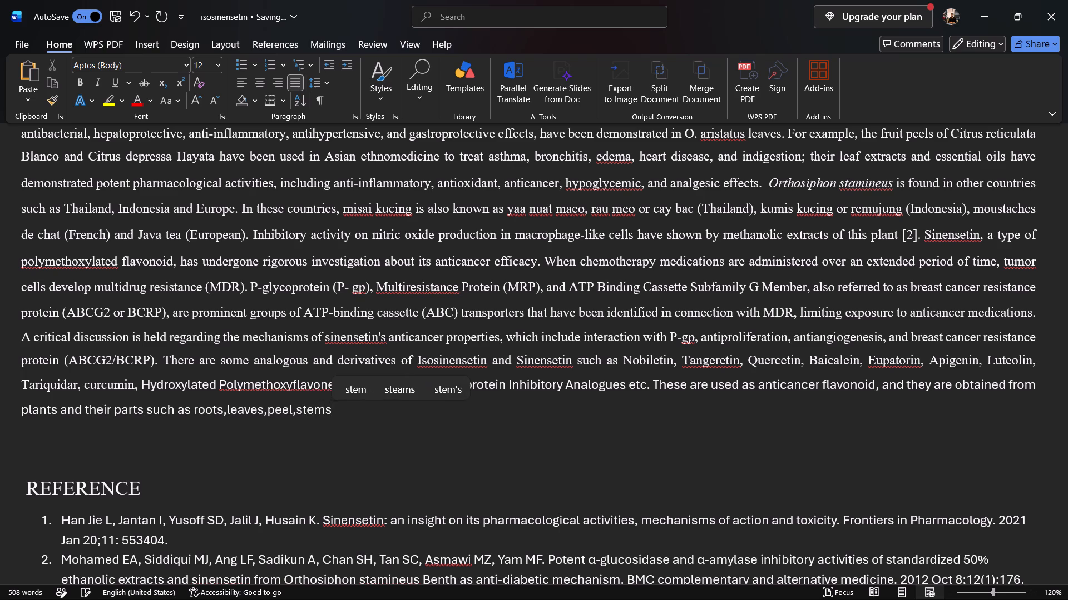
pyautogui.press(',')
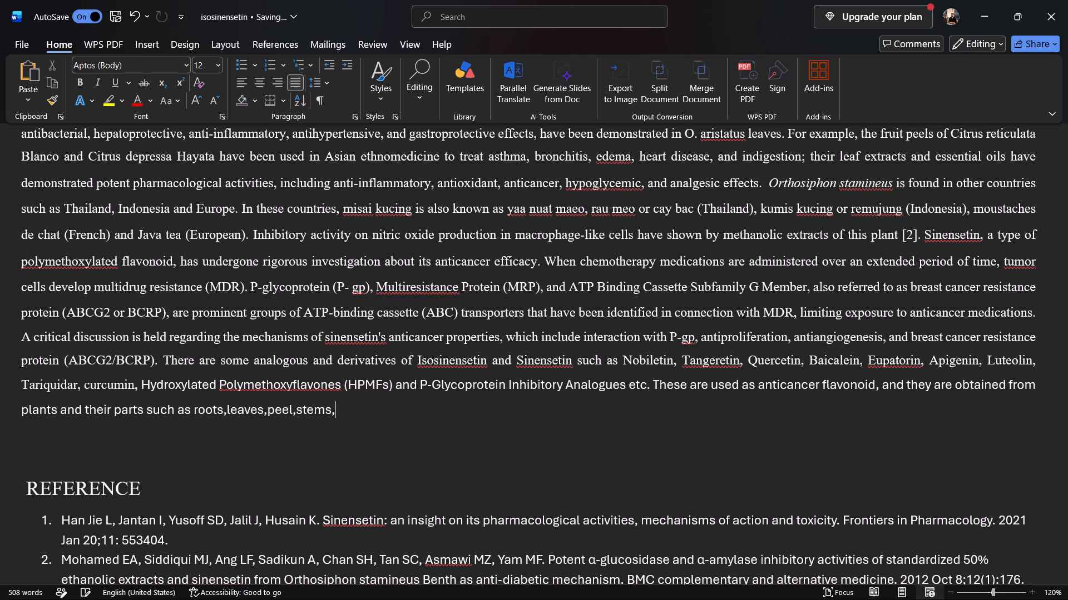
pyautogui.write('frit')
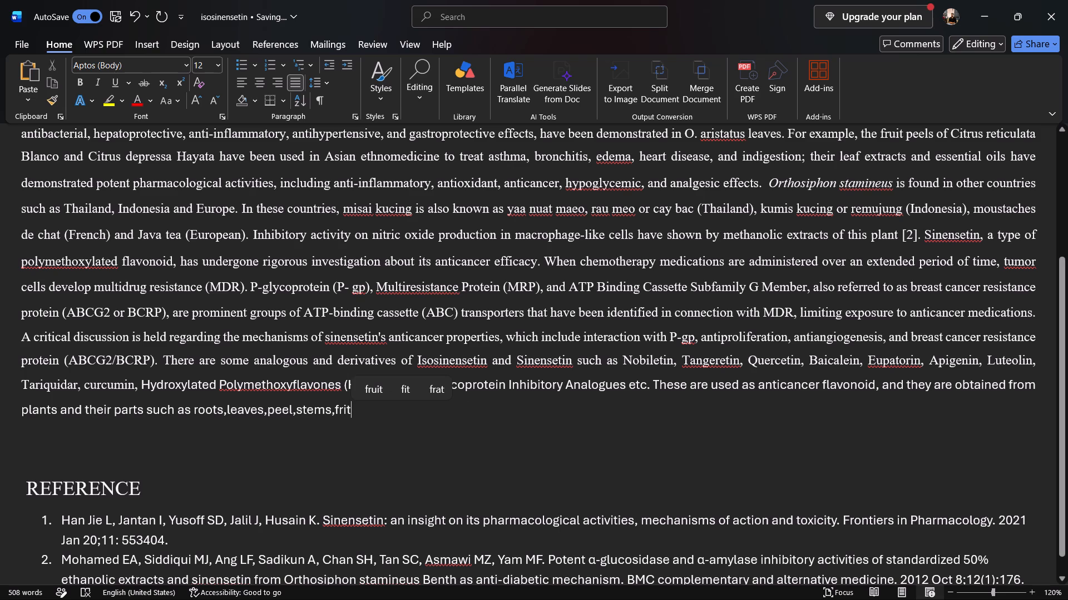
pyautogui.click(374, 389)
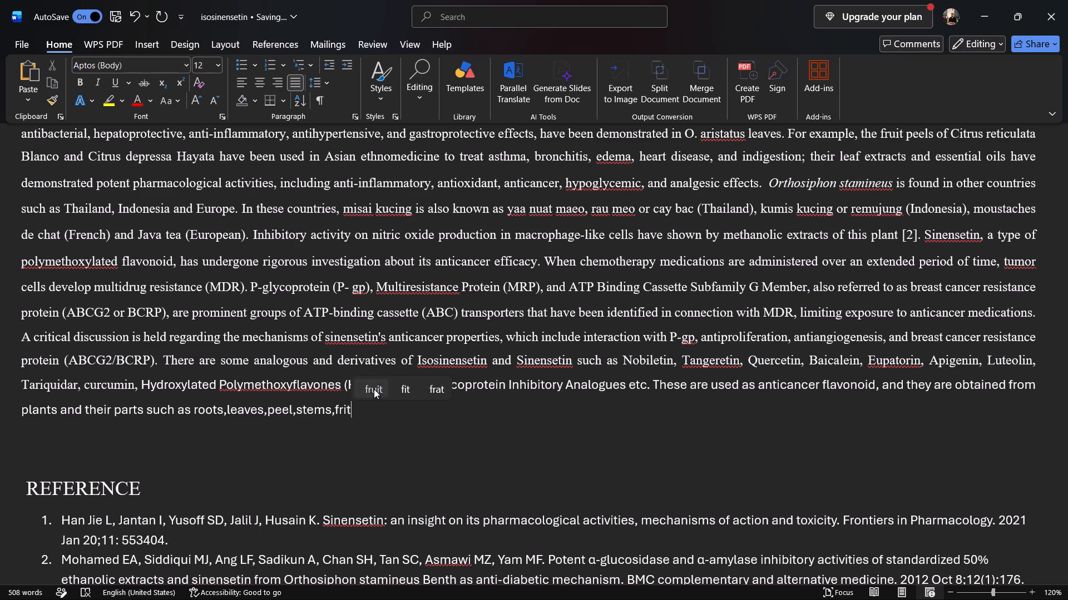
pyautogui.press('BackSpace')
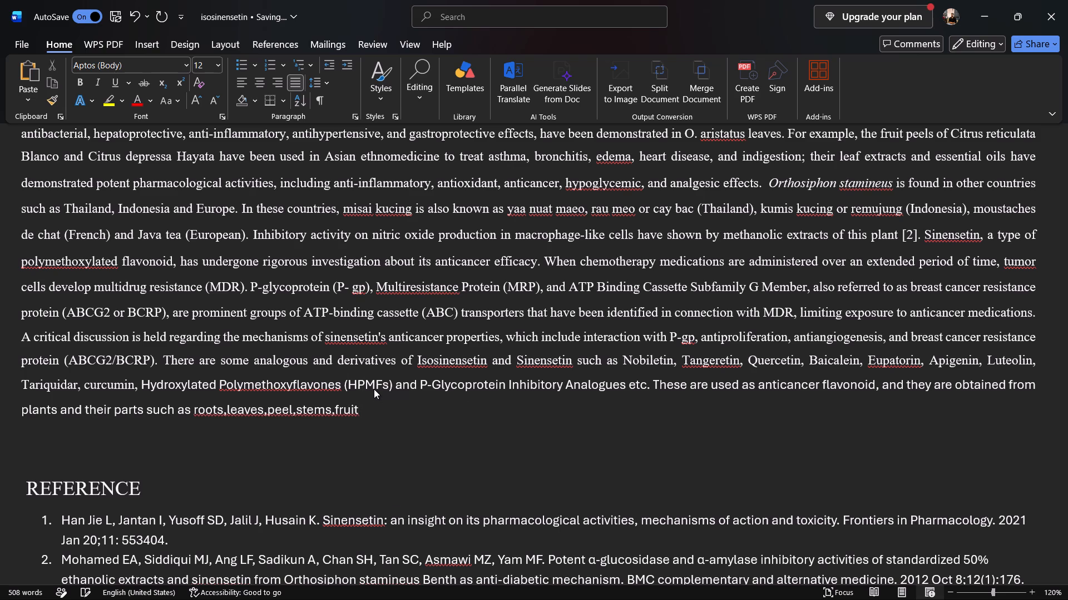
pyautogui.press('s')
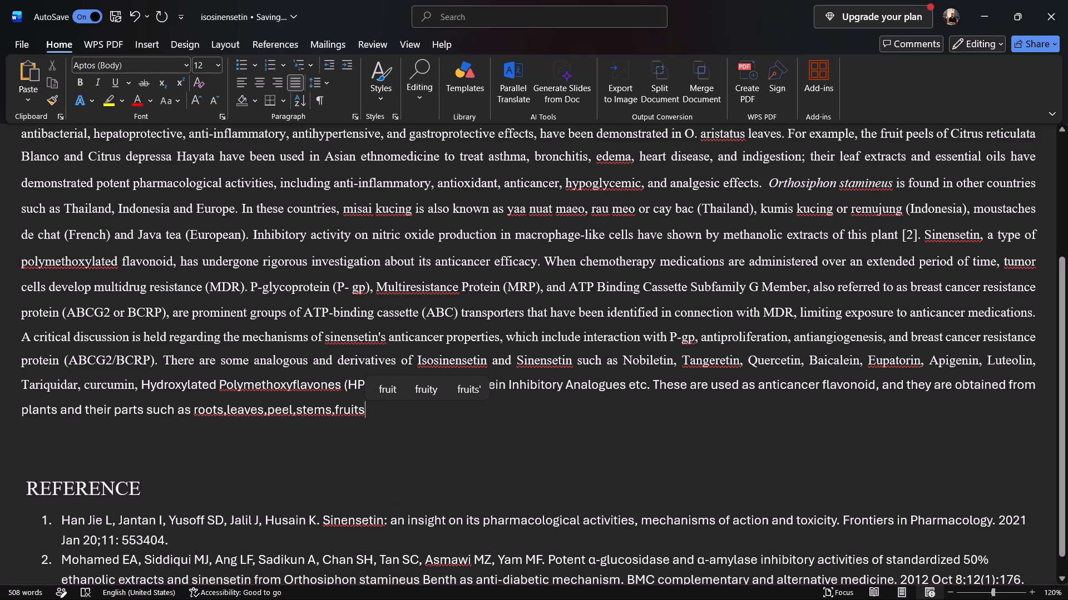
# Space out the plant-parts list with a space before "fruits" and "stems", and one before the commas following "leaves" and "roots".
pyautogui.click(334, 409)
pyautogui.press('space')
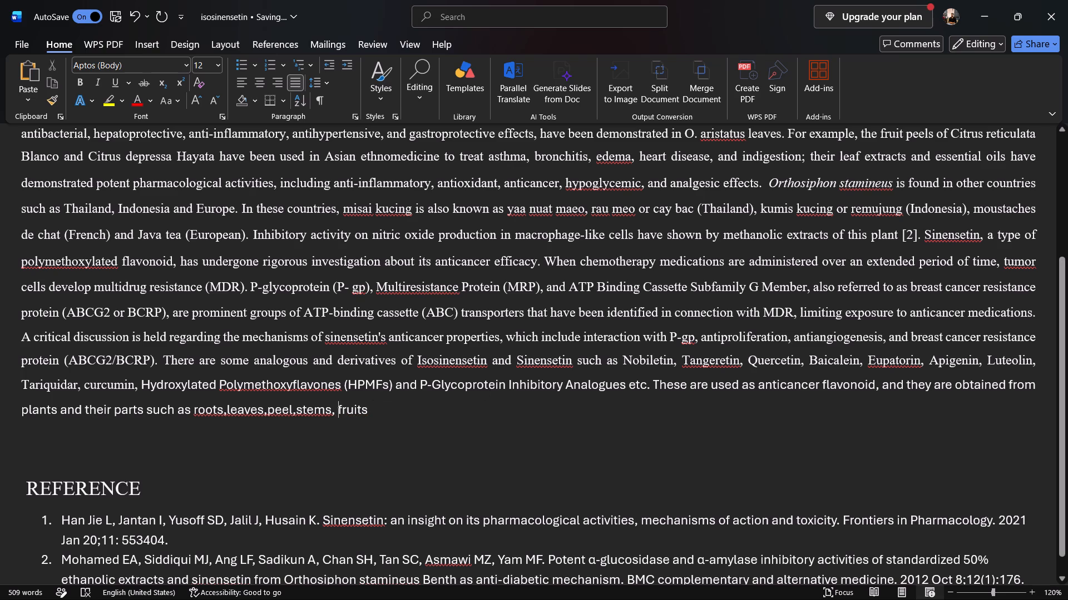
pyautogui.click(297, 411)
pyautogui.press('space')
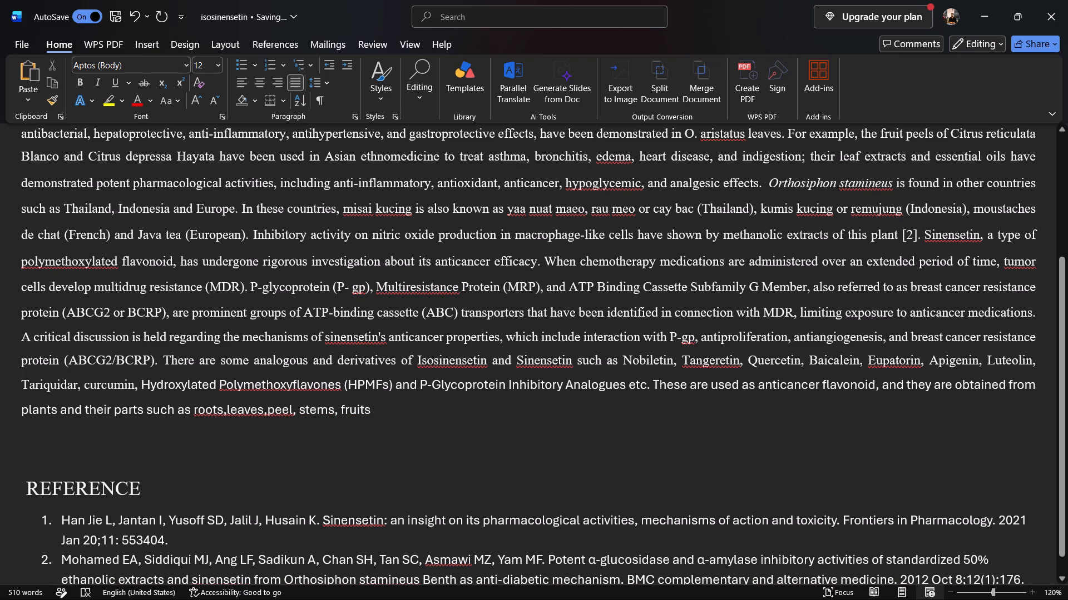
pyautogui.click(265, 411)
pyautogui.press('space')
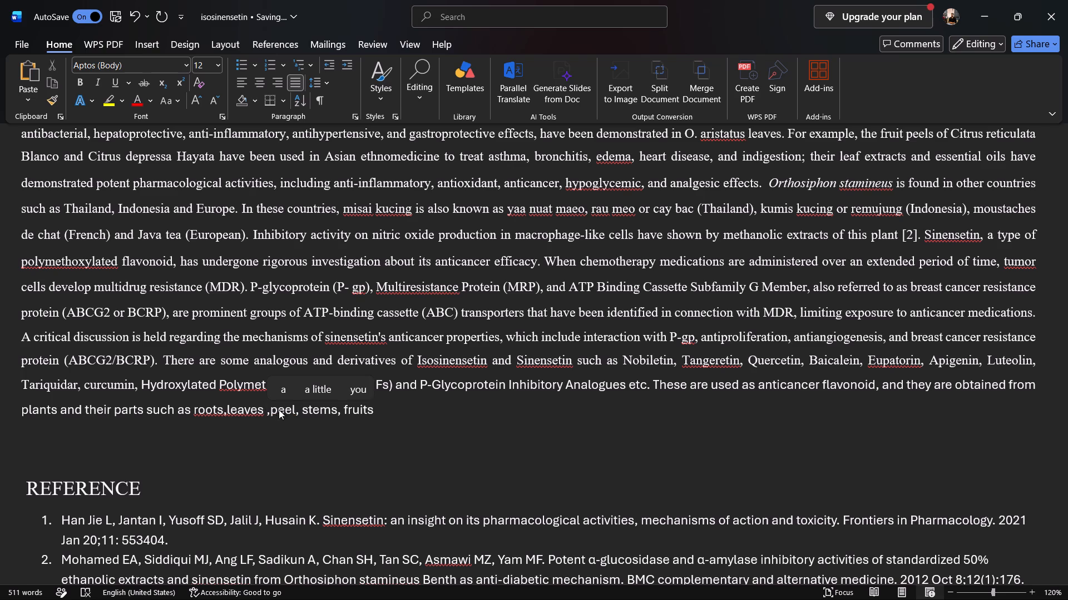
pyautogui.click(224, 411)
pyautogui.press('space')
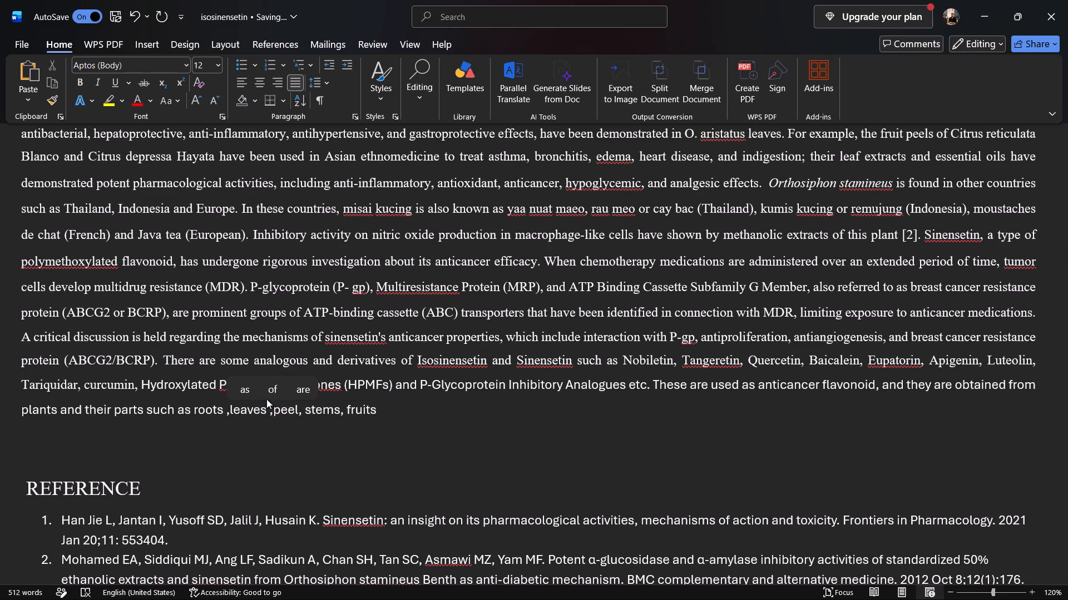
# Add a comma and a space after "fruits" at the end of the plant-parts list.
pyautogui.click(387, 409)
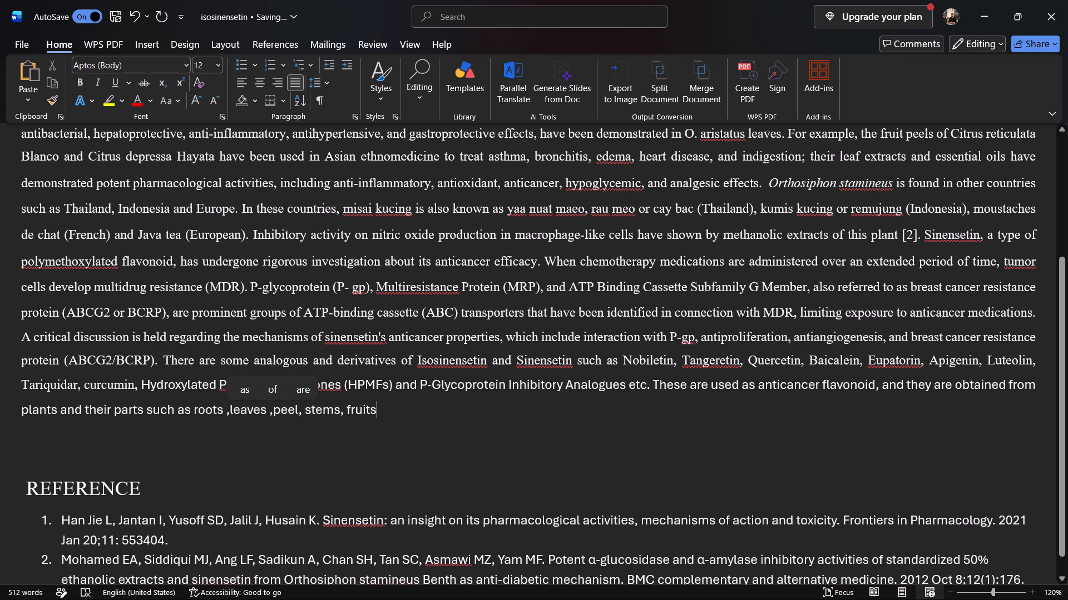
pyautogui.press(',')
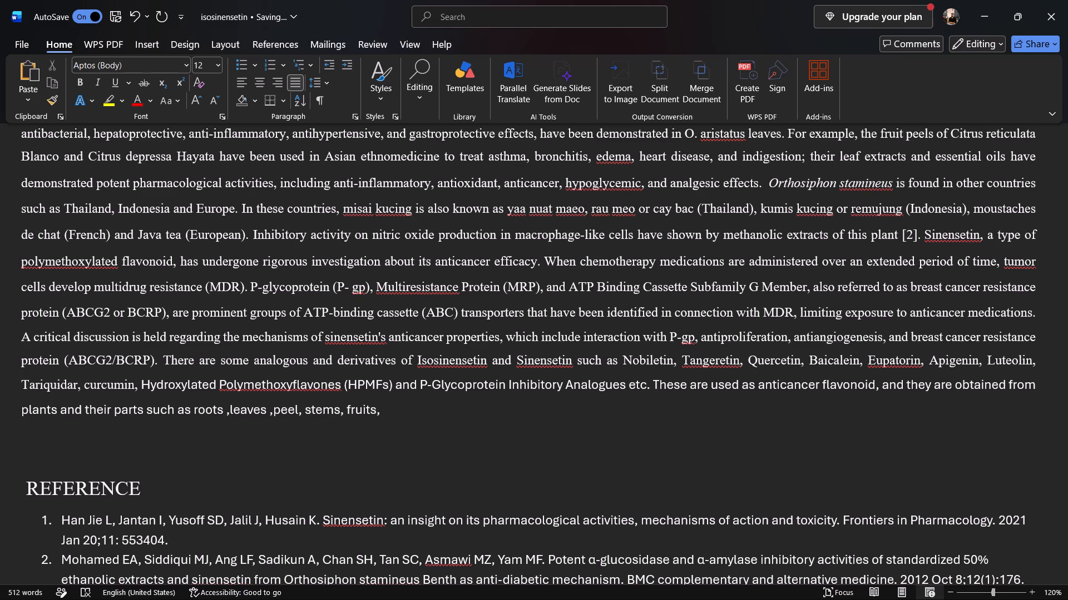
pyautogui.press('space')
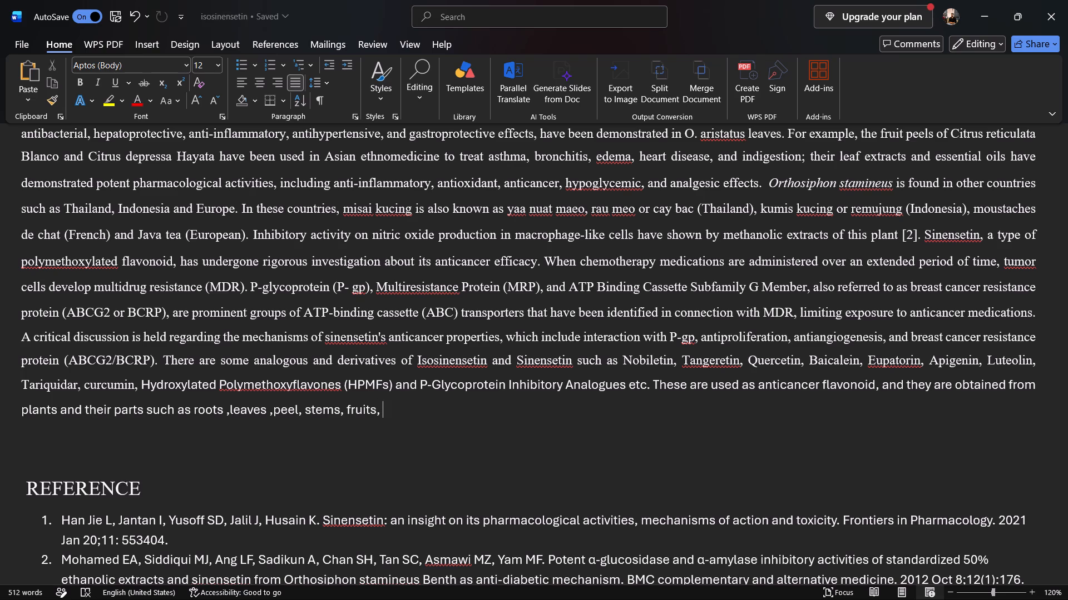
# Correct the spacing between "leaves" and "peel" so the space follows the comma instead of preceding it.
pyautogui.click(274, 408)
pyautogui.press('space')
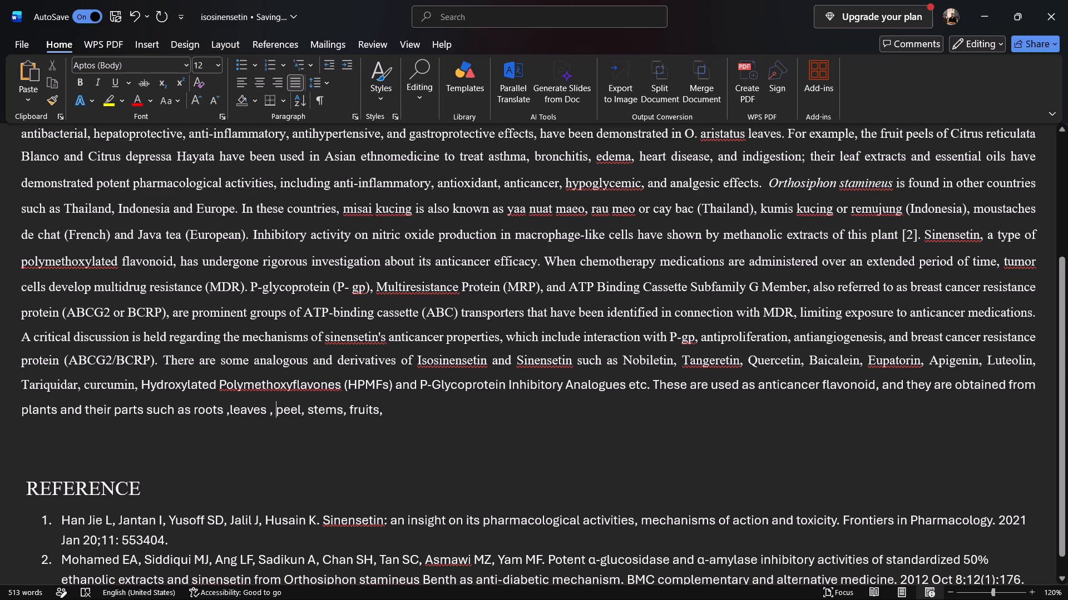
pyautogui.click(273, 412)
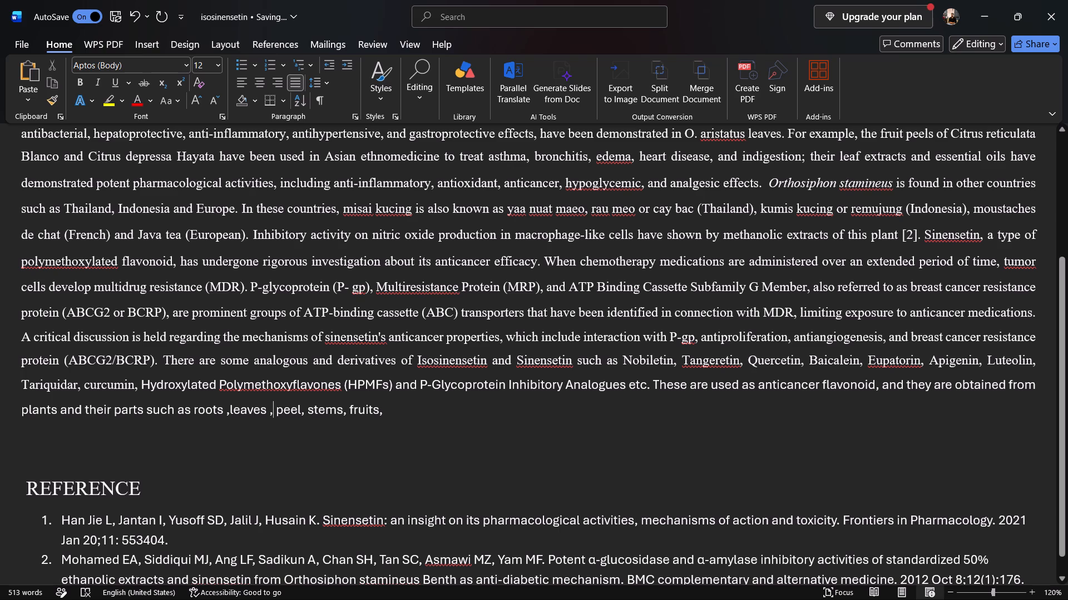
pyautogui.click(269, 412)
pyautogui.press('BackSpace')
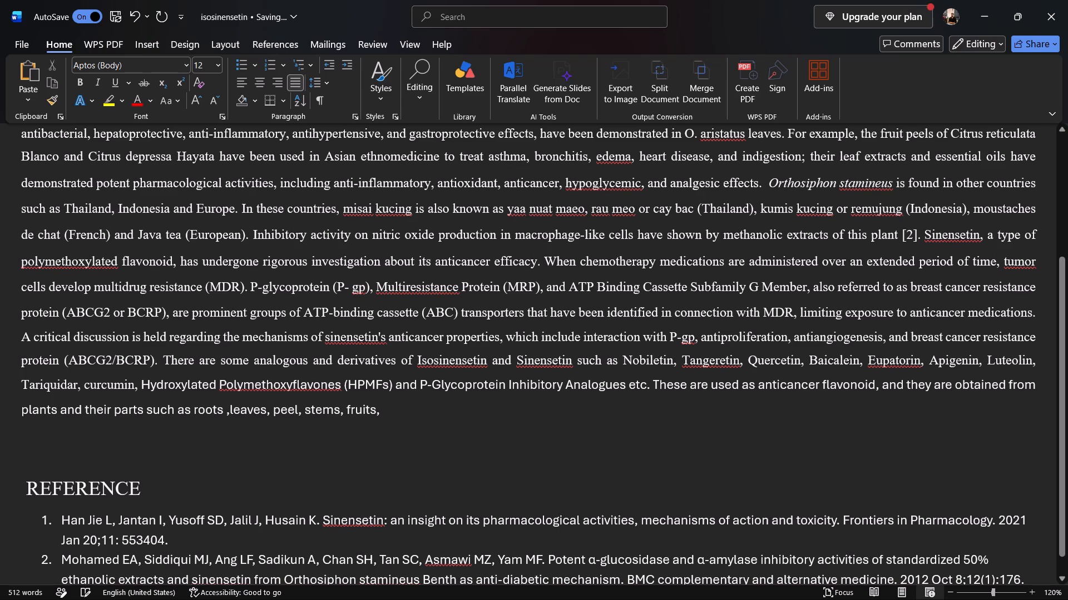
# Add "bark," after "fruits," in the plant-parts list, with a space on either side of it.
pyautogui.click(383, 410)
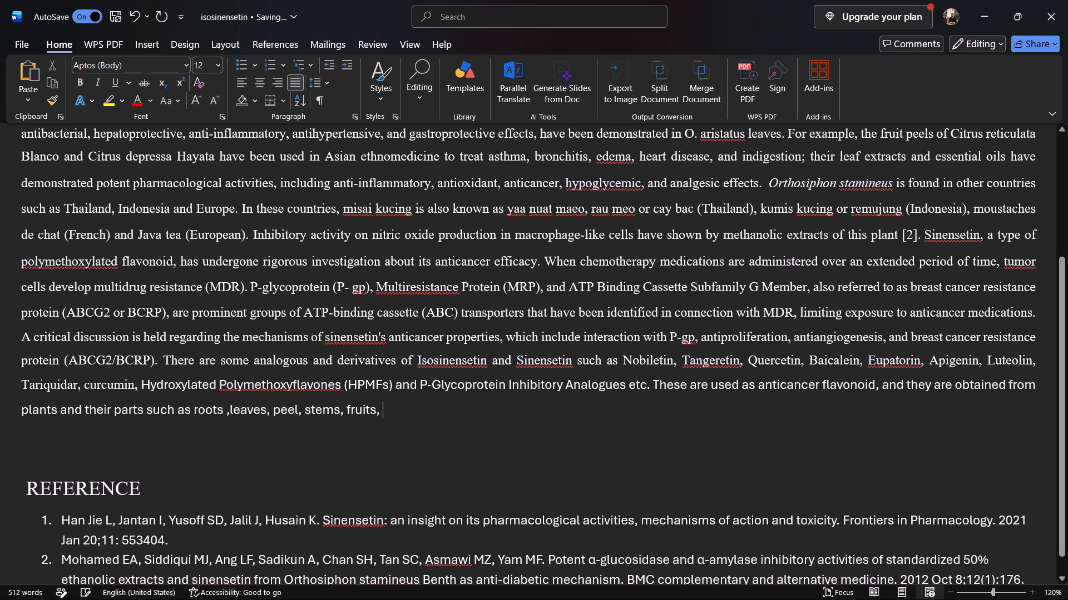
pyautogui.press('BackSpace')
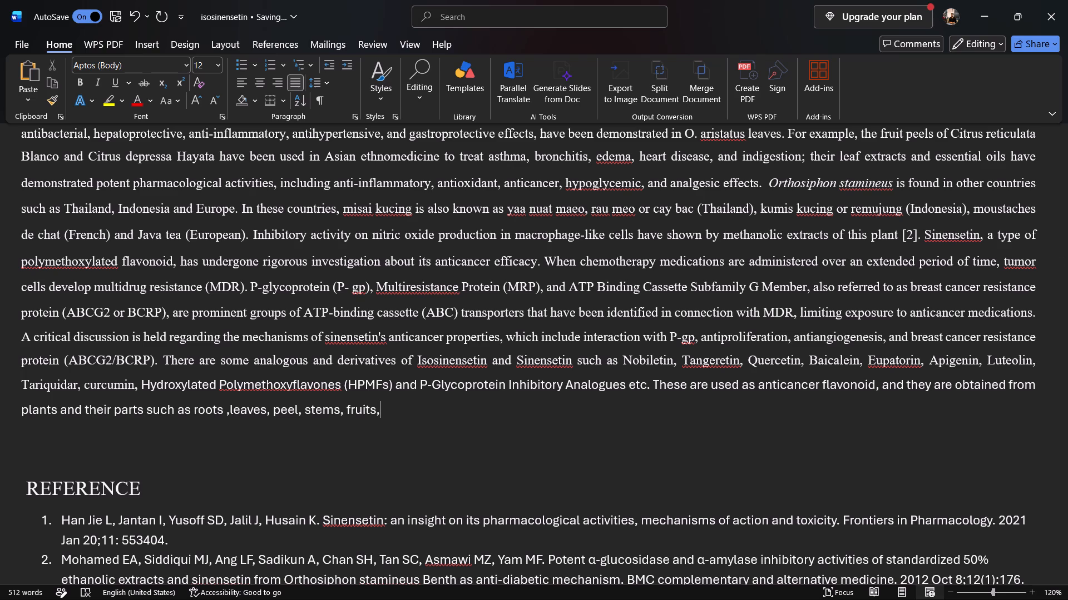
pyautogui.write('bar')
pyautogui.press('k')
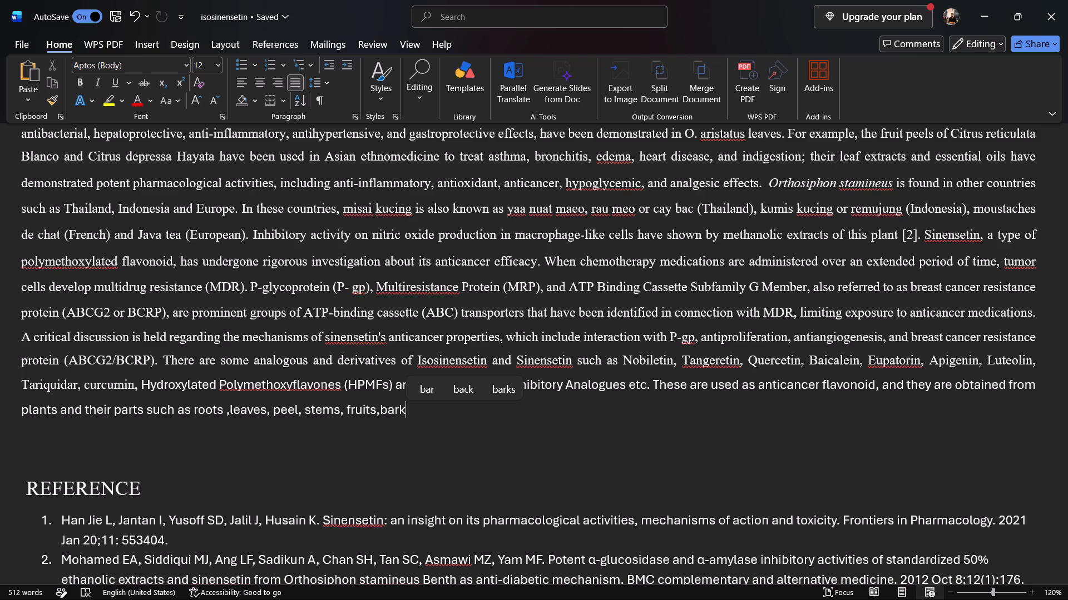
pyautogui.press(',')
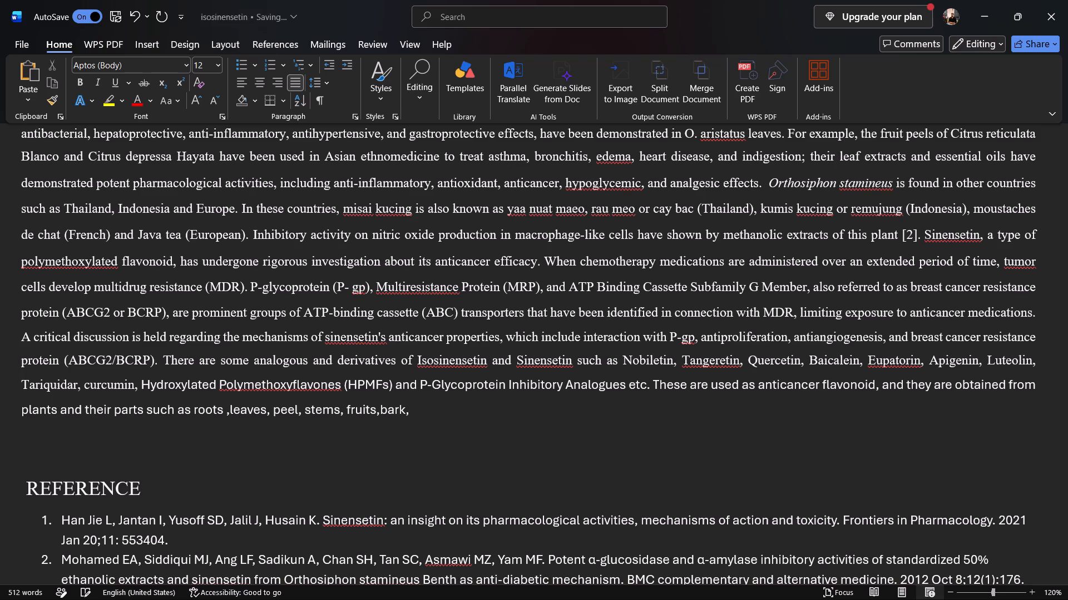
pyautogui.press('space')
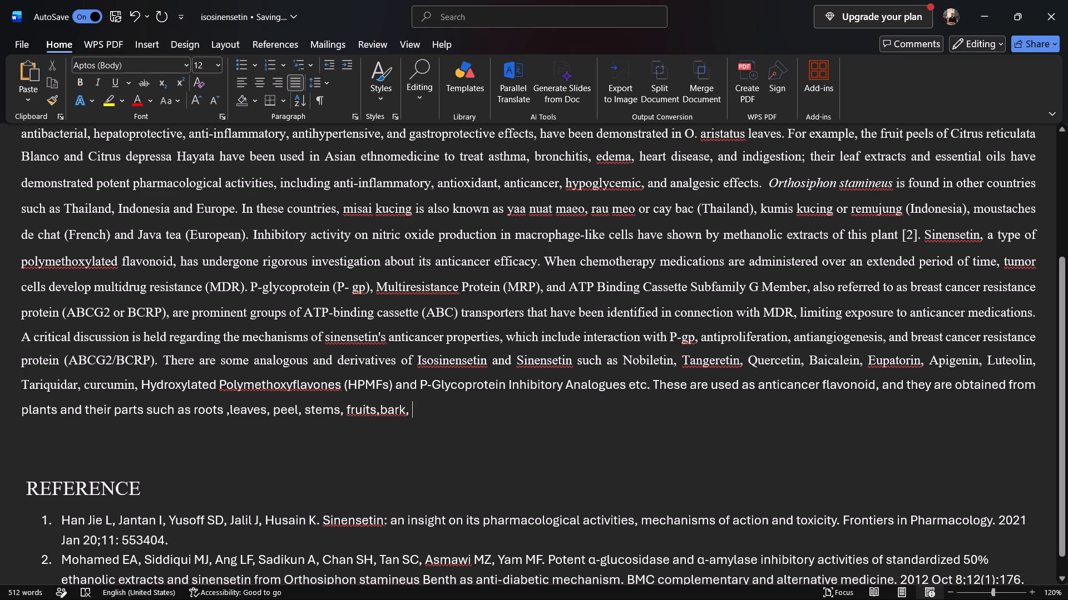
pyautogui.press('space')
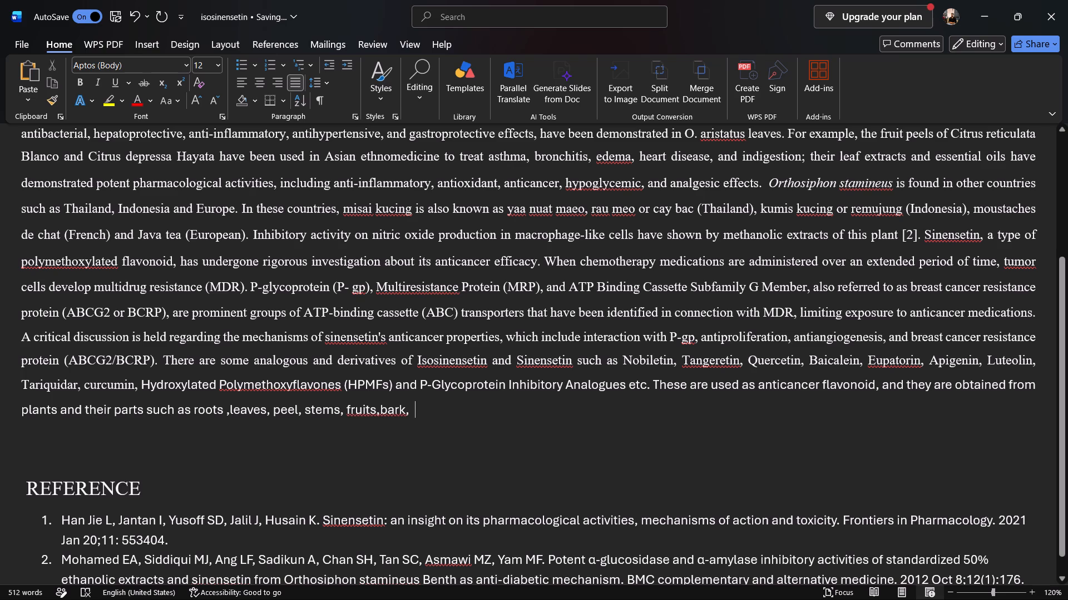
pyautogui.click(381, 411)
pyautogui.press('space')
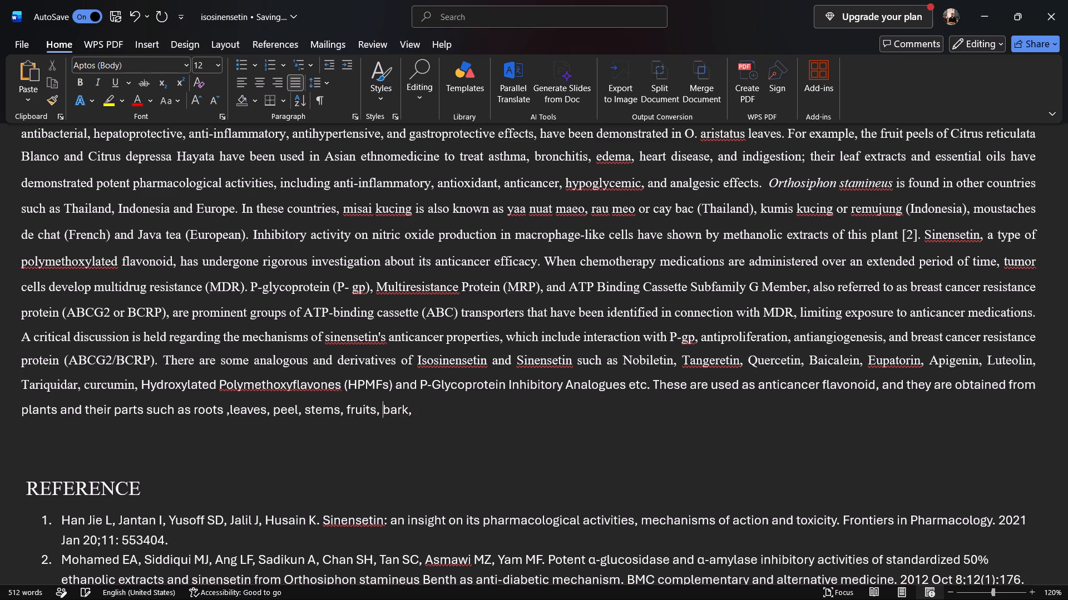
pyautogui.click(413, 409)
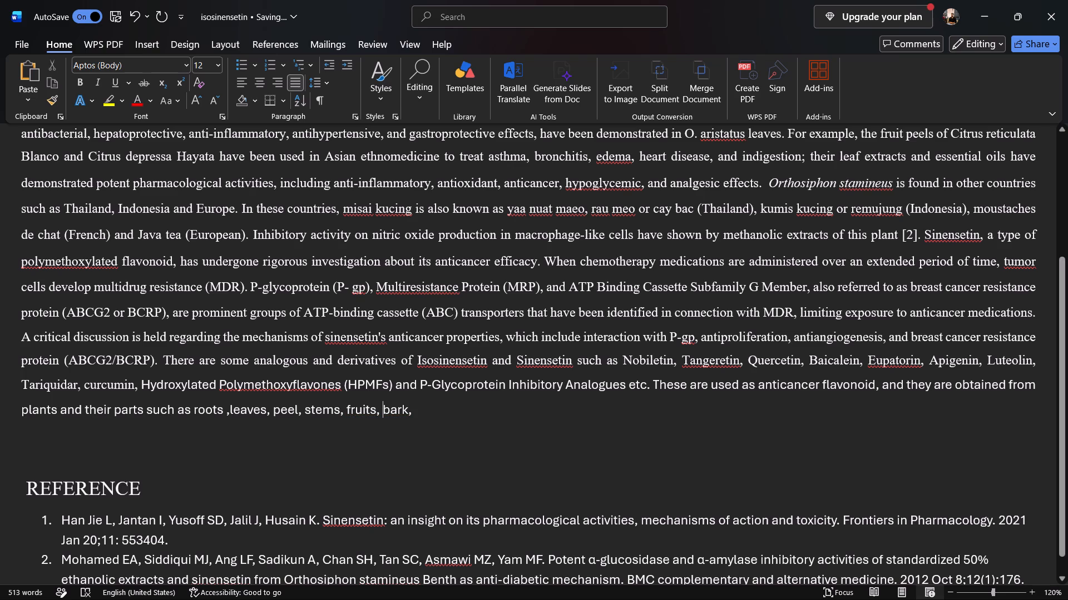
pyautogui.press('space')
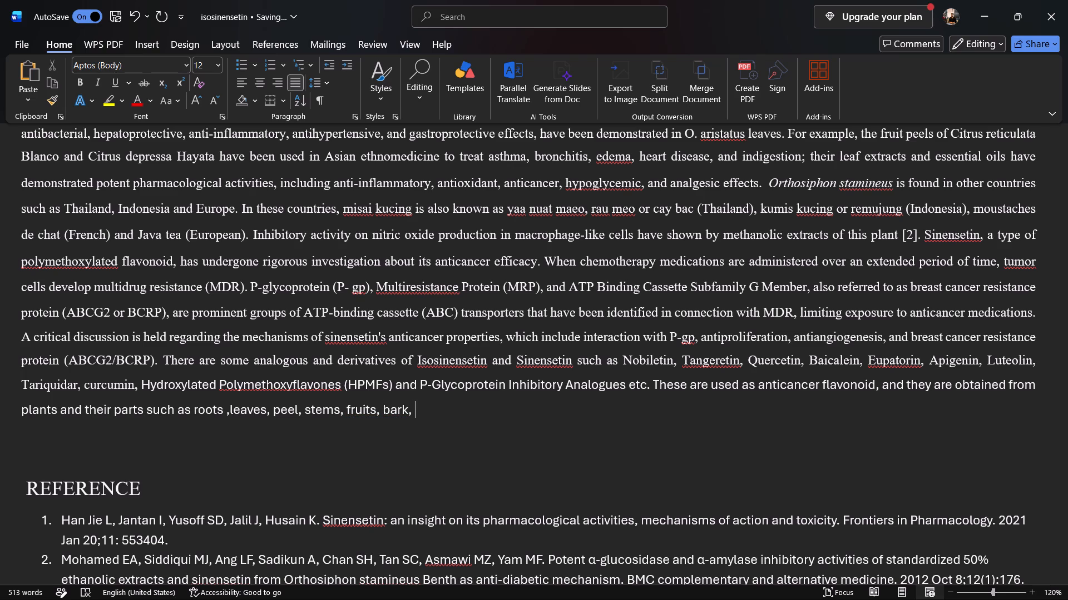
# Add "gum" after "bark," in the plant-parts list, followed by a comma and a space.
pyautogui.press('f')
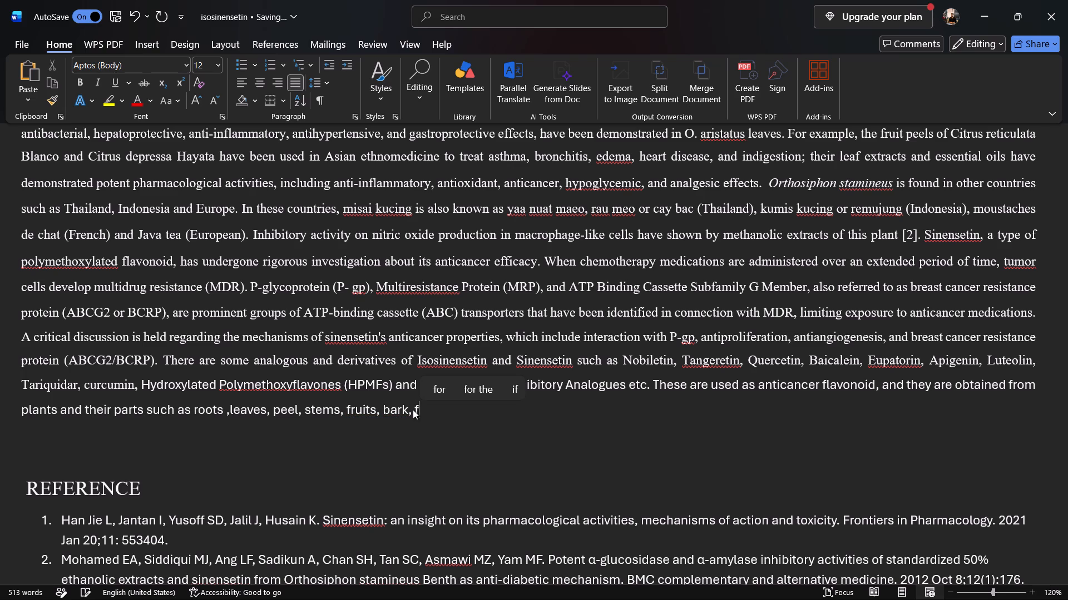
pyautogui.press('BackSpace')
pyautogui.write('gum')
pyautogui.write(',')
pyautogui.press('space')
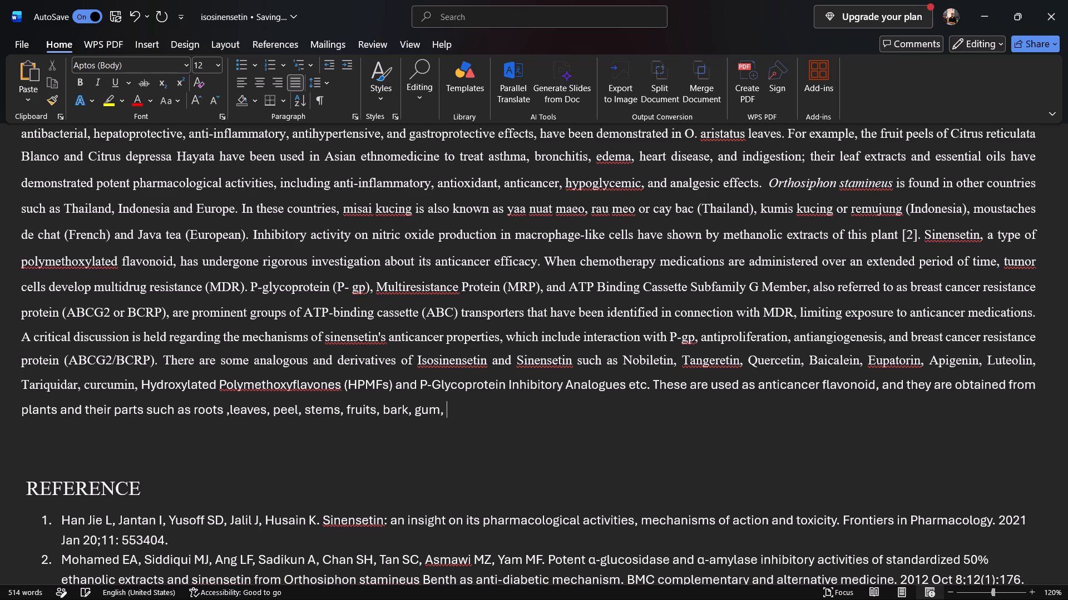
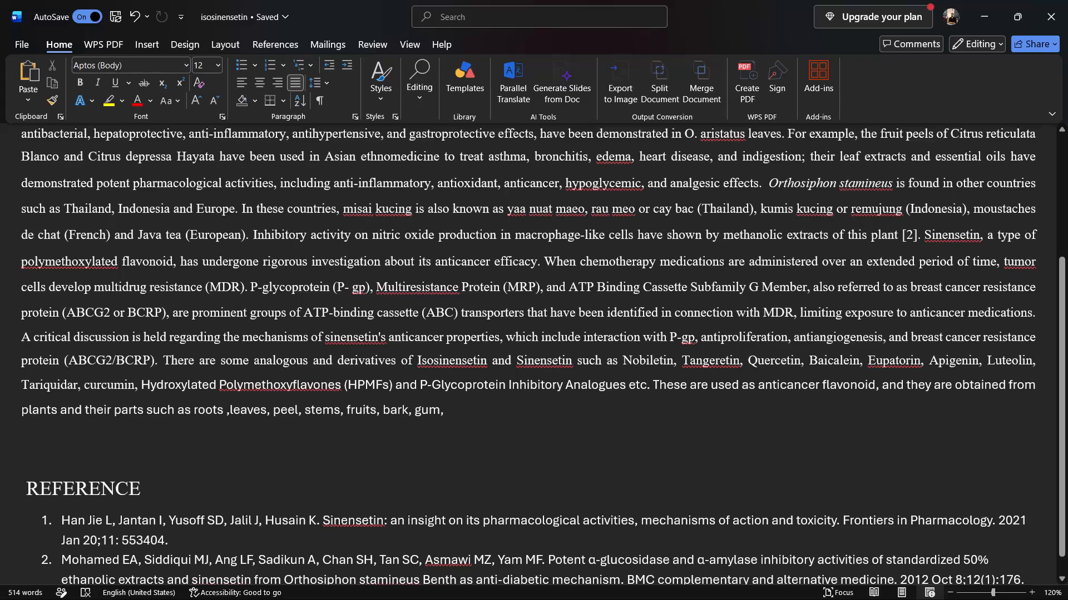
# Replace the comma between "bark" and "gum" in the plant-parts list with the word "and".
pyautogui.click(411, 412)
pyautogui.press('BackSpace')
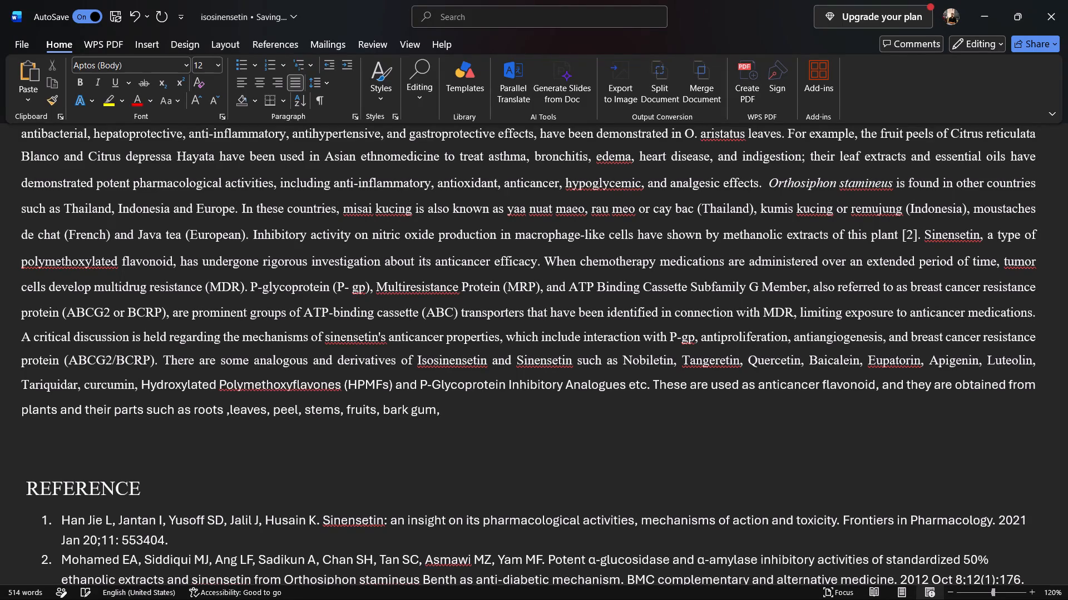
pyautogui.press('space')
pyautogui.write('and')
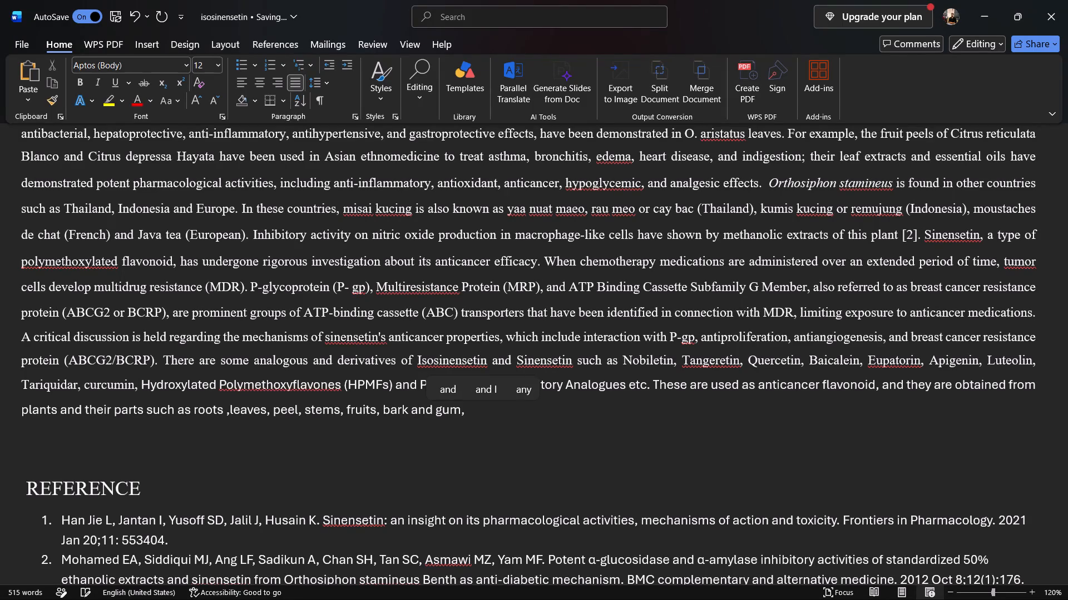
# Replace the comma after "gum" with a space and "etc." to end the plant-parts sentence.
pyautogui.click(468, 409)
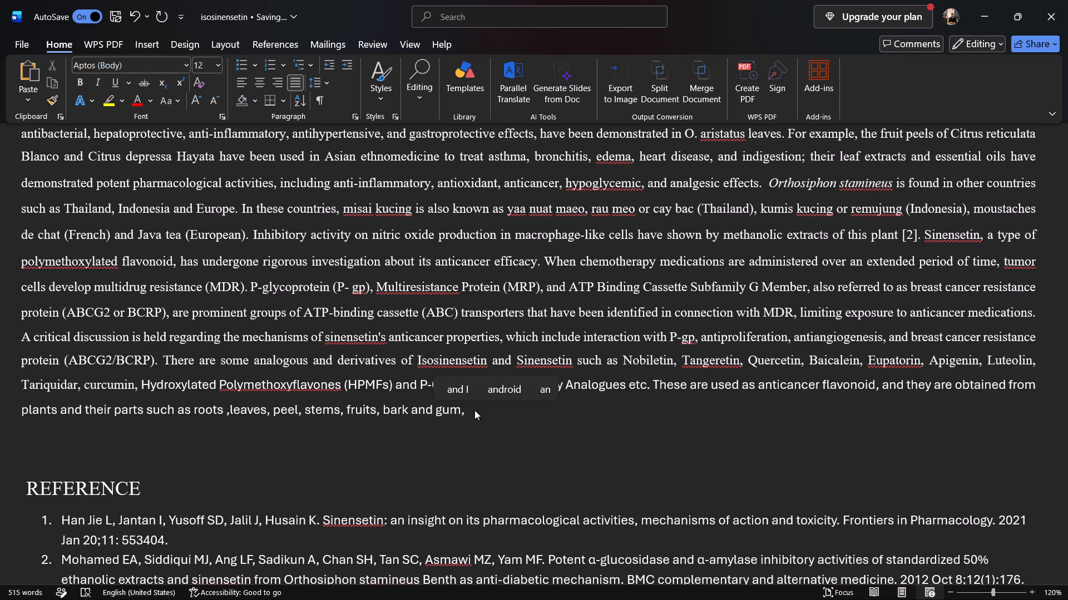
pyautogui.press('space')
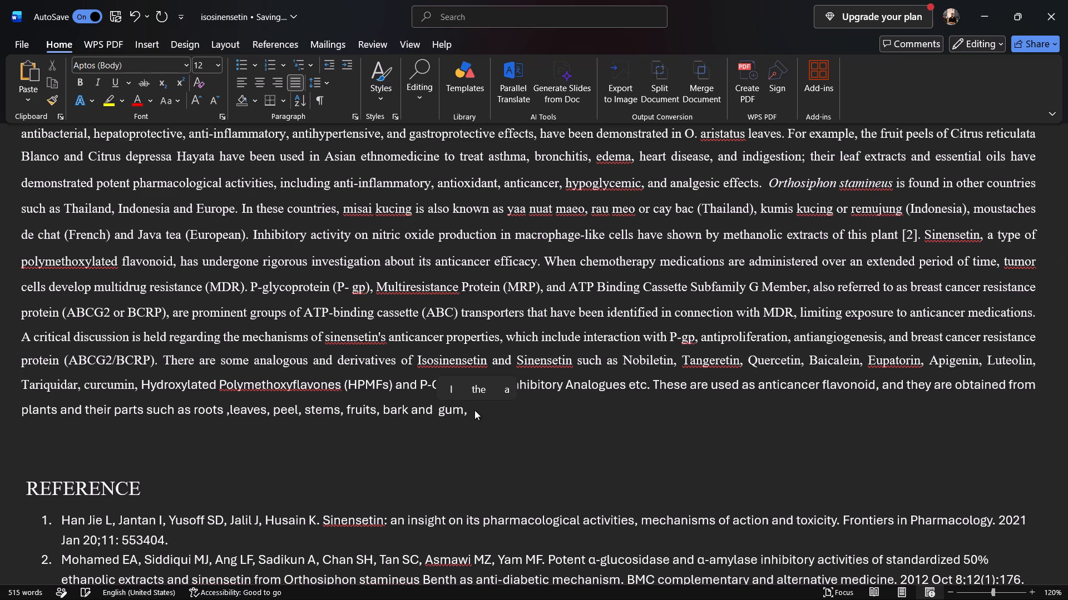
pyautogui.moveTo(474, 410); pyautogui.dragTo(483, 484)
pyautogui.click(483, 484)
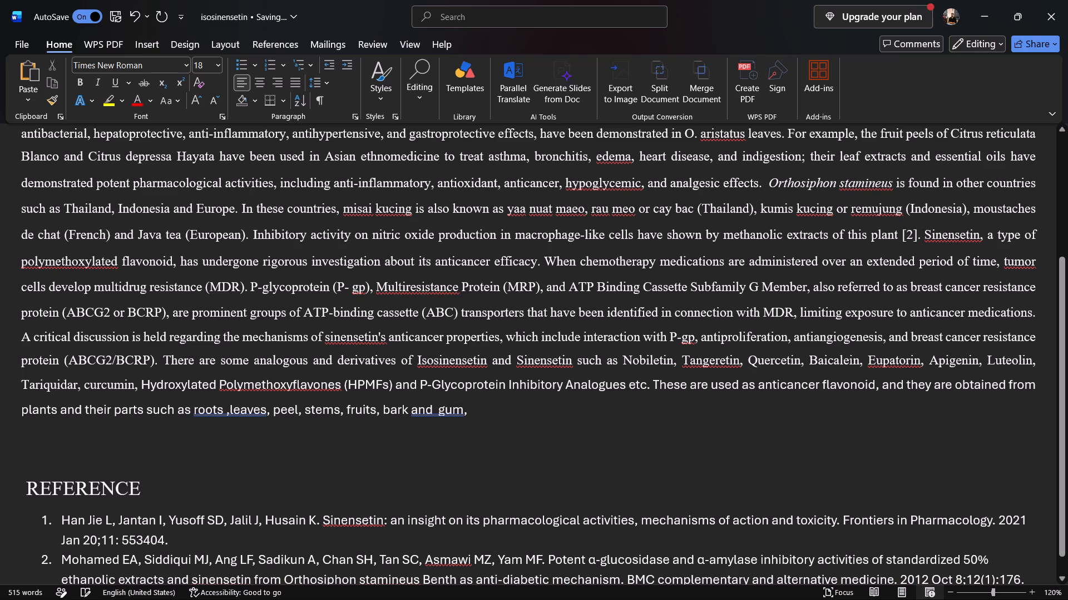
pyautogui.click(468, 412)
pyautogui.press('BackSpace')
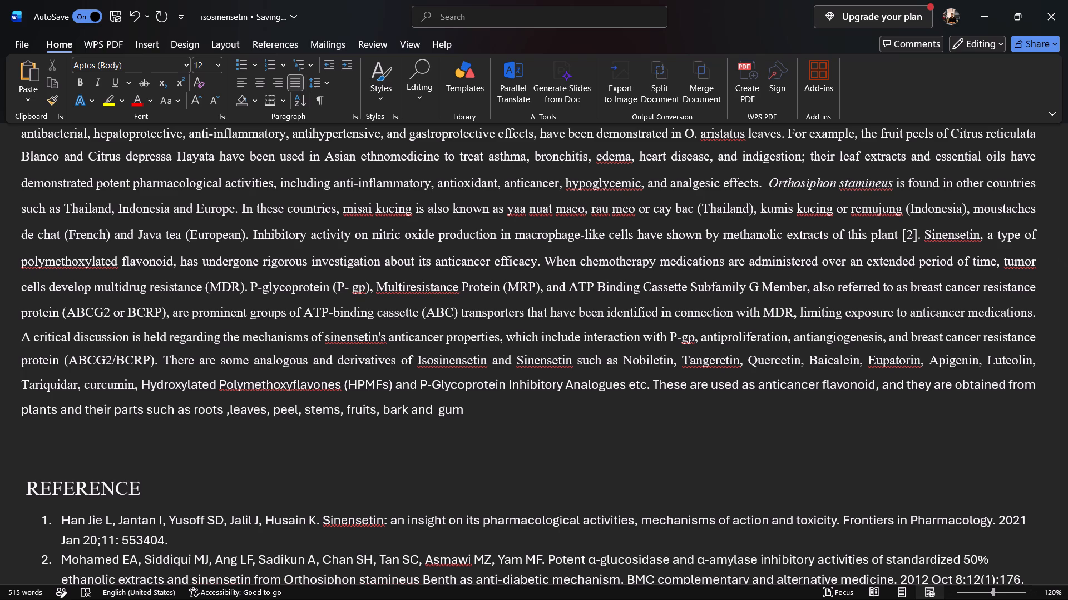
pyautogui.press('space')
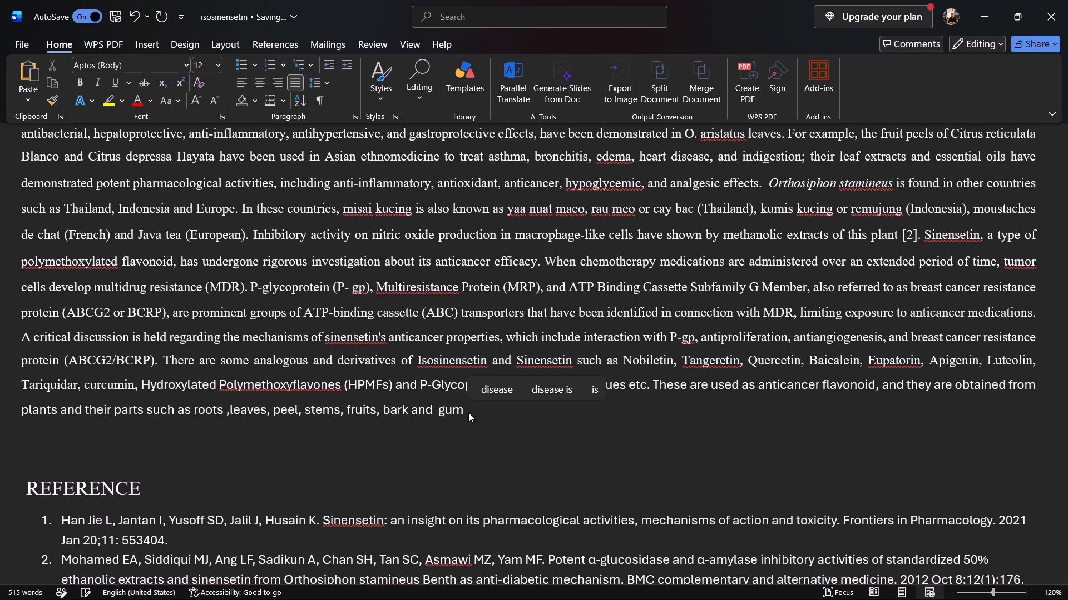
pyautogui.write('etc')
pyautogui.press('.')
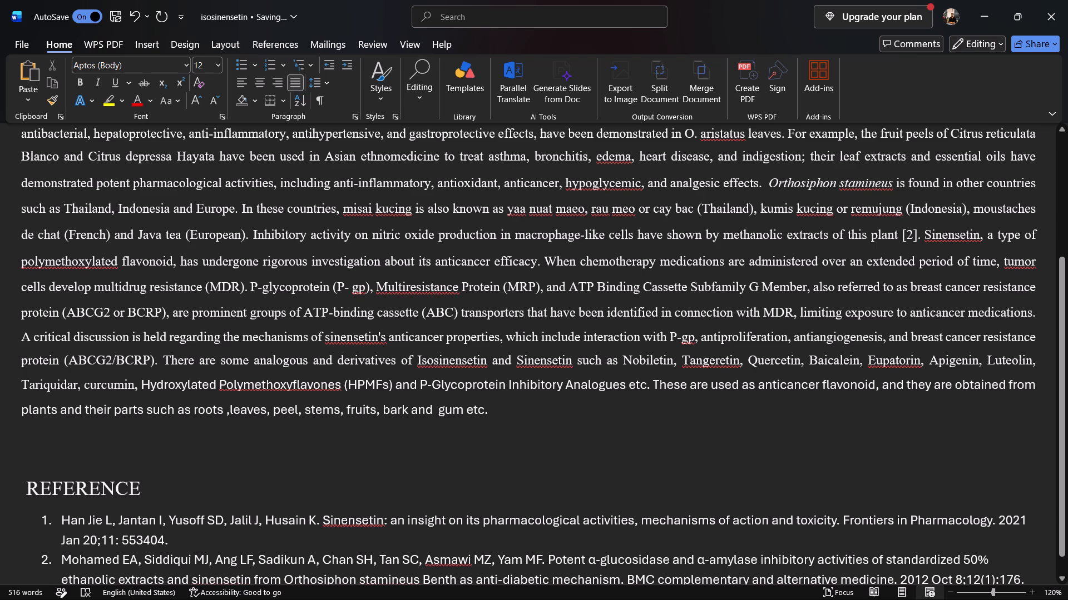
# Remove the extra space between "and" and "gum" in the plant-parts list.
pyautogui.click(418, 423)
pyautogui.click(440, 412)
pyautogui.press('BackSpace')
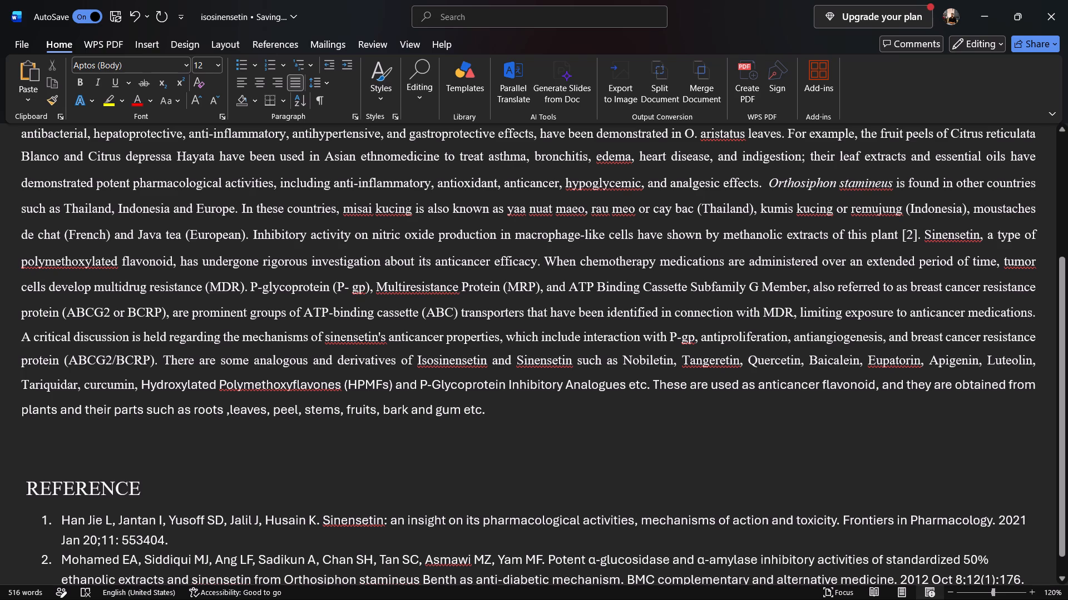
# Correct the spacing between "roots" and "leaves" so the space follows the comma instead of preceding it.
pyautogui.click(224, 411)
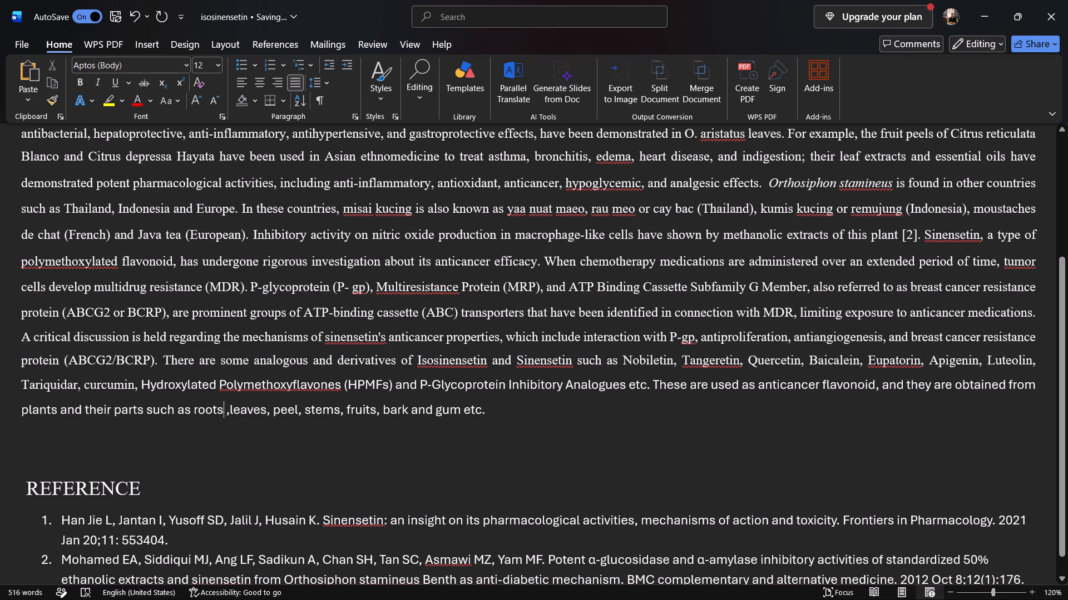
pyautogui.click(228, 413)
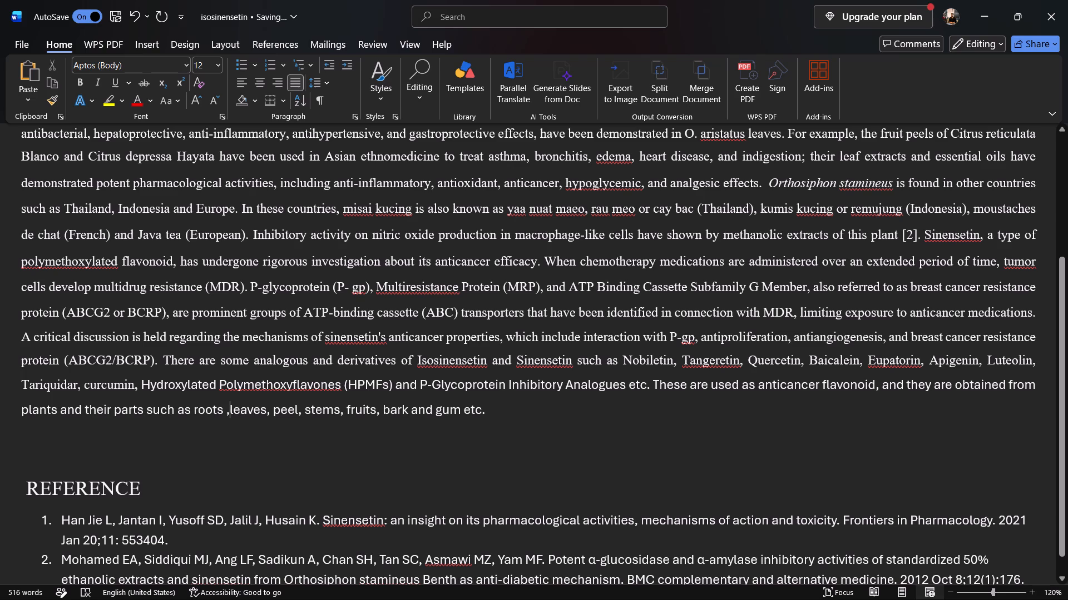
pyautogui.click(227, 413)
pyautogui.press('BackSpace')
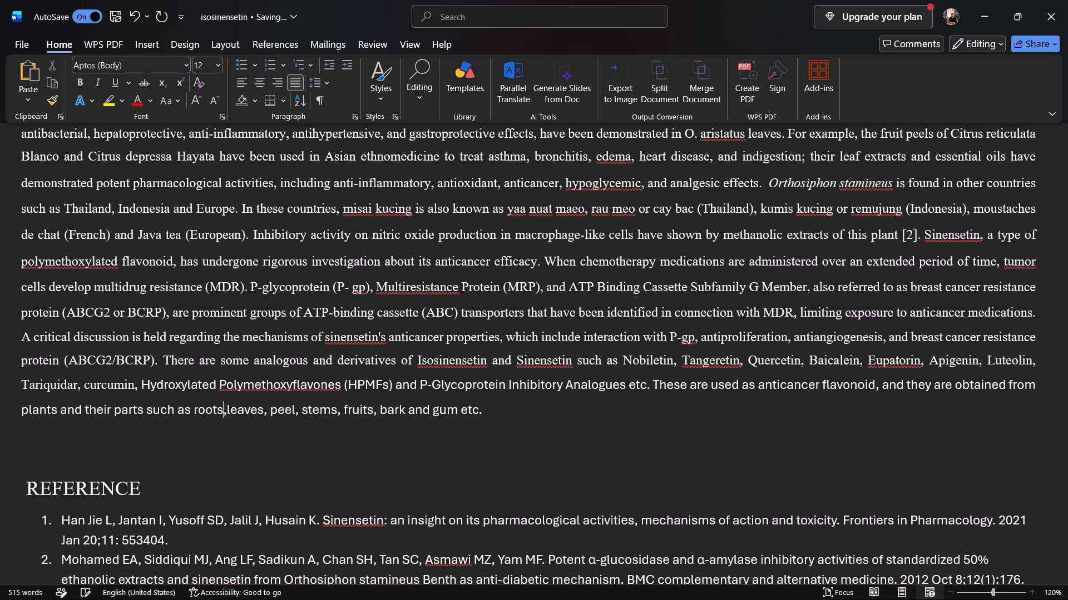
pyautogui.click(225, 413)
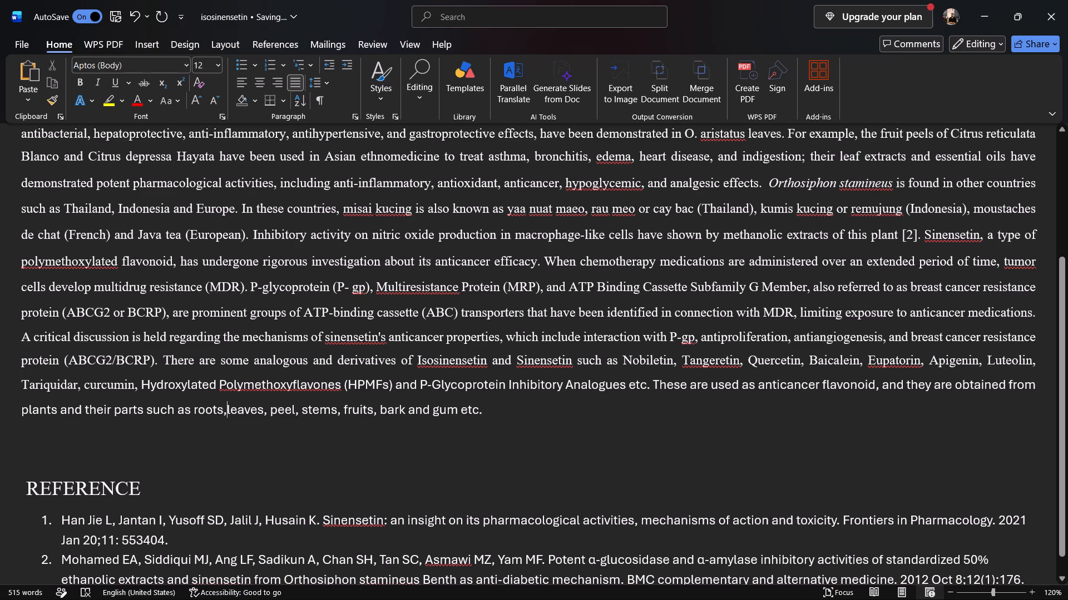
pyautogui.press('space')
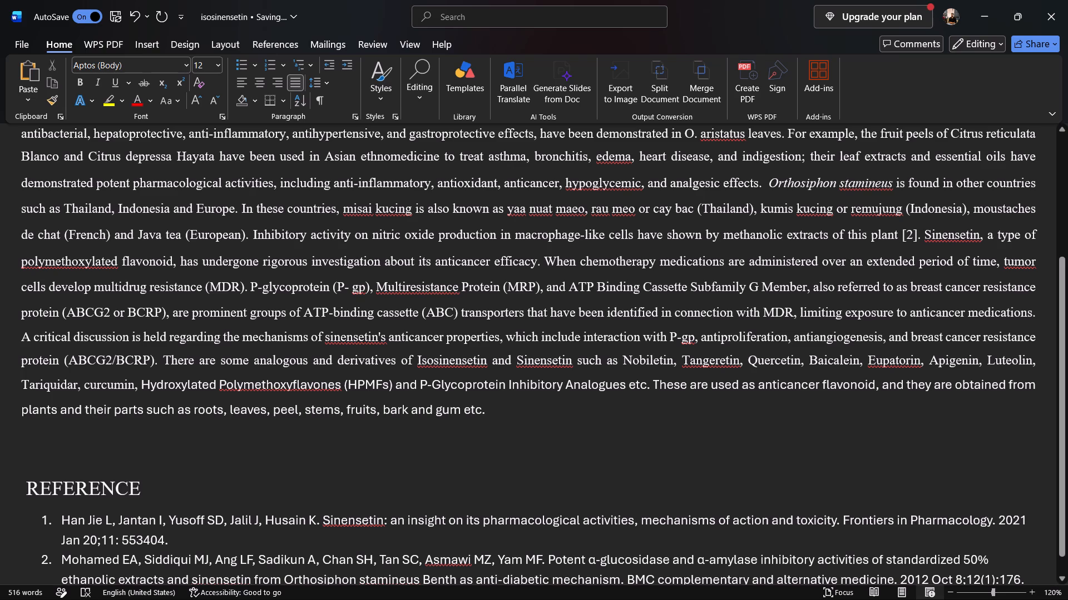
pyautogui.press('BackSpace')
pyautogui.press('space')
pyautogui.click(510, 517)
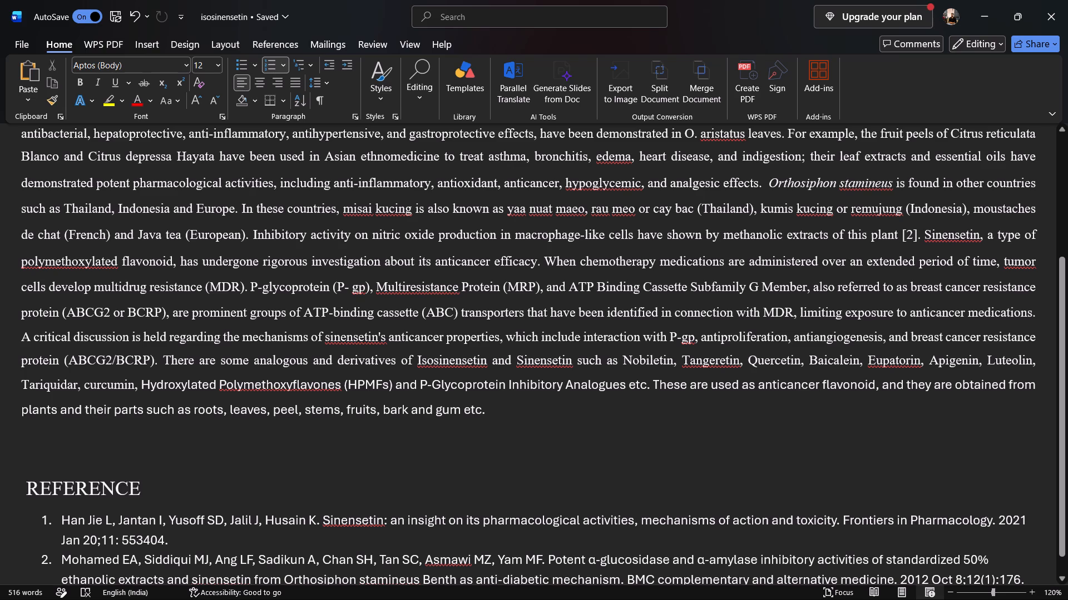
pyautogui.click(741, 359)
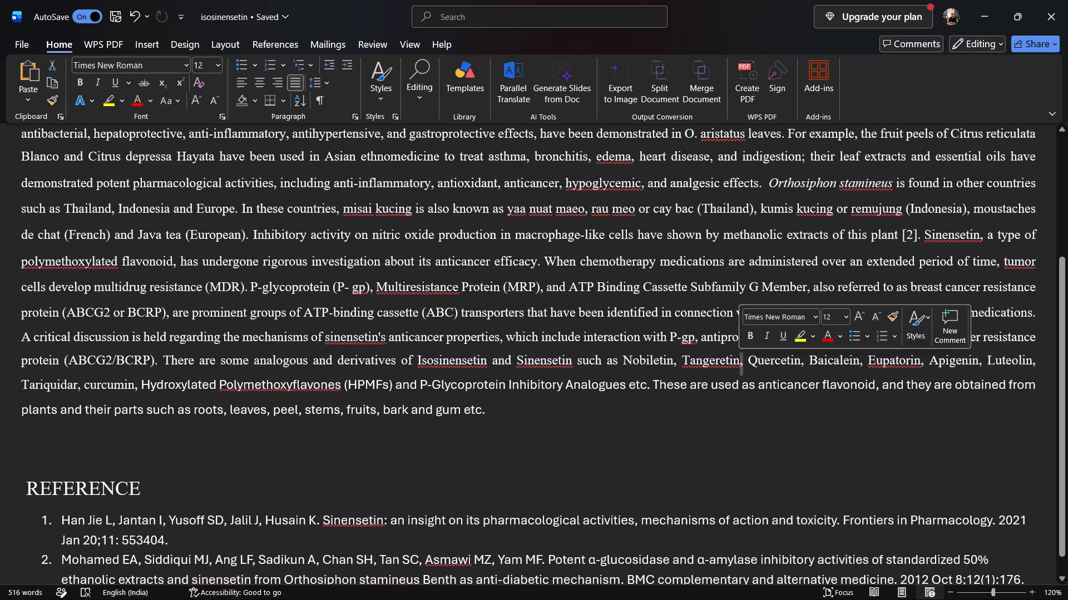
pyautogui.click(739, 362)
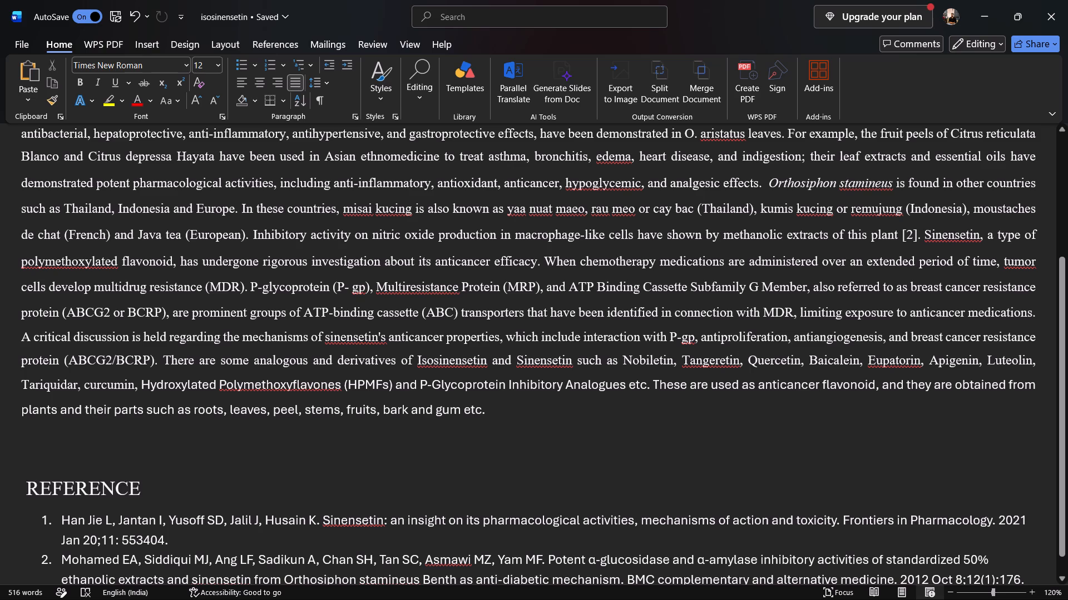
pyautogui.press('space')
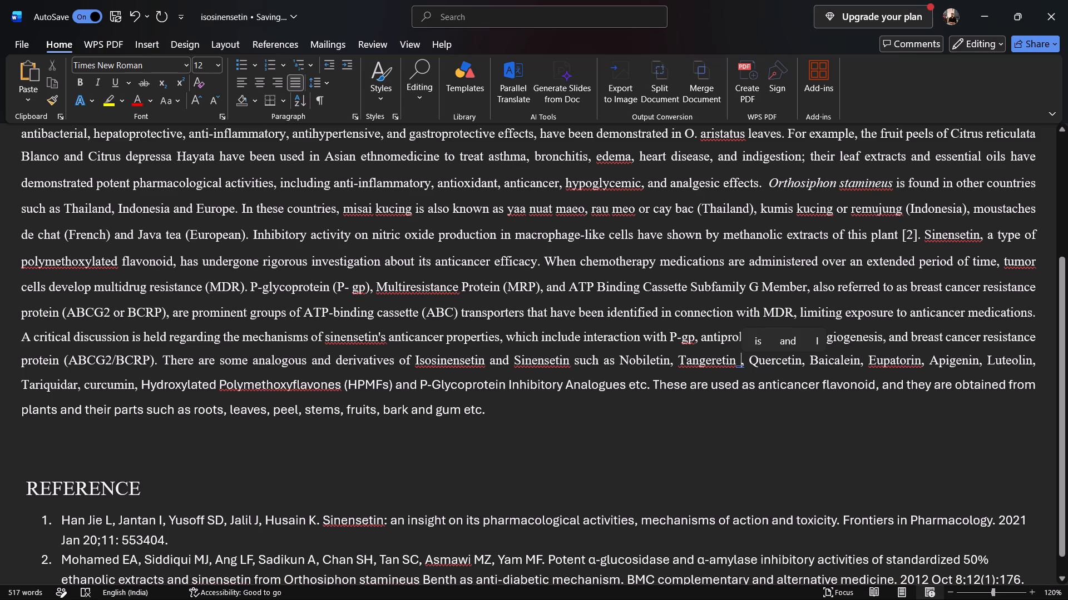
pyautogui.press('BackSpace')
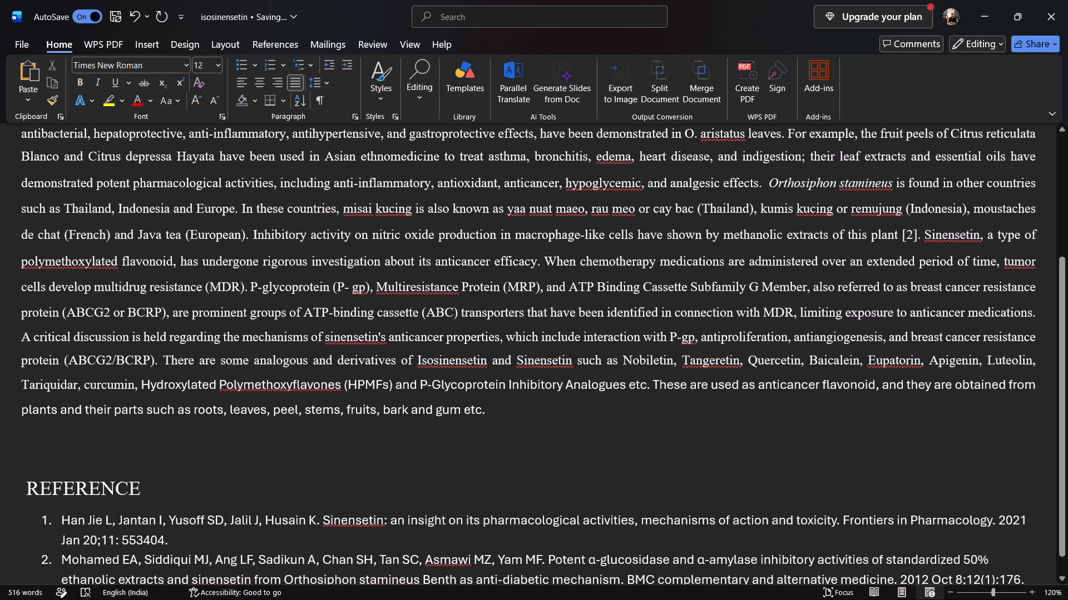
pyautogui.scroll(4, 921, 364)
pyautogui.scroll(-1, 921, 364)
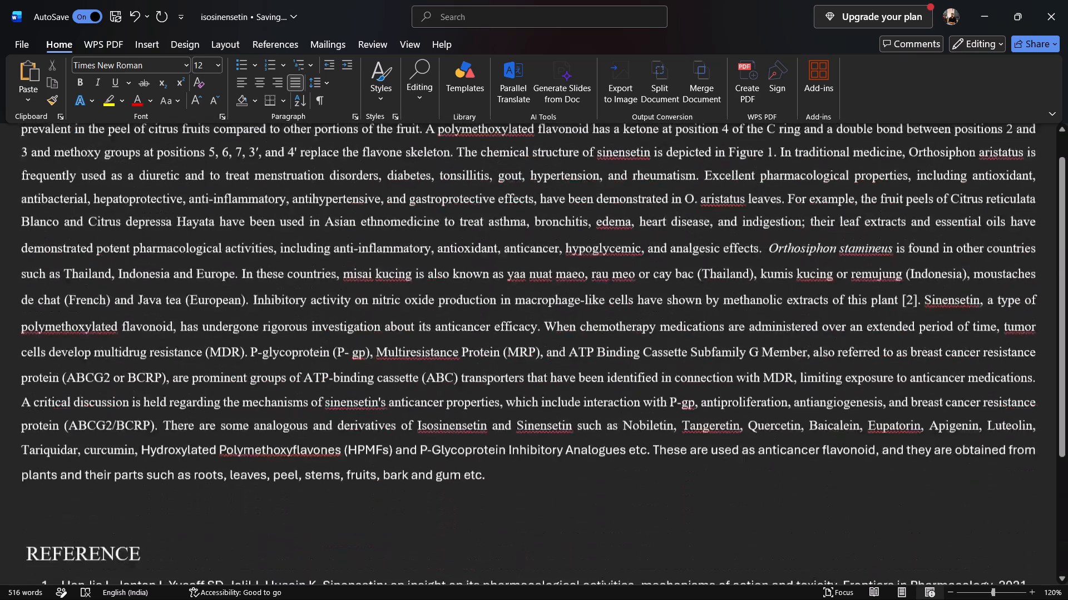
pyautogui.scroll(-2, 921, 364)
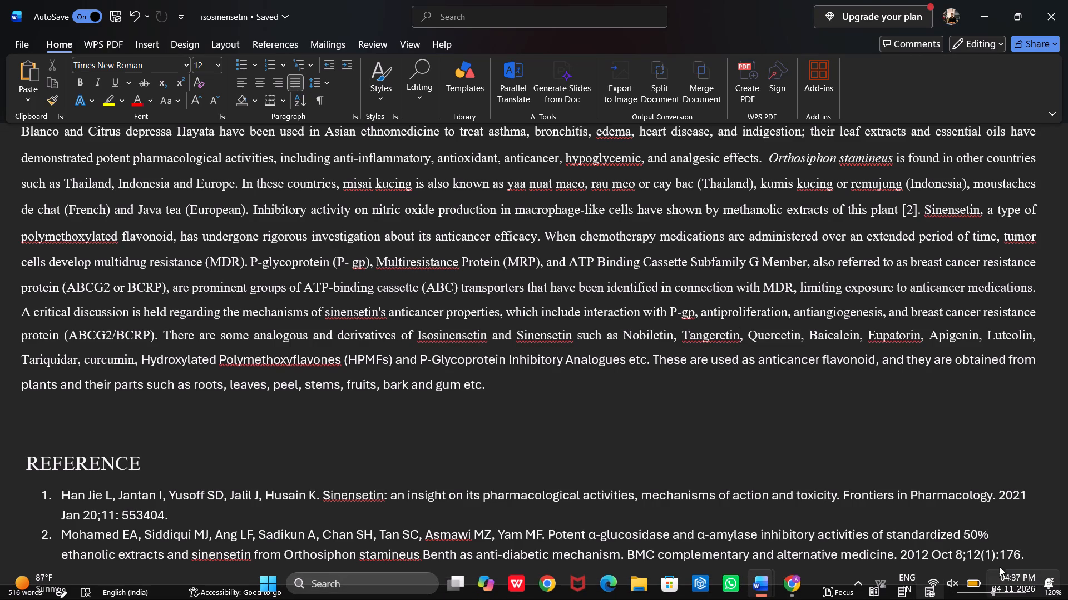
# Restart the Wi-Fi connection by switching Wi-Fi off and on, and reconnect to the GLA network.
pyautogui.click(975, 586)
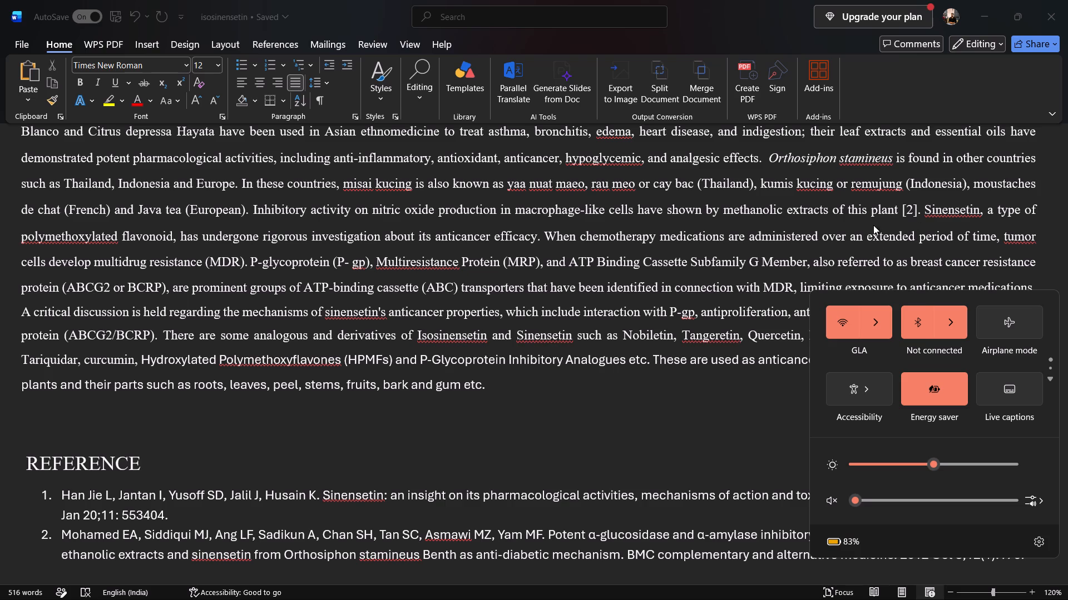
pyautogui.click(876, 320)
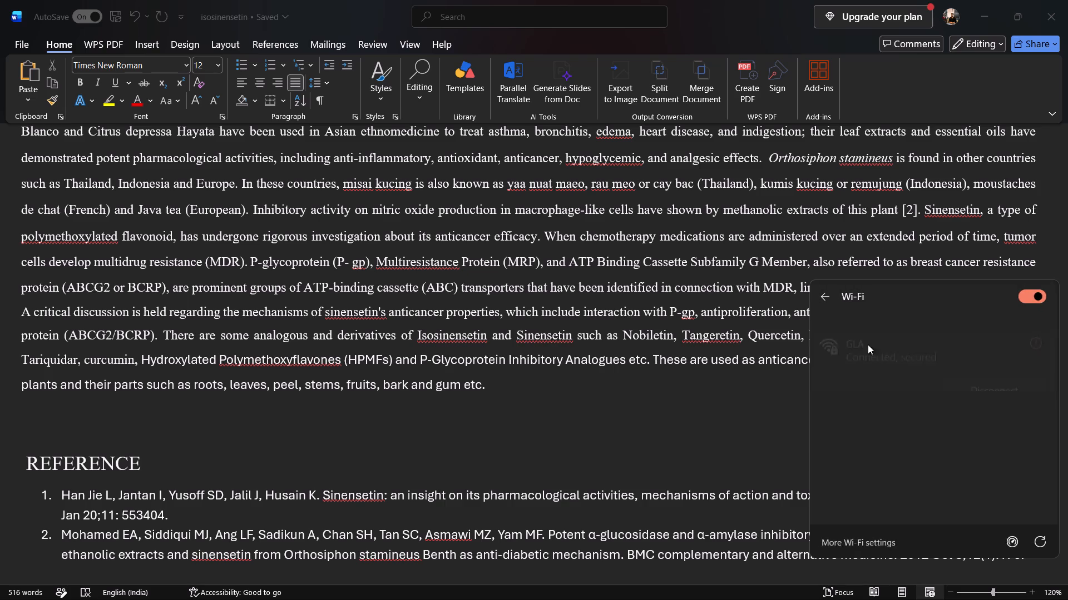
pyautogui.click(1023, 294)
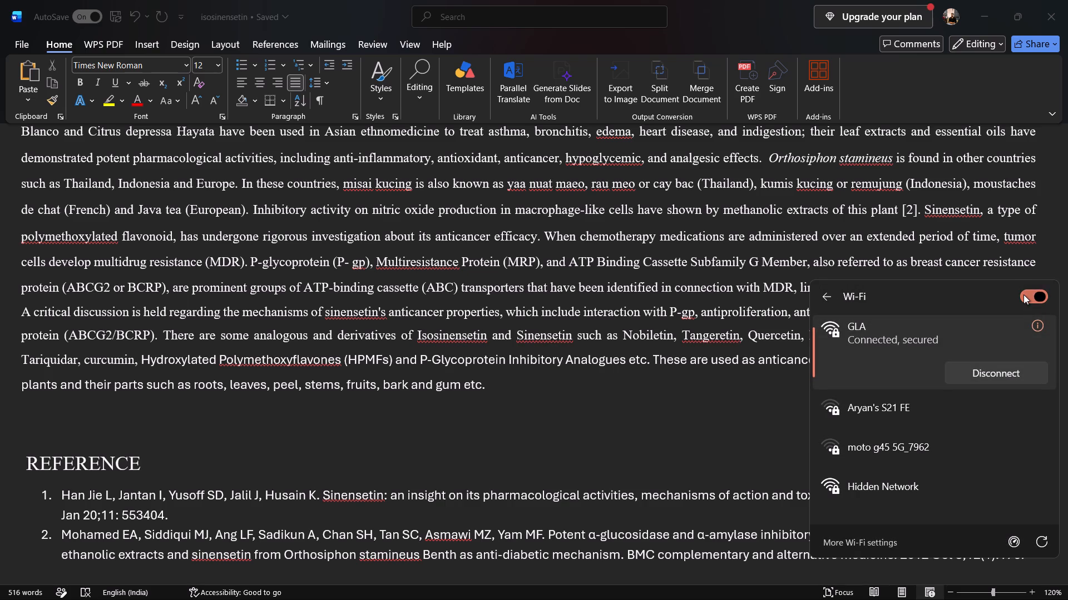
pyautogui.click(1039, 295)
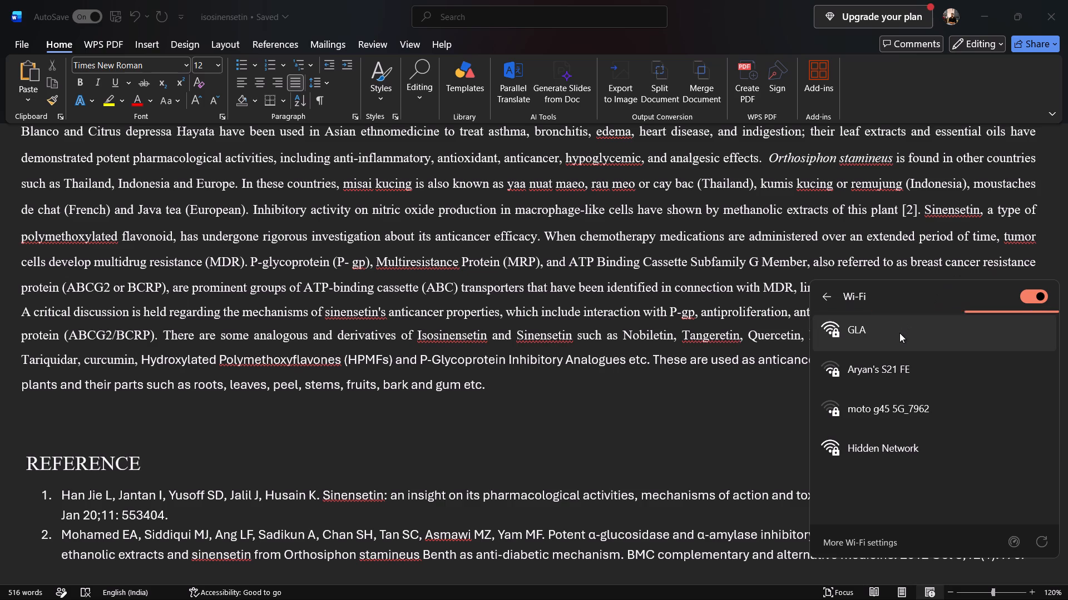
pyautogui.click(899, 333)
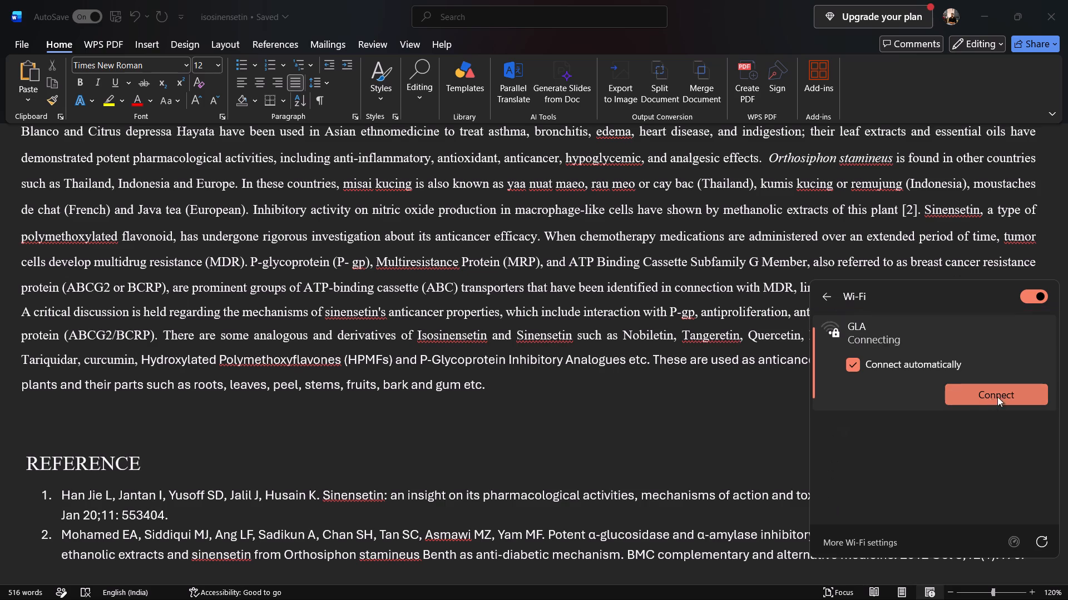
pyautogui.click(907, 332)
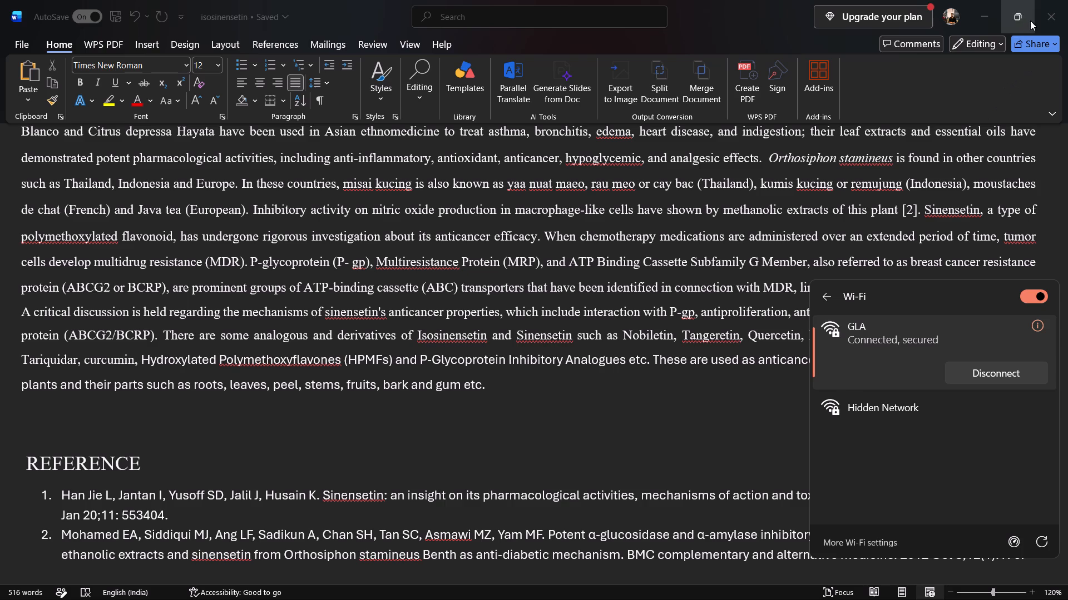
# Close the isosinensetin document, the Chrome window with the research articles, and any remaining Word window.
pyautogui.click(1047, 18)
pyautogui.click(1047, 18)
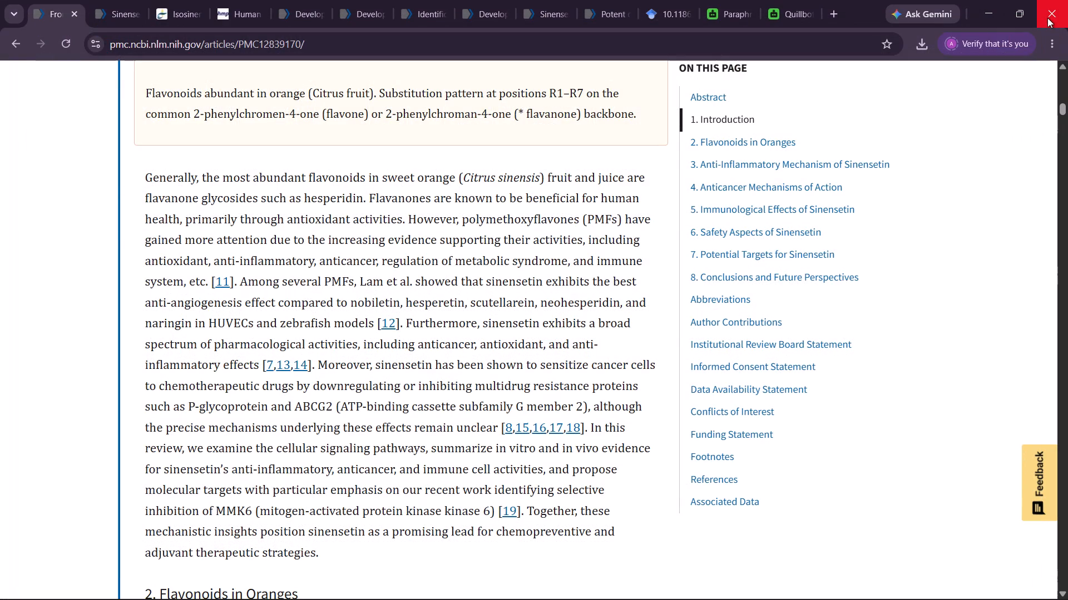
pyautogui.click(1047, 18)
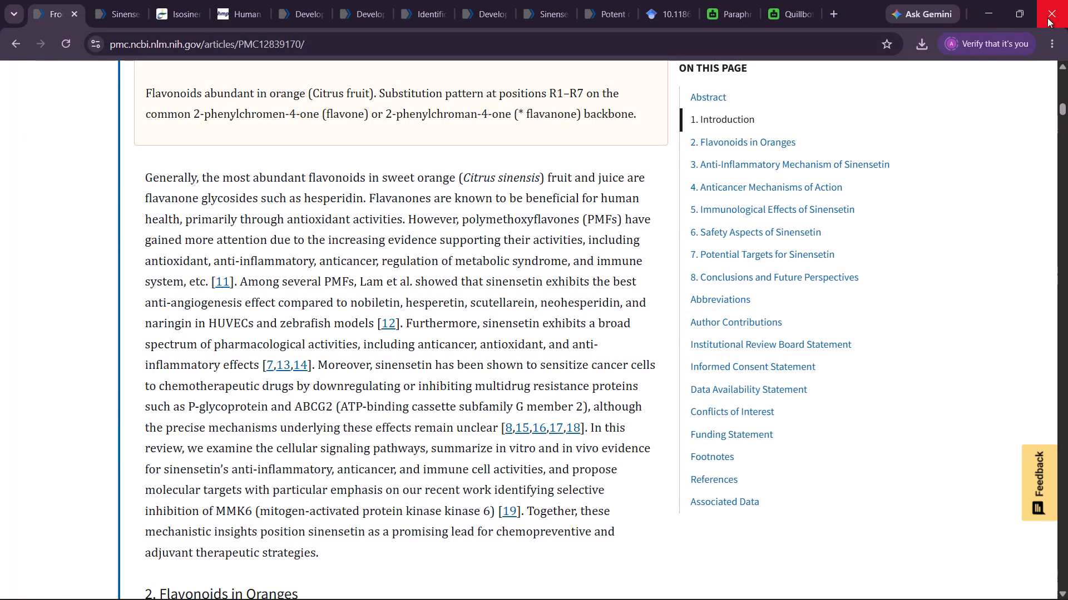
pyautogui.click(1047, 18)
pyautogui.click(1047, 18)
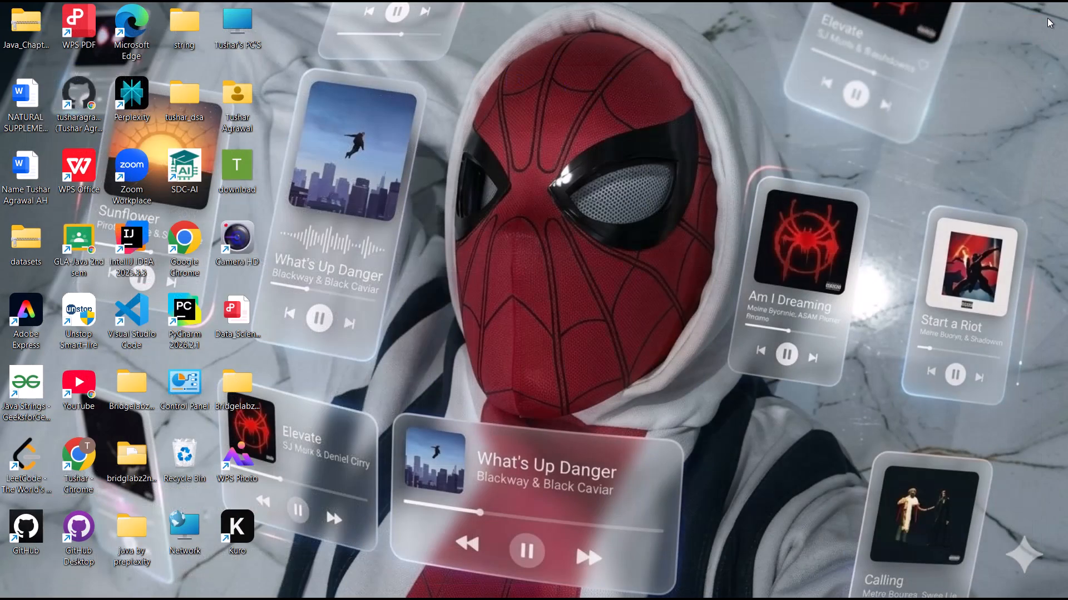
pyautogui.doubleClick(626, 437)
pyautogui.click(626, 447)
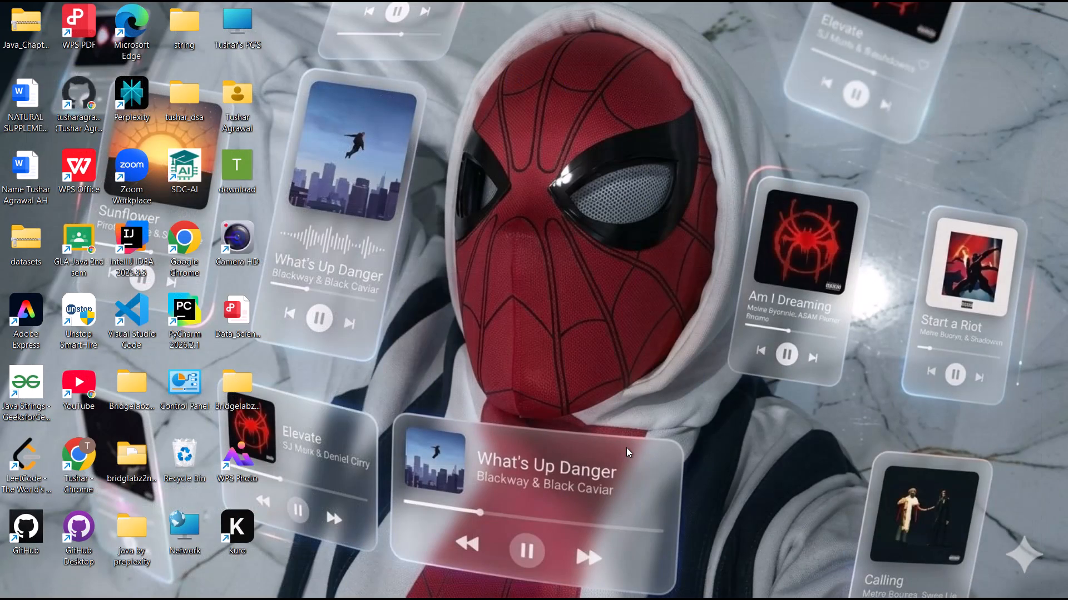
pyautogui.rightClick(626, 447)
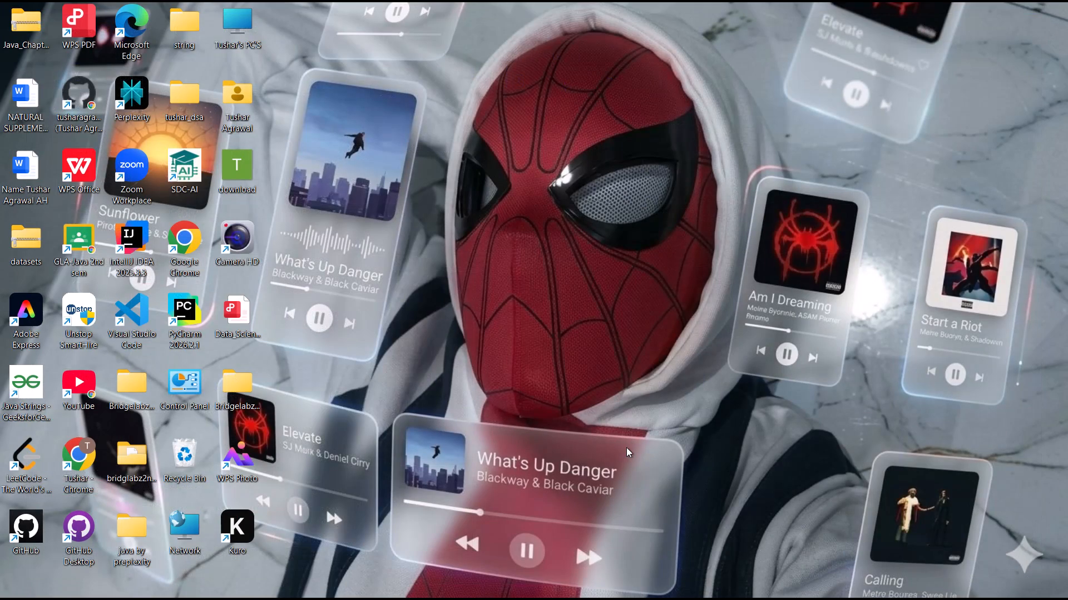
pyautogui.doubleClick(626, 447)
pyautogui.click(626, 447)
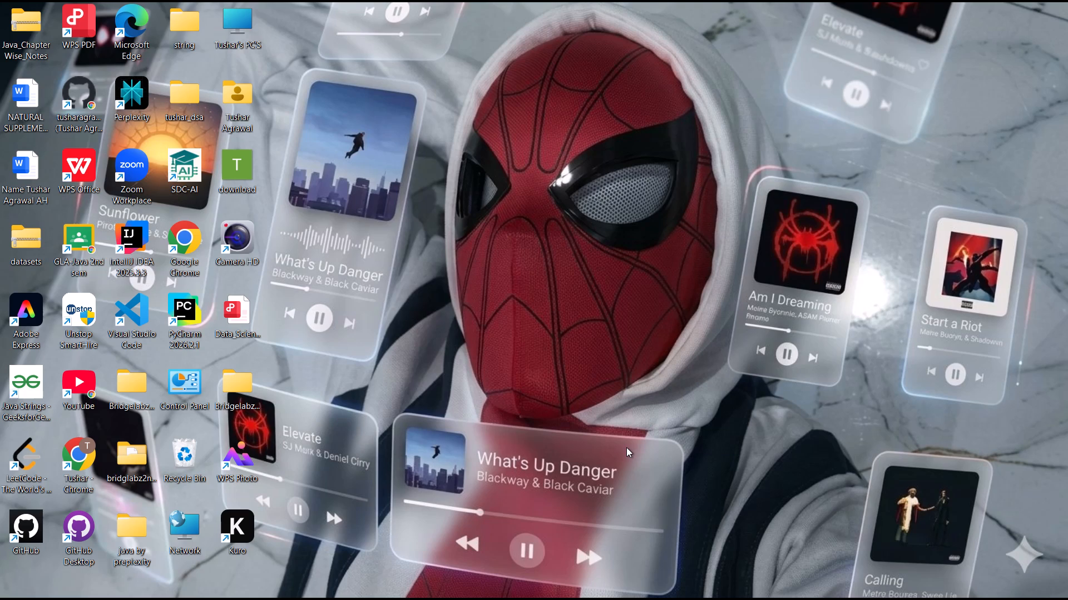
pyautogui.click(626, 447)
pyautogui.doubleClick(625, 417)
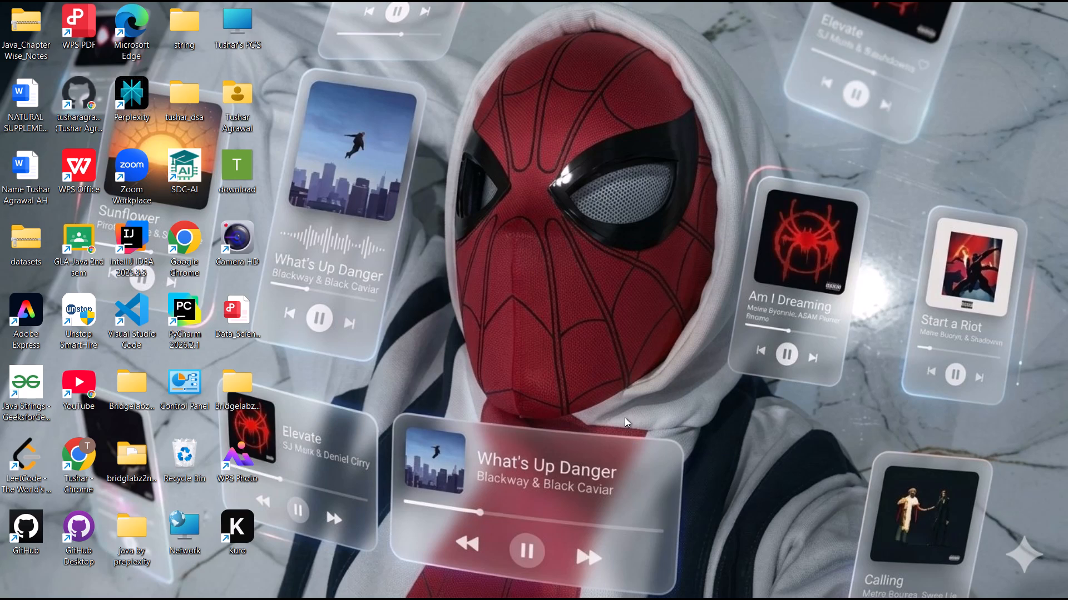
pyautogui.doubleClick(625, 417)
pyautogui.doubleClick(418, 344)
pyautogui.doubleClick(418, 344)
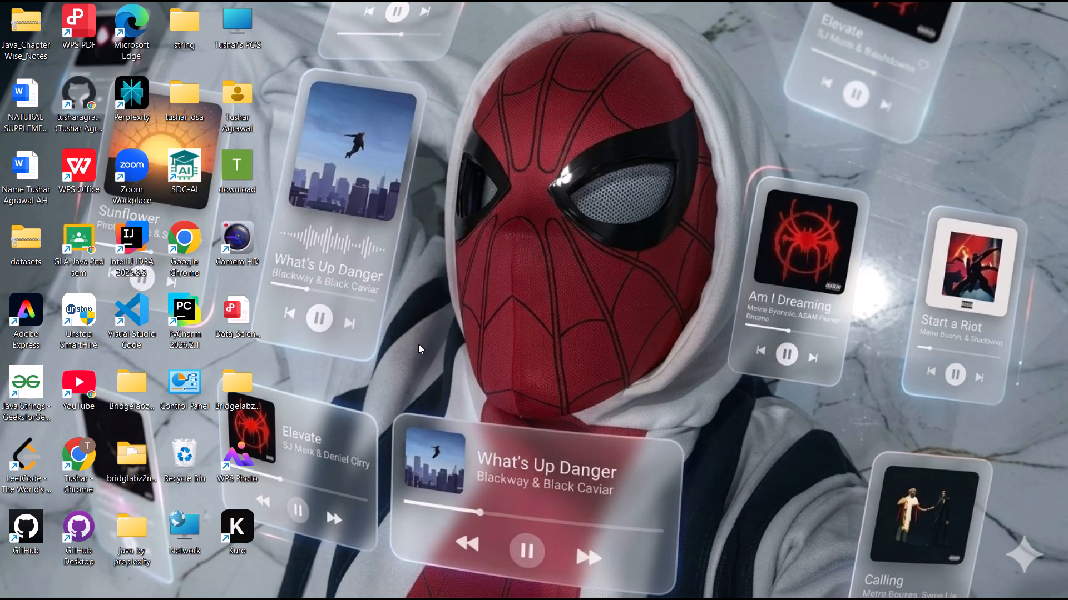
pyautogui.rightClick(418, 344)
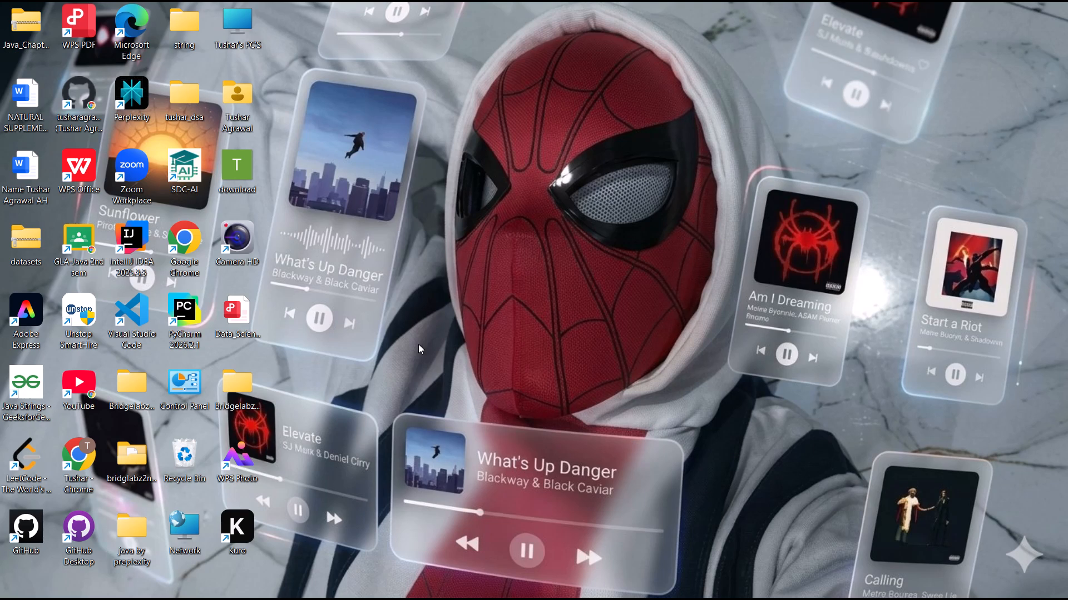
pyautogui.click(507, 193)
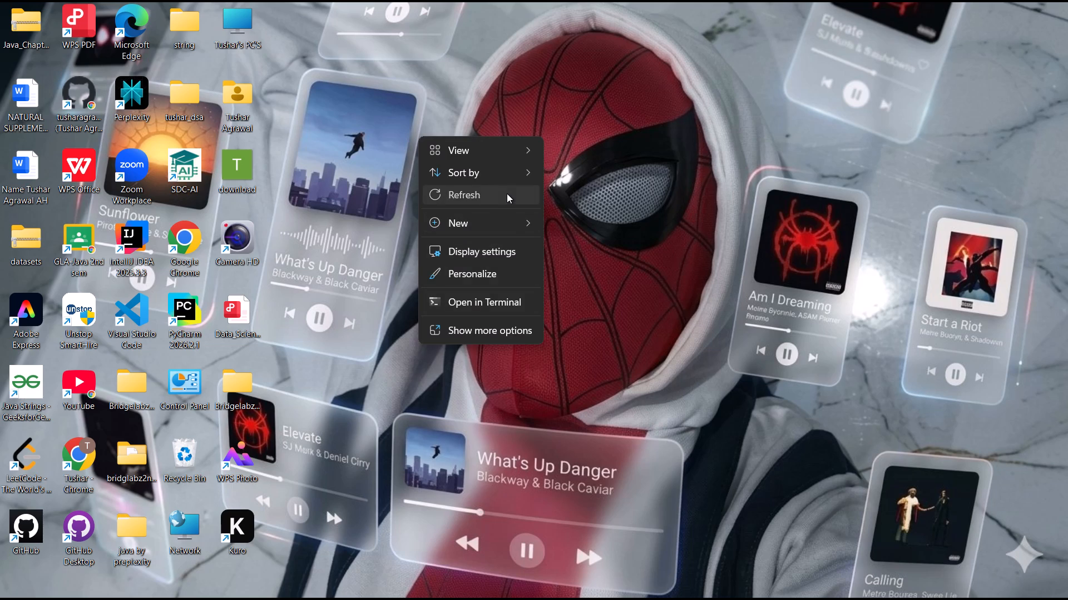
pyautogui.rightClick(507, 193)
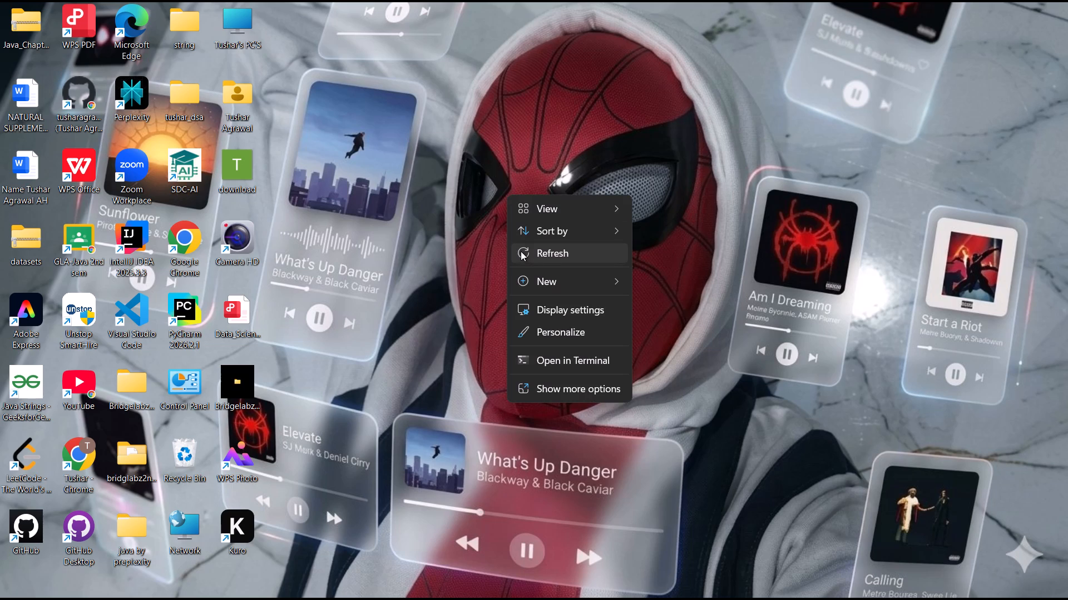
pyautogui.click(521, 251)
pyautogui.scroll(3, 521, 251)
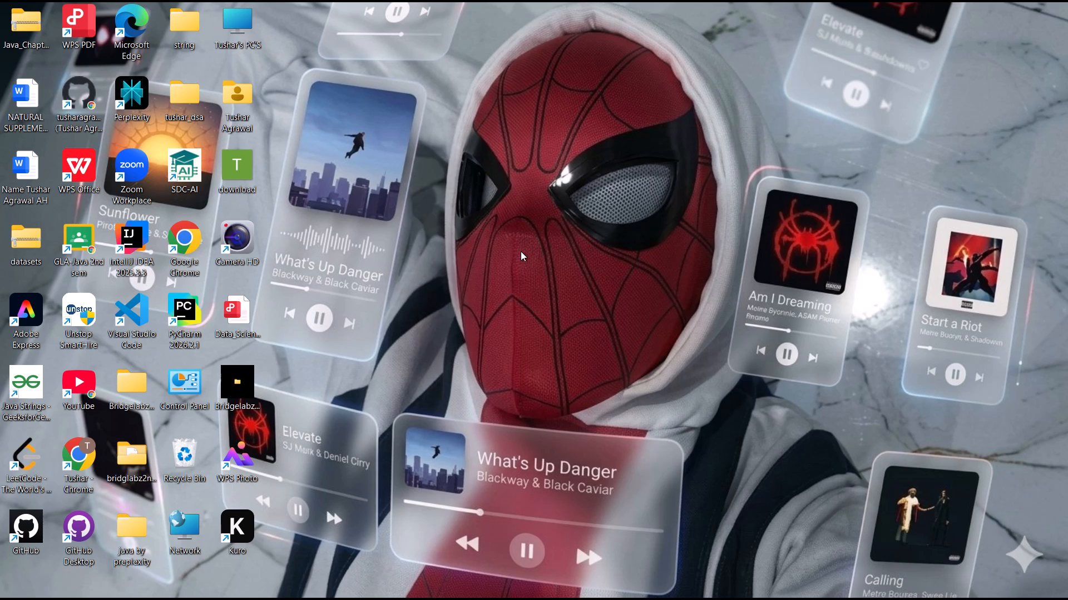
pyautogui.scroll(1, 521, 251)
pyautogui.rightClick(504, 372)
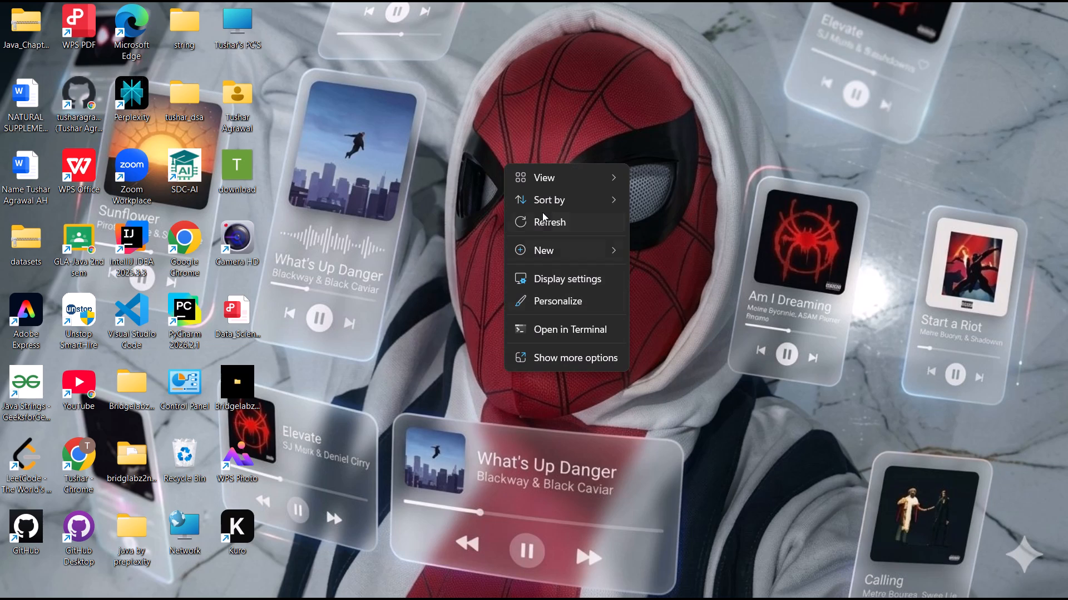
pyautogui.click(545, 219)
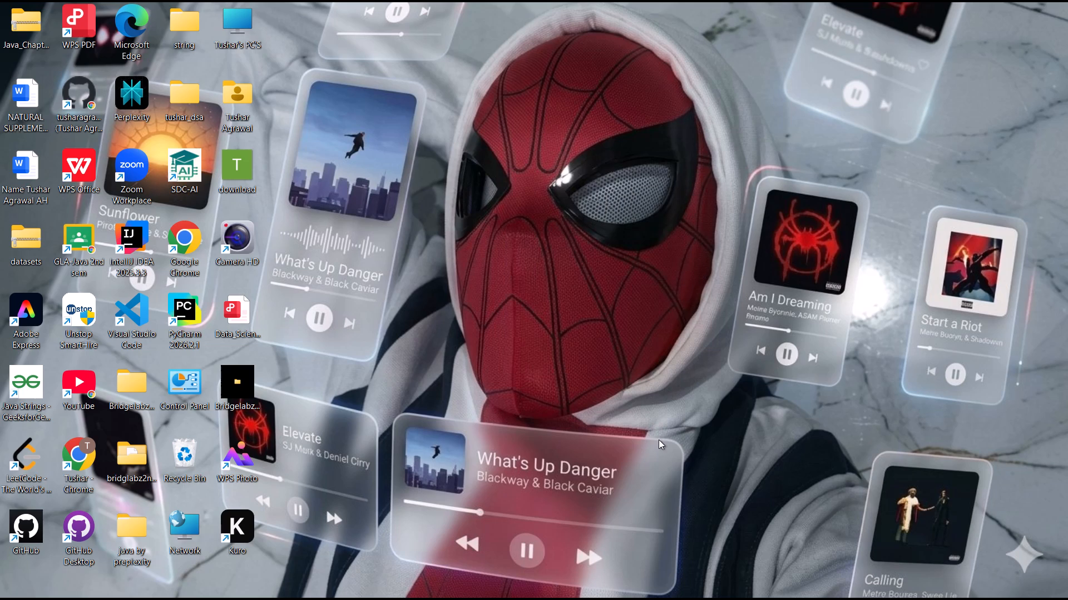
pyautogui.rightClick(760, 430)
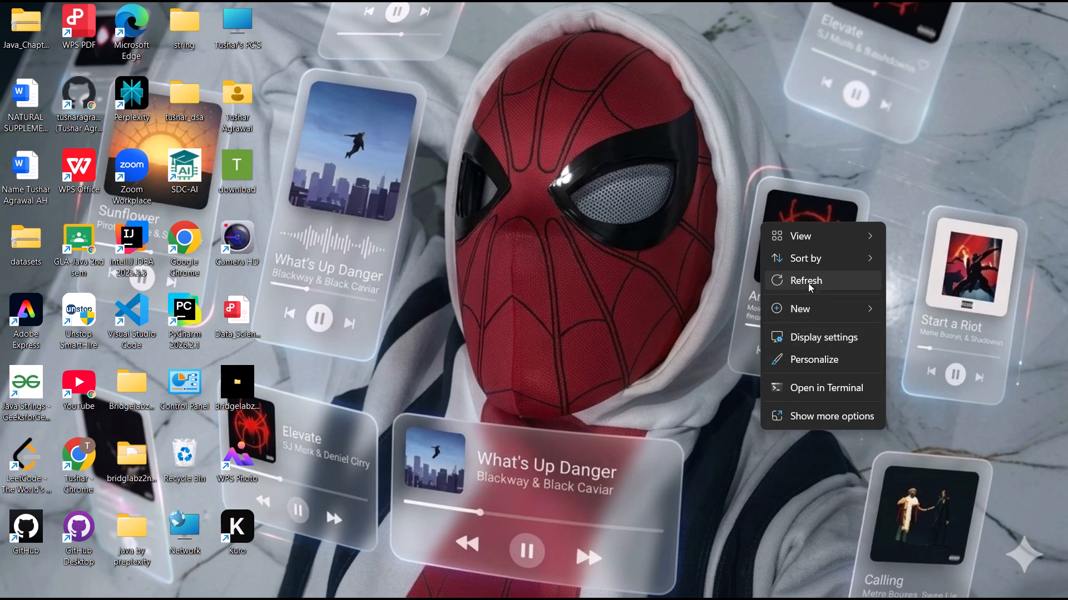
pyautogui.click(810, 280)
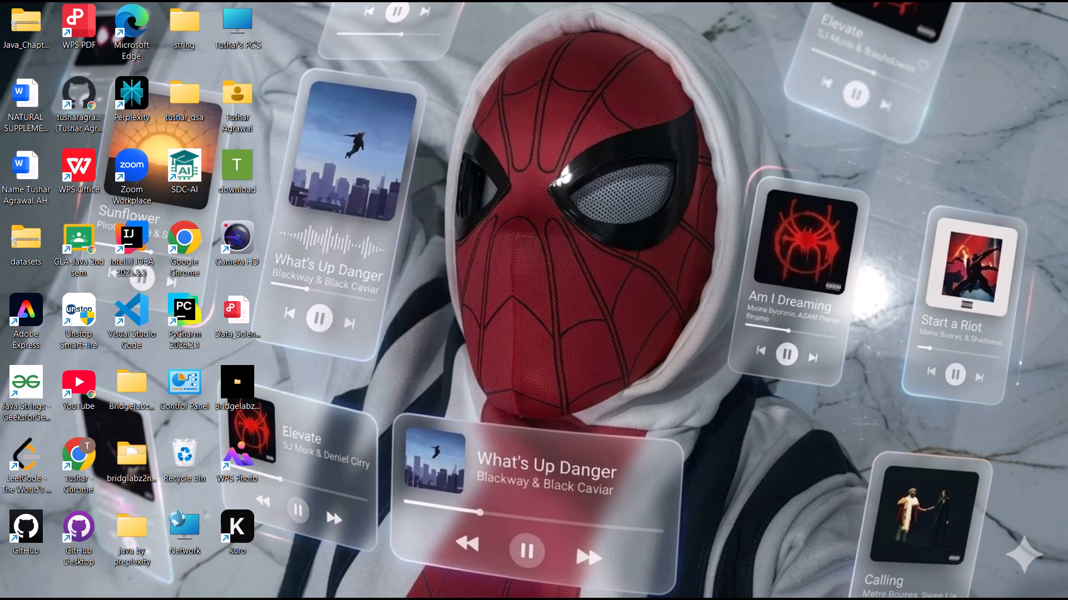
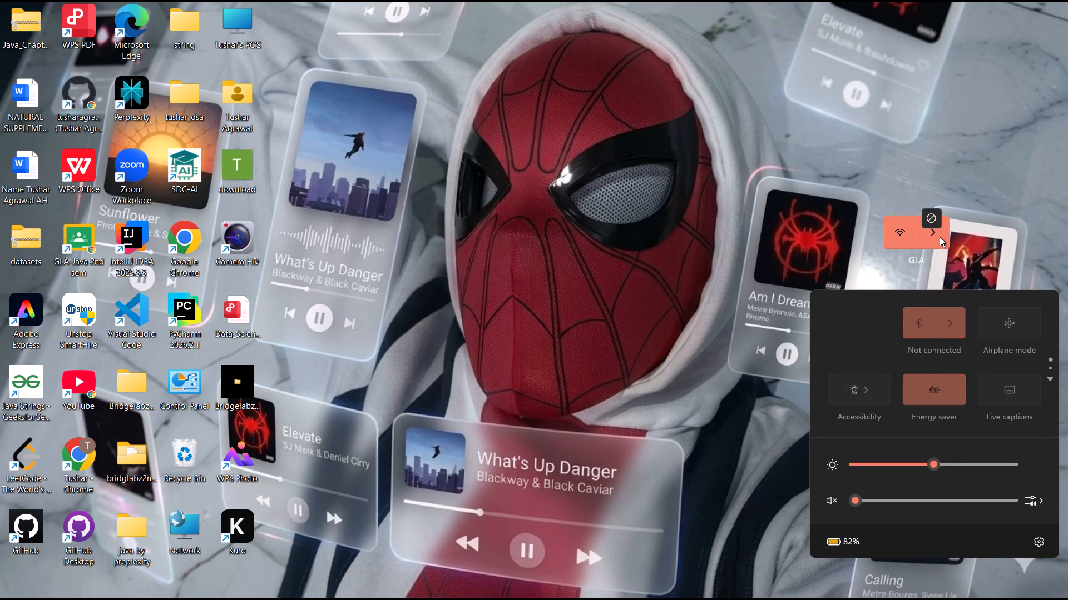
# Restart the laptop's wireless connection by turning Wi-Fi off and back on, and close the open system overlays.
pyautogui.moveTo(940, 237); pyautogui.dragTo(887, 298)
pyautogui.click(880, 316)
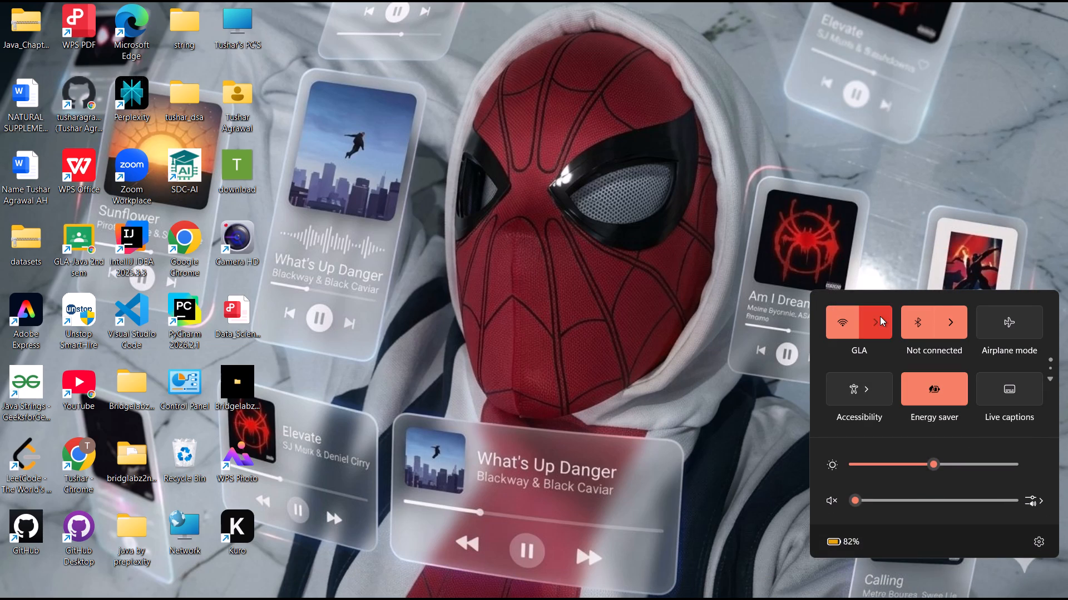
pyautogui.click(1034, 288)
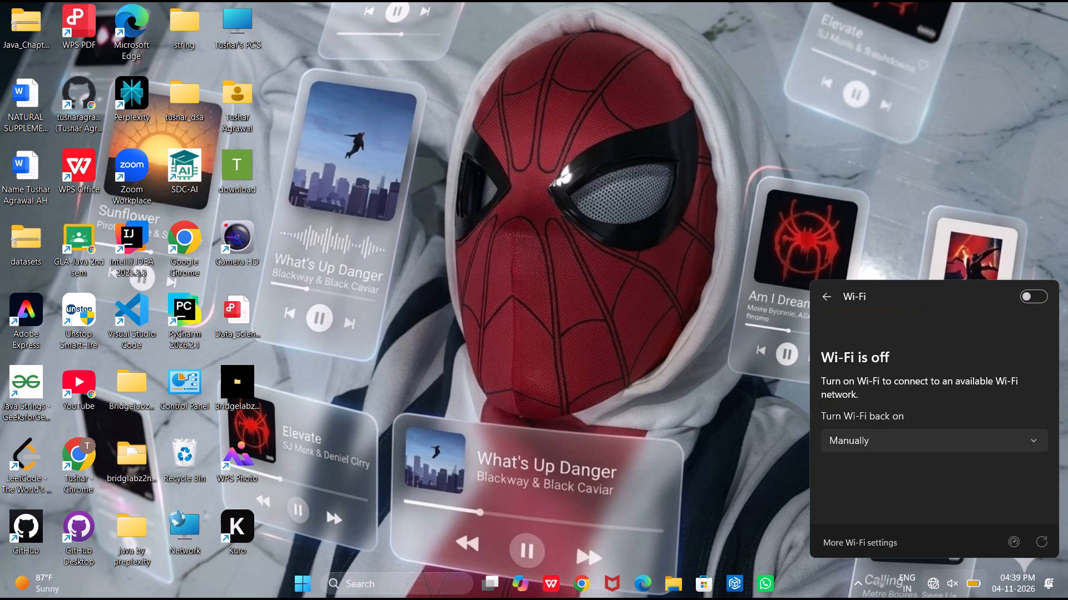
pyautogui.click(308, 577)
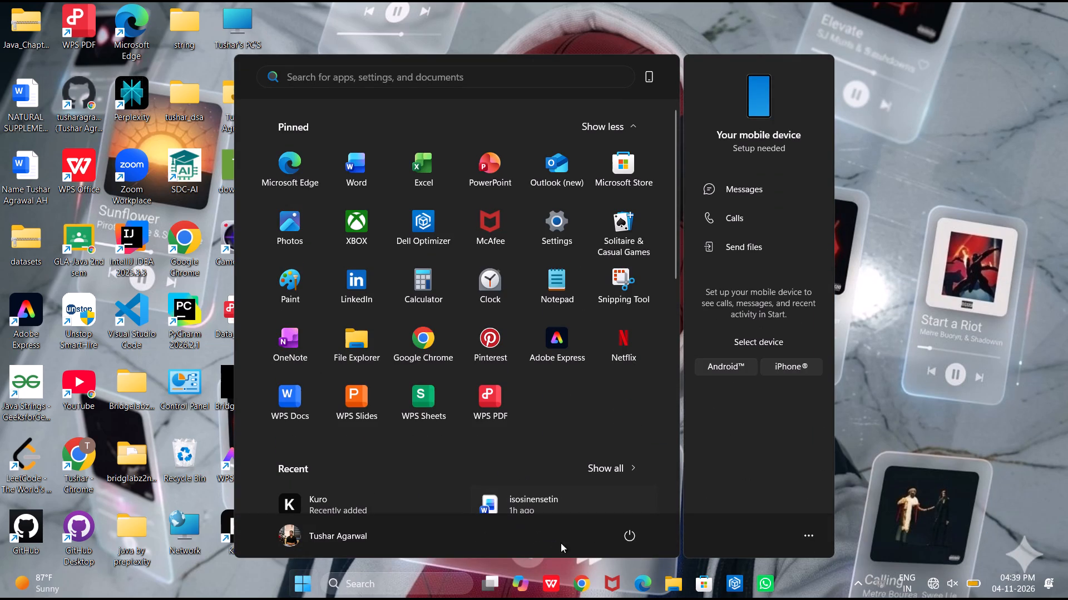
pyautogui.click(933, 583)
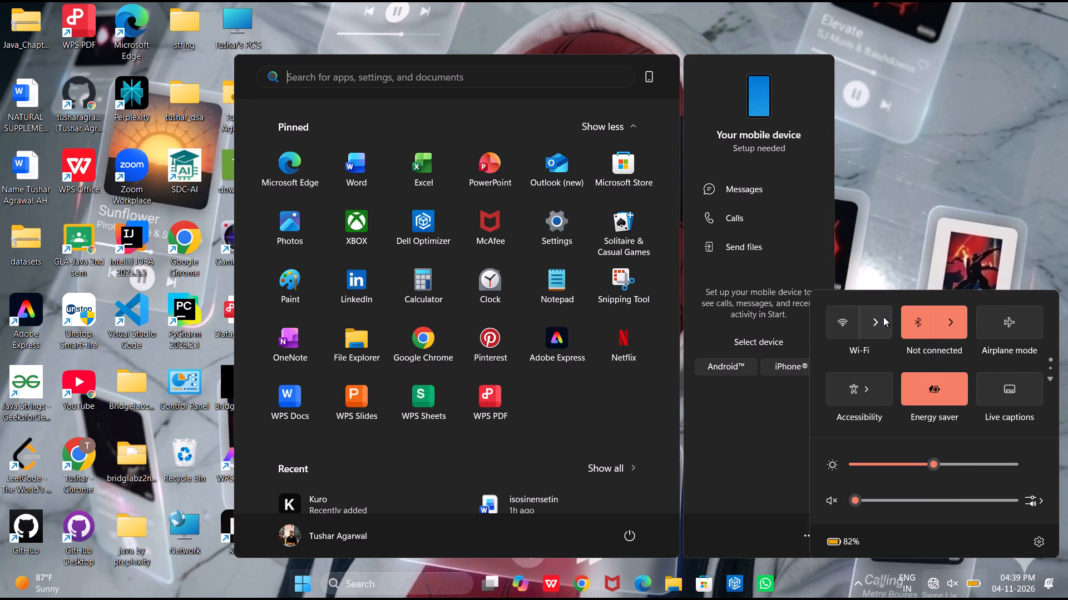
pyautogui.click(883, 317)
pyautogui.click(1040, 295)
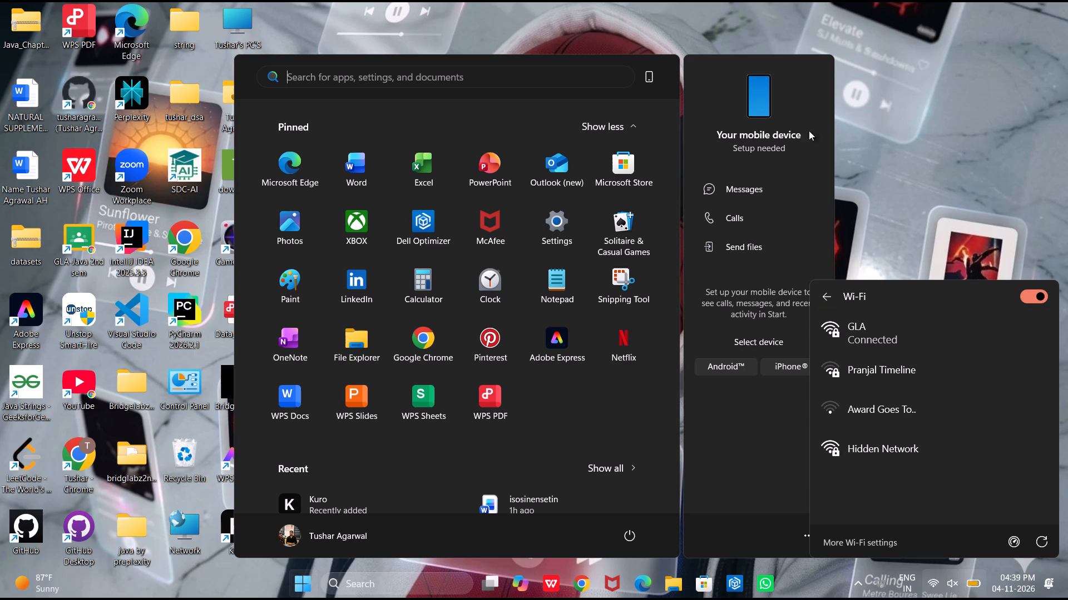
pyautogui.click(1004, 45)
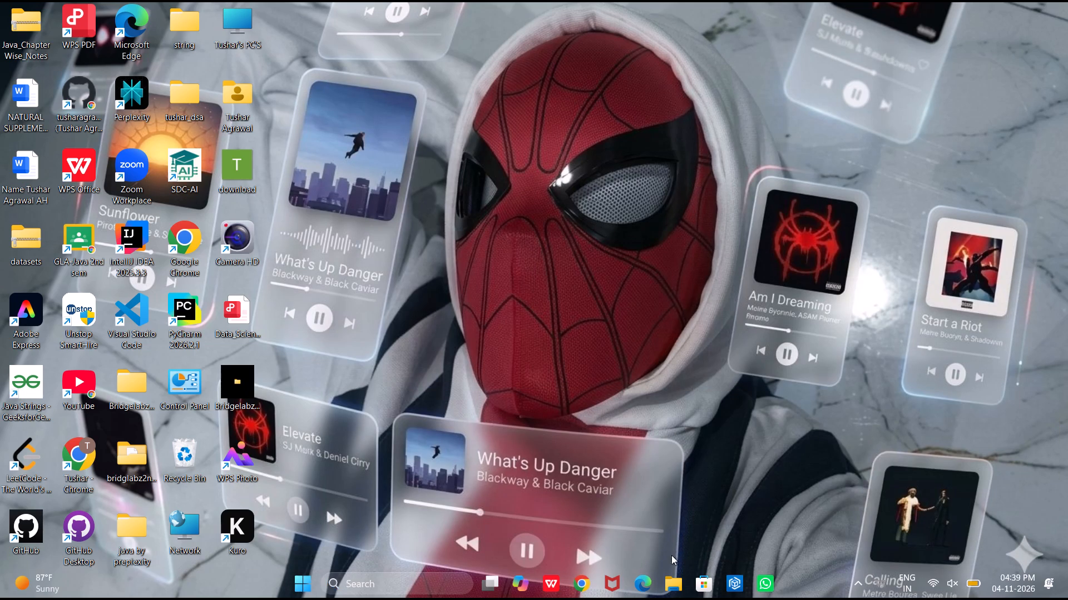
# Switch to Google Chrome and open a browser window with the profile labelled Anjali.
pyautogui.click(590, 589)
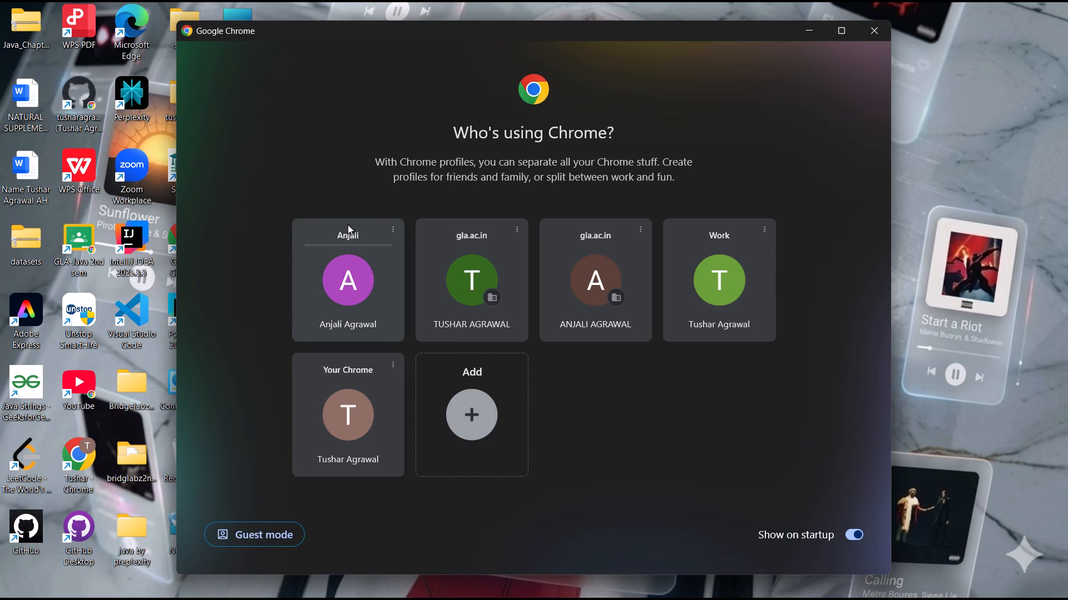
pyautogui.click(351, 283)
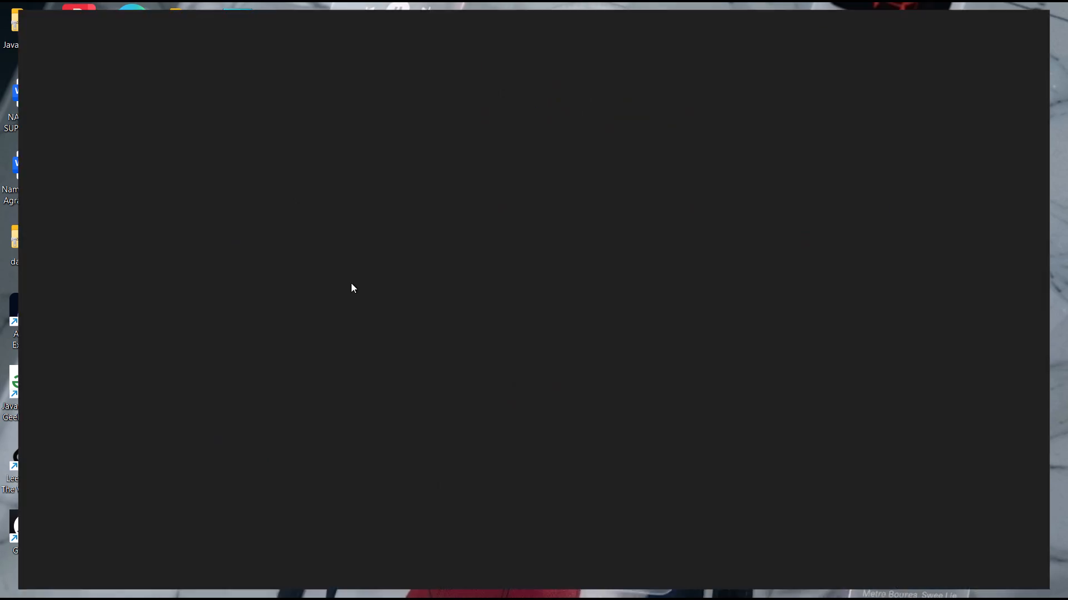
# Begin a Google search on the new tab page with the letter "w".
pyautogui.click(389, 280)
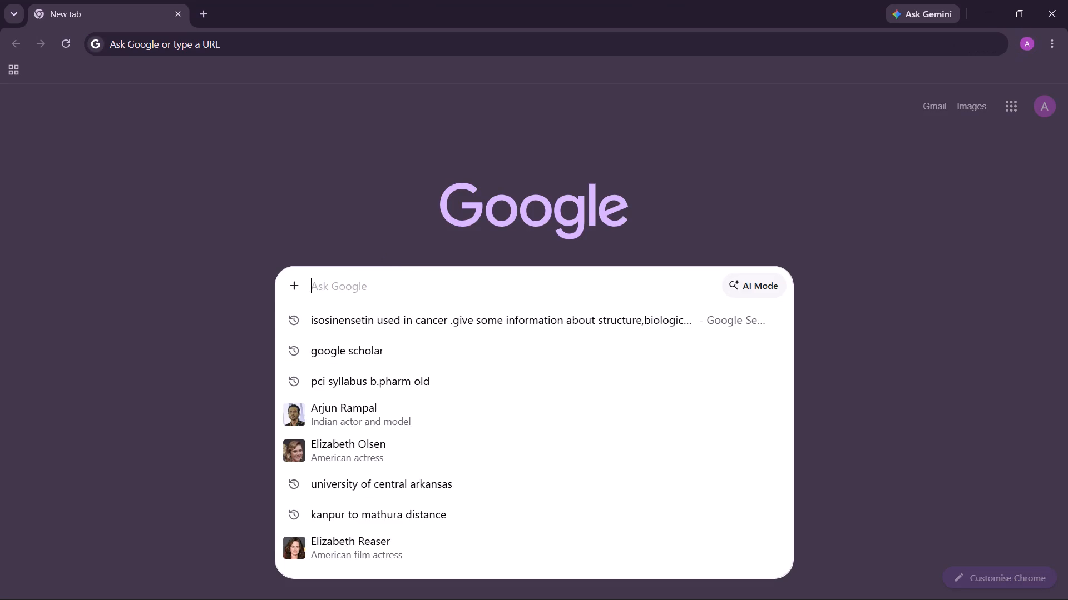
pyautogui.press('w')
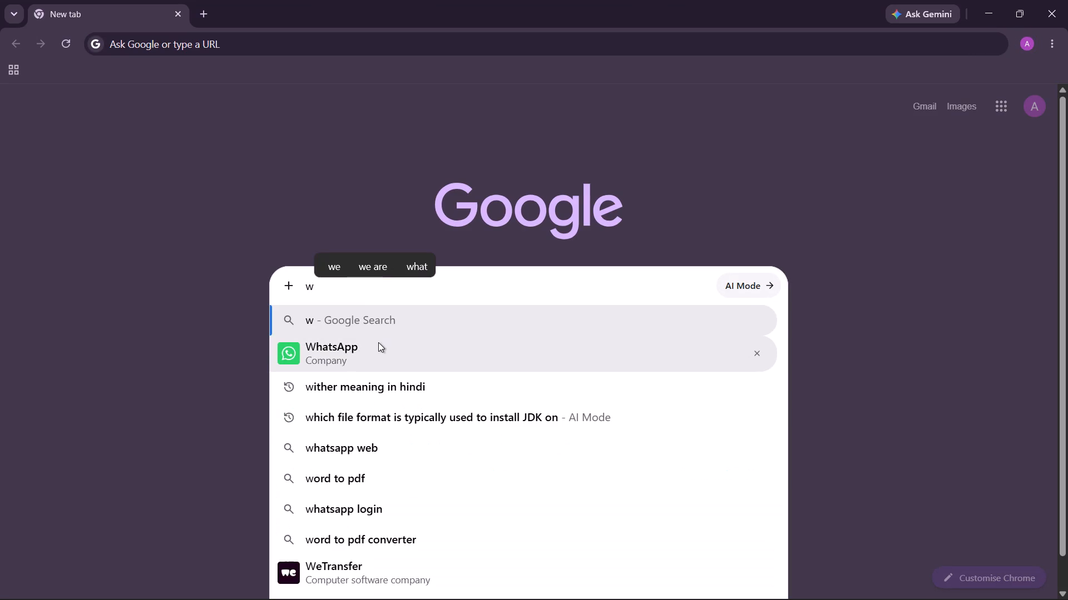
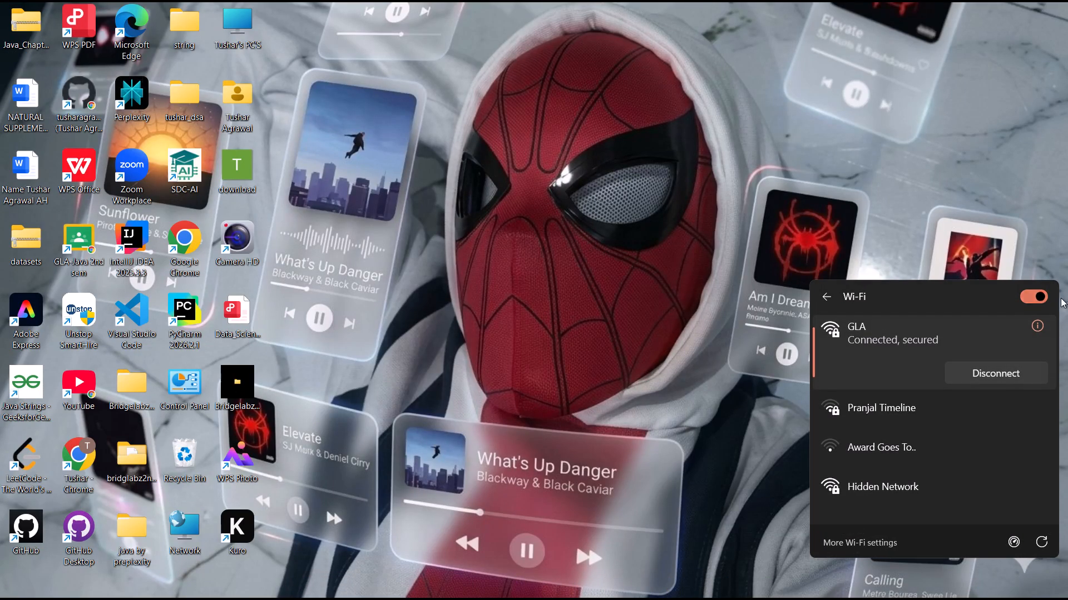
# Turn off the computer's Wi-Fi and dismiss the network settings.
pyautogui.click(1042, 288)
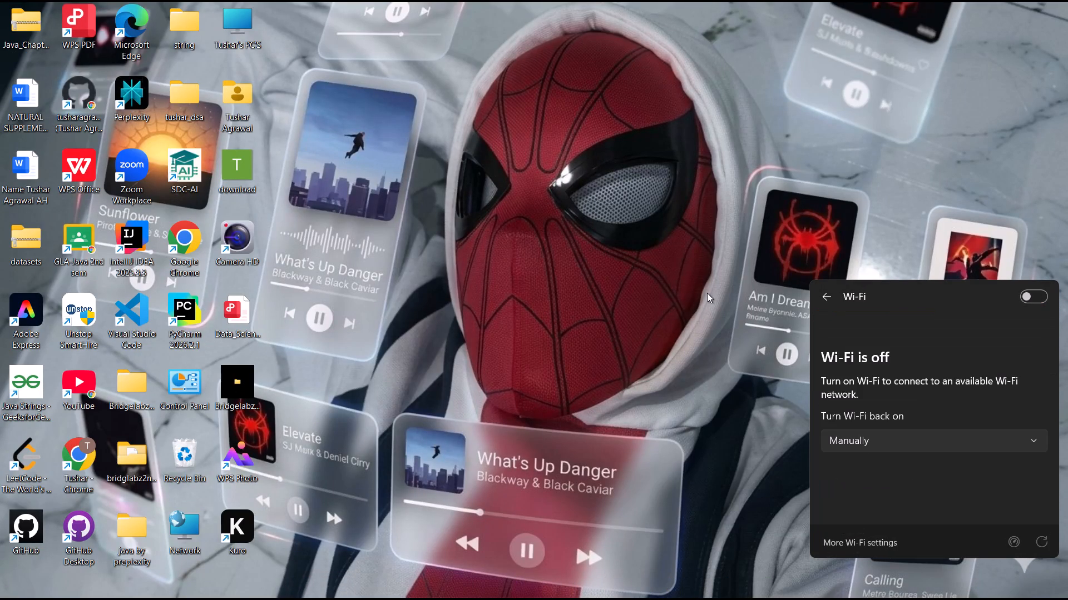
pyautogui.moveTo(651, 252); pyautogui.dragTo(653, 379)
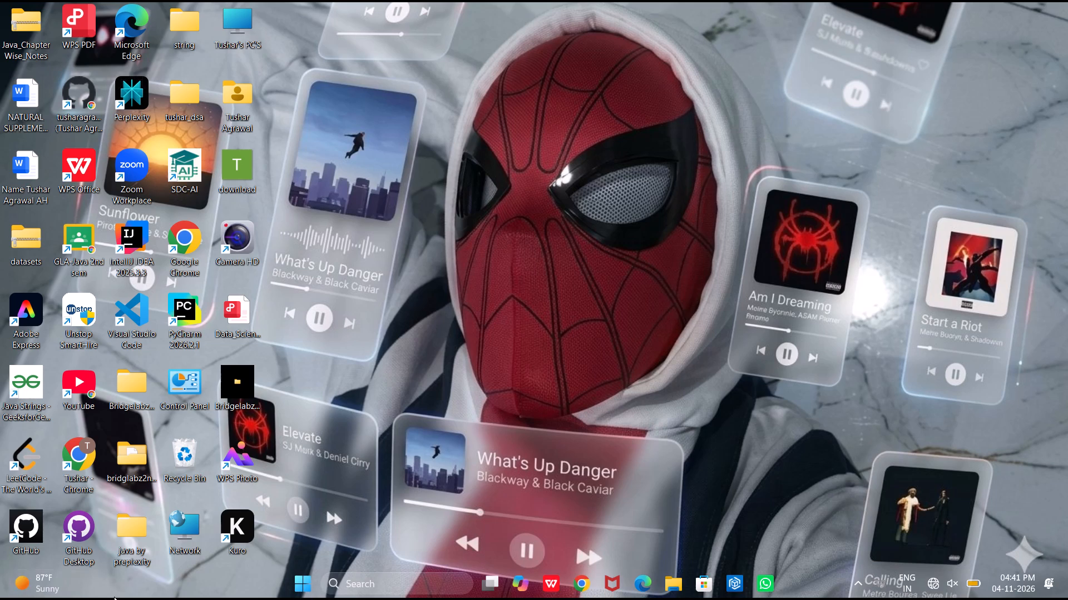
# Open the computer's power options.
pyautogui.click(301, 584)
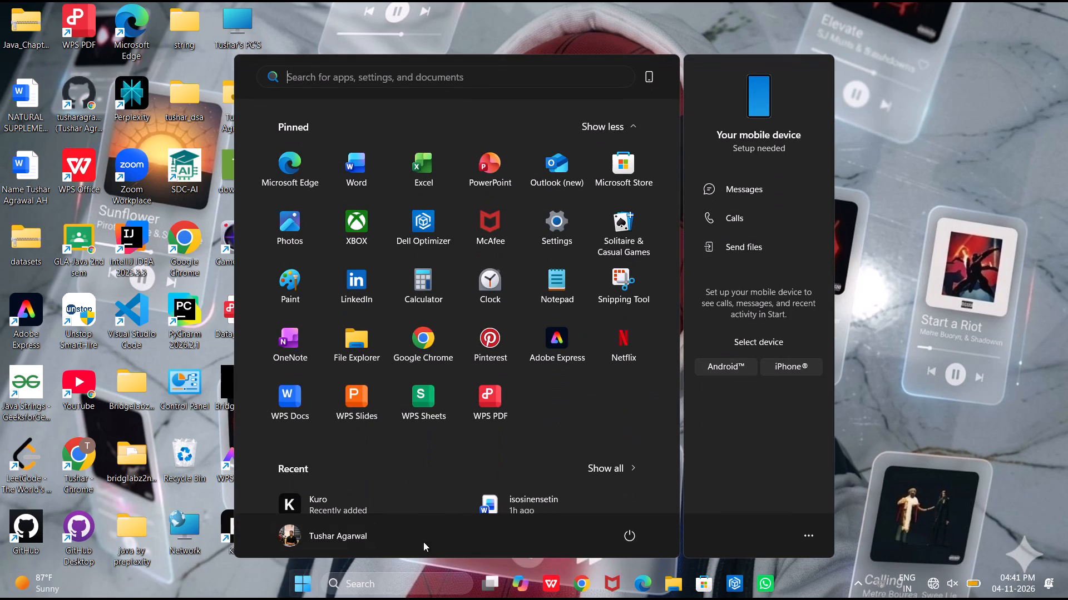
pyautogui.click(631, 537)
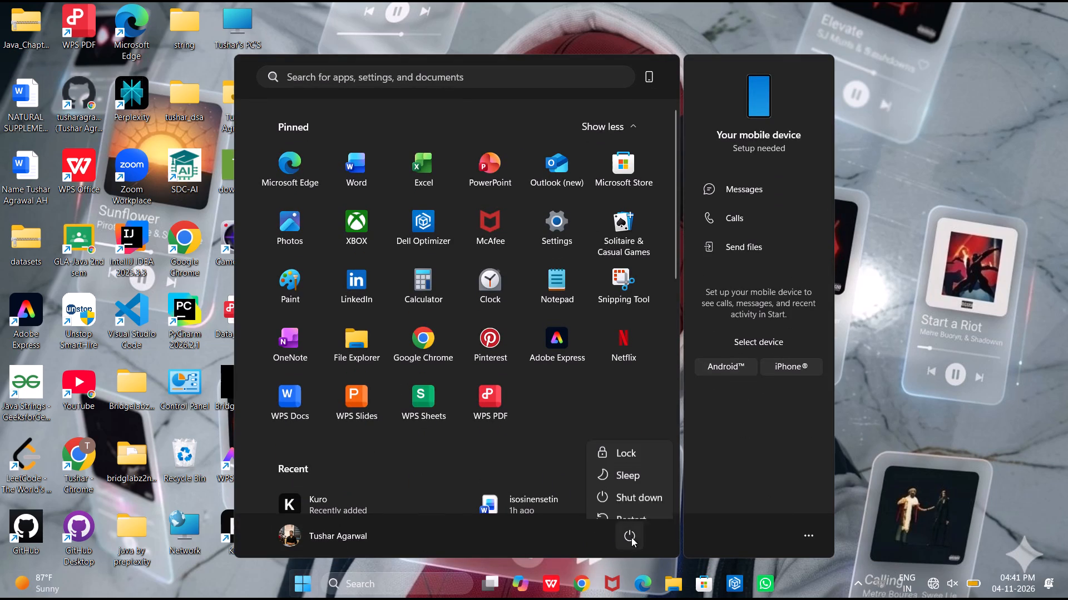